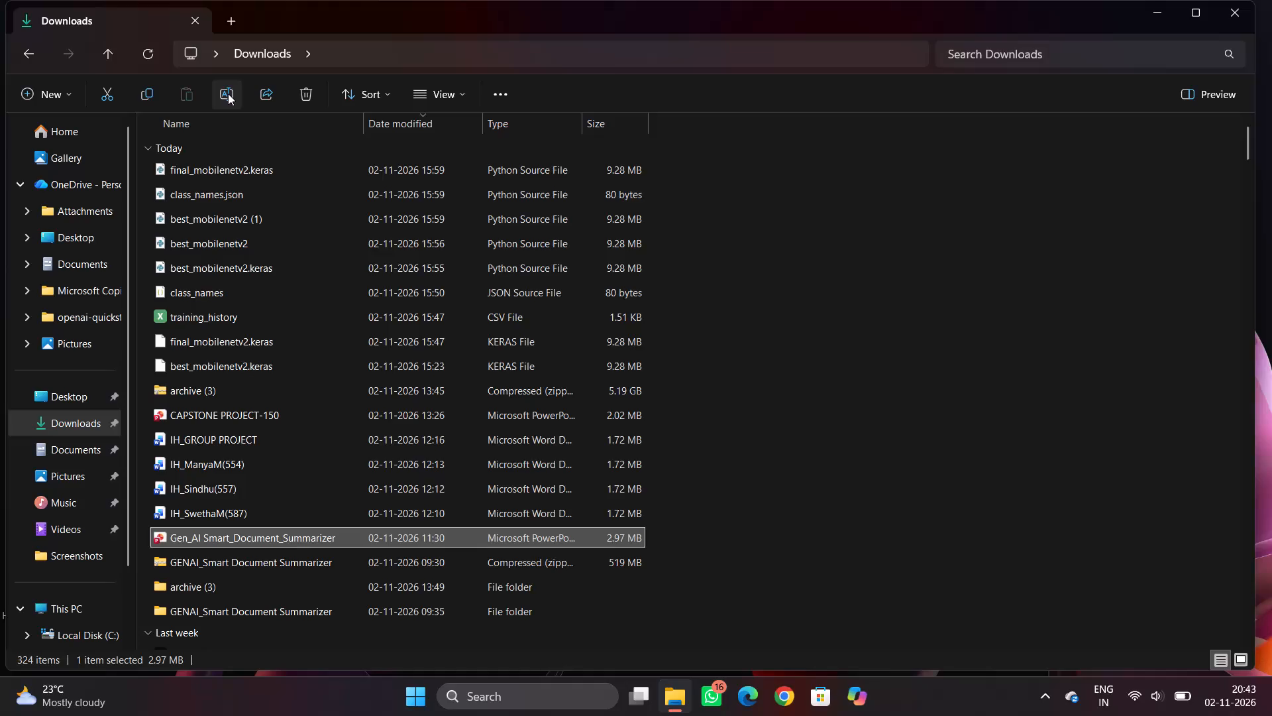
Rename the Gen_AI Smart_Document_Summarizer presentation in Downloads by appending "_review 2" to its name.
{"action": "left_click", "coordinate": [228, 93]}
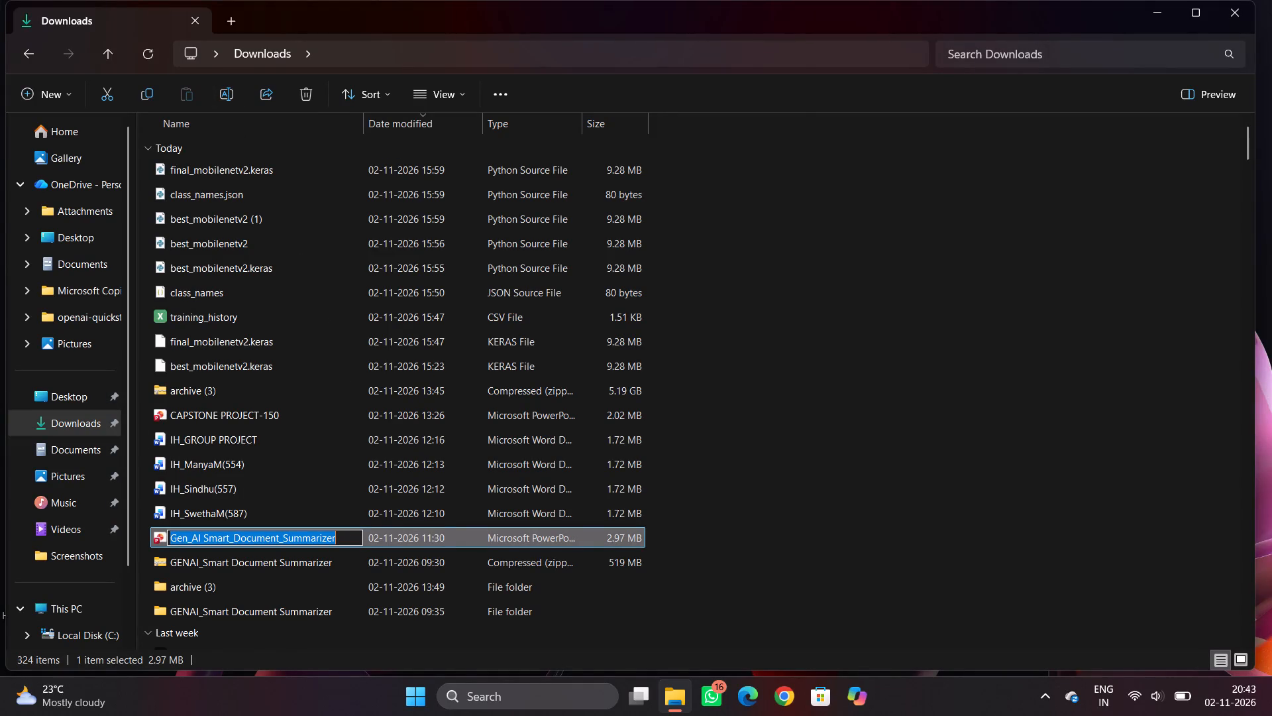
{"action": "left_click", "coordinate": [350, 540]}
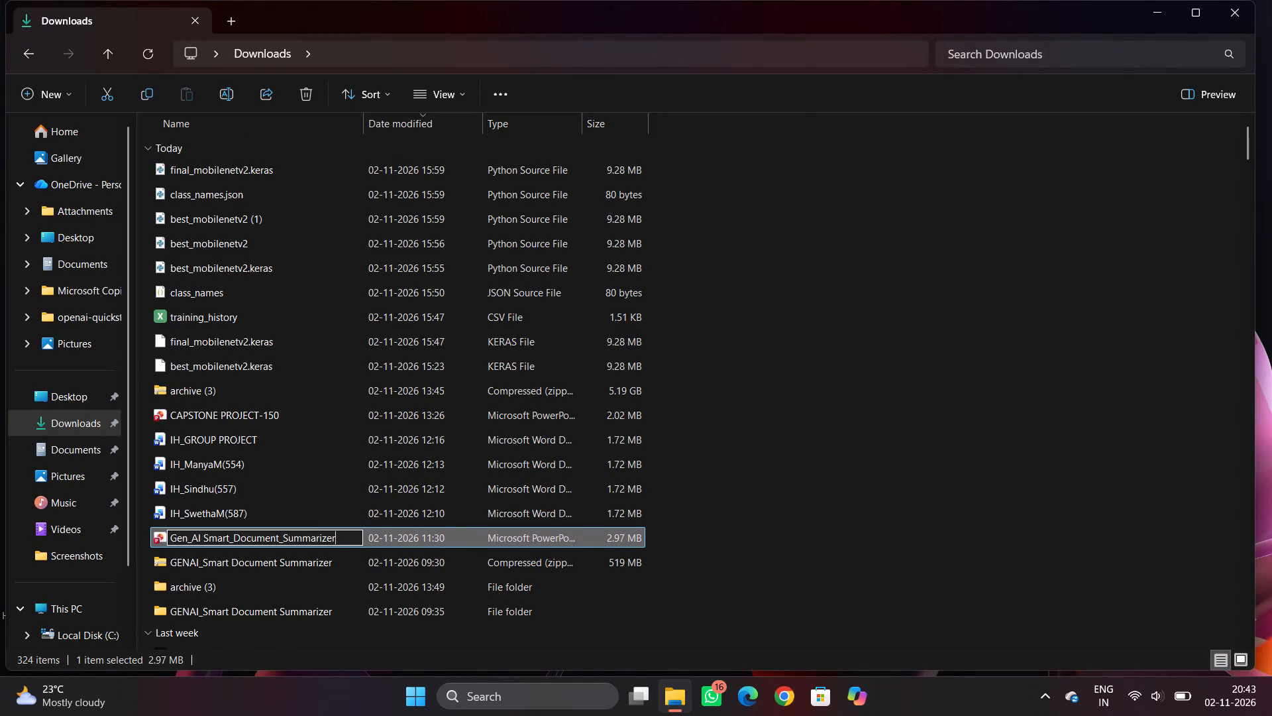
{"action": "type", "text": "_review 2"}
{"action": "key", "text": "Return"}
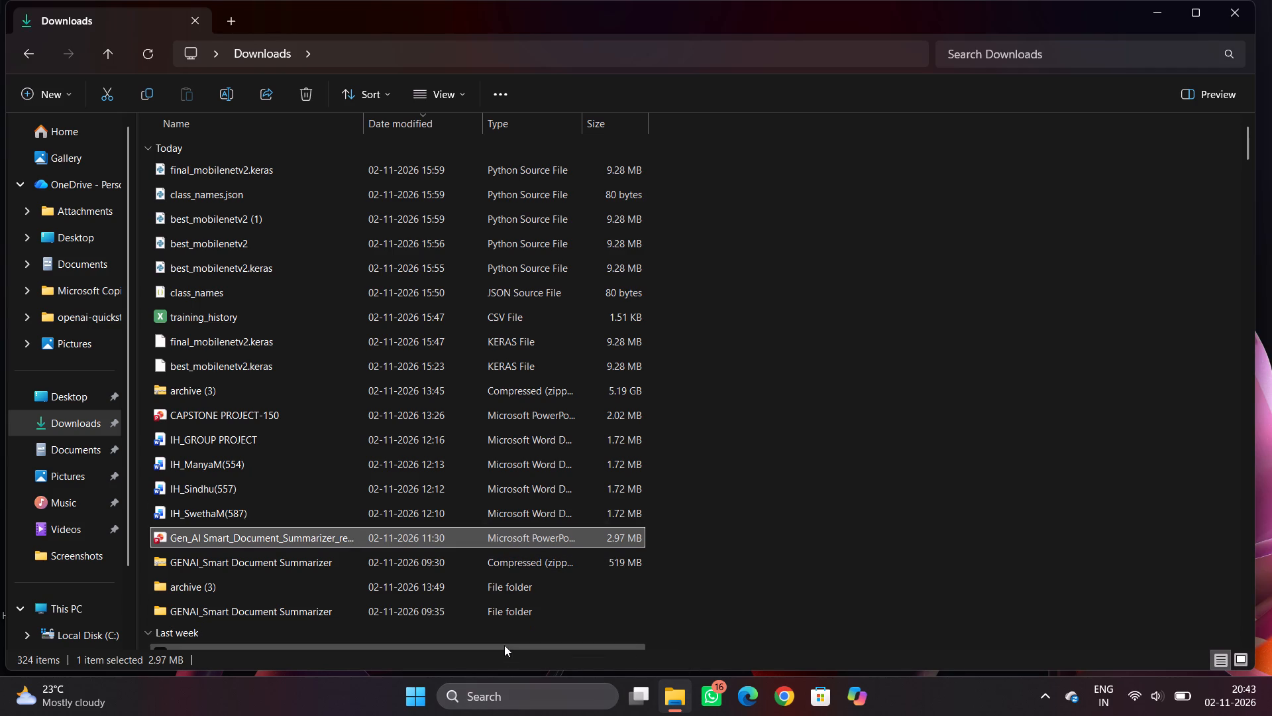
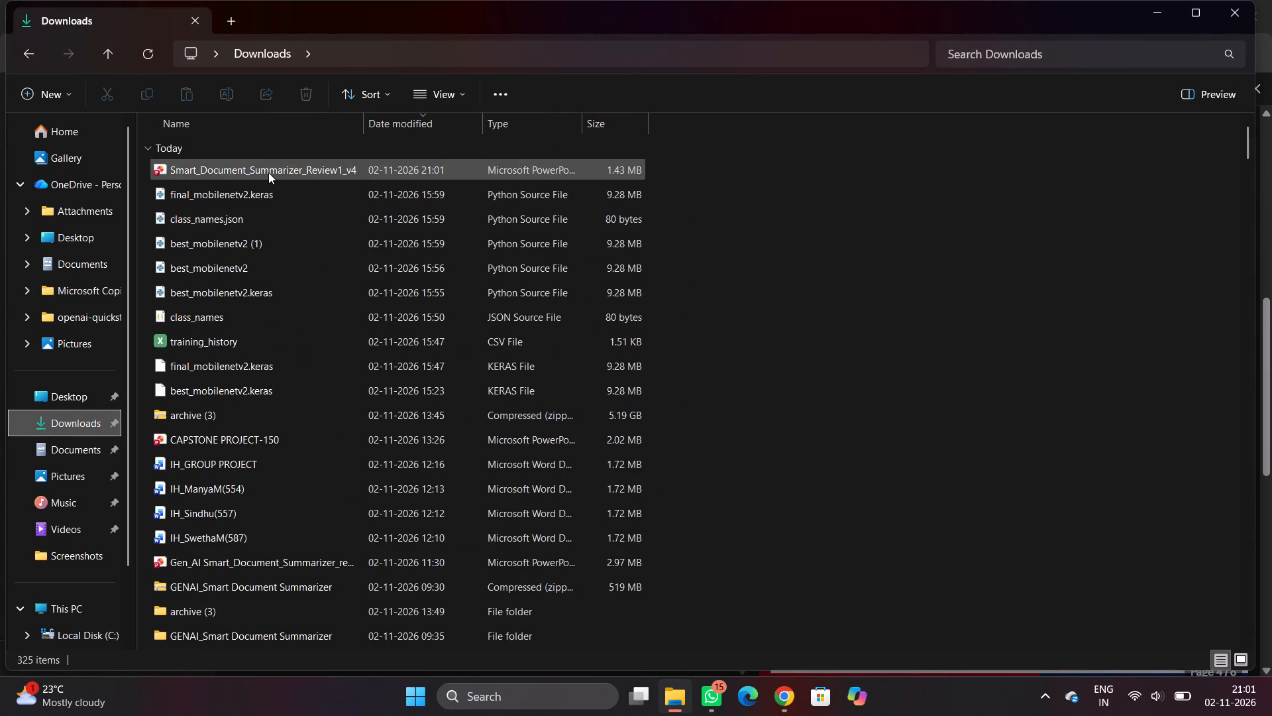
{"action": "double_click", "coordinate": [268, 172]}
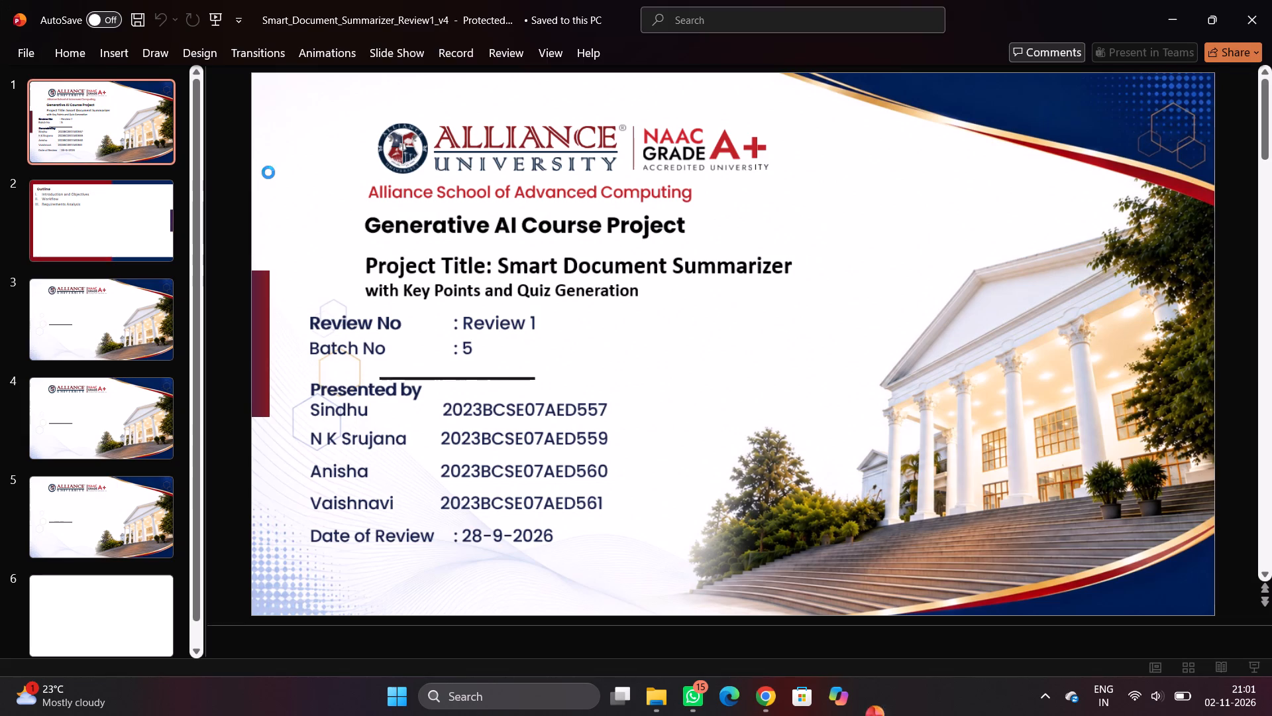
{"action": "left_click", "coordinate": [680, 74]}
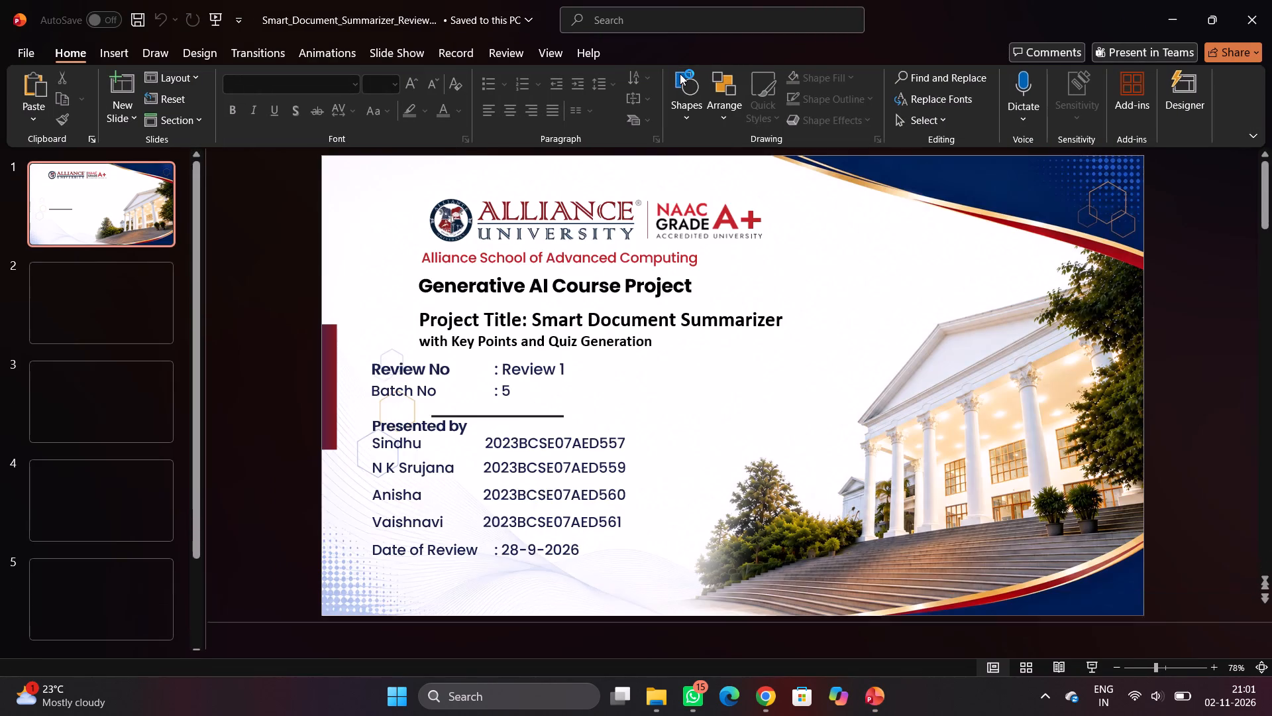
Shorten the first outline item on slide 2 to "Introduction".
{"action": "left_click", "coordinate": [121, 310]}
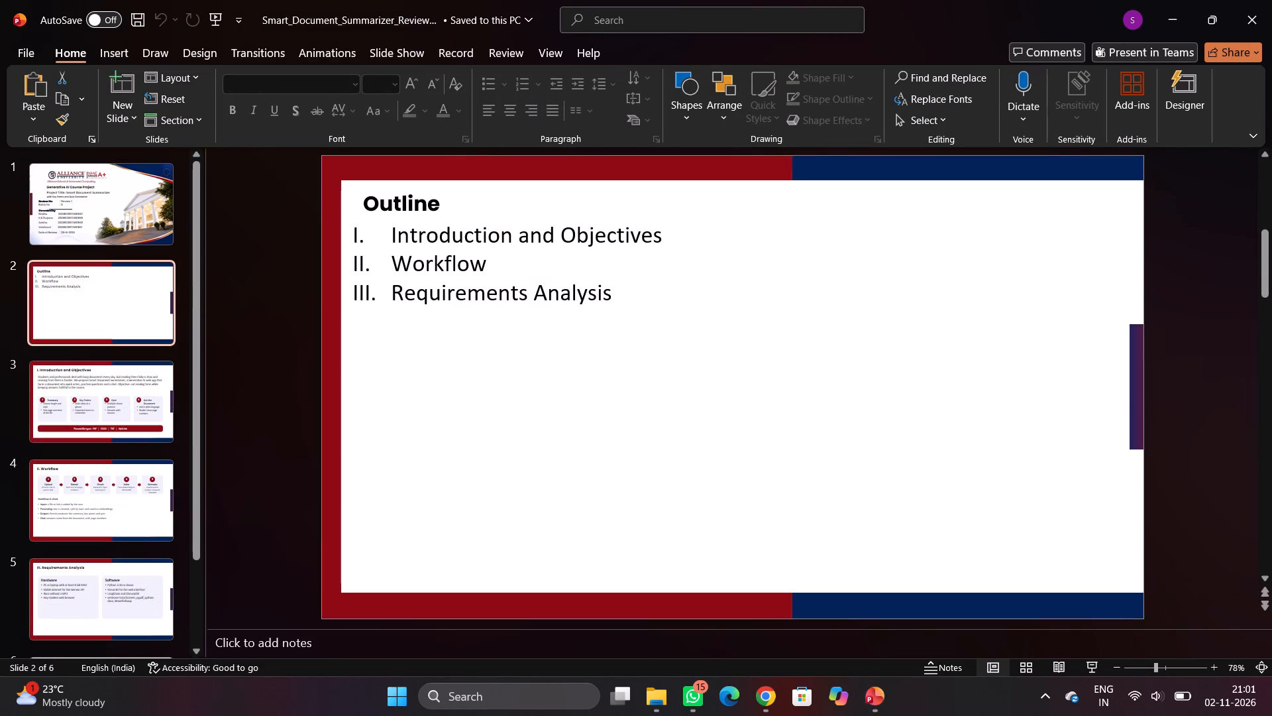
{"action": "left_click", "coordinate": [668, 238]}
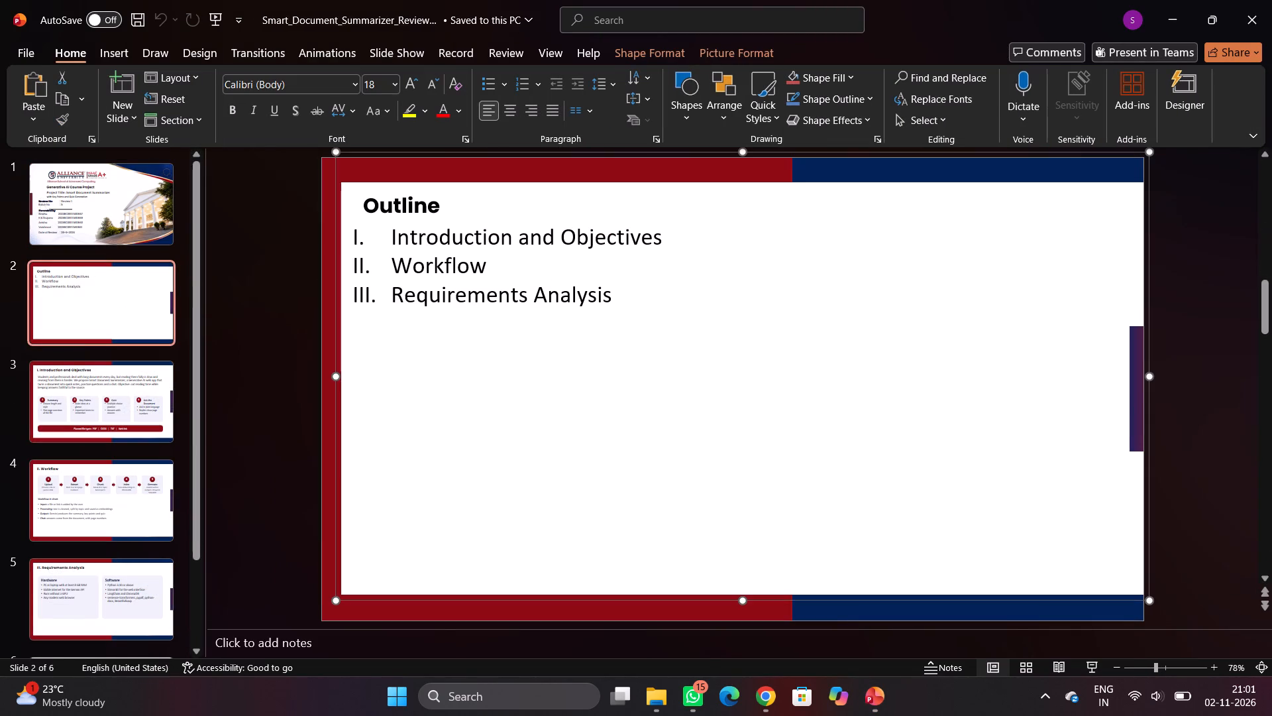
{"action": "left_click", "coordinate": [662, 241]}
{"action": "left_click", "coordinate": [656, 241]}
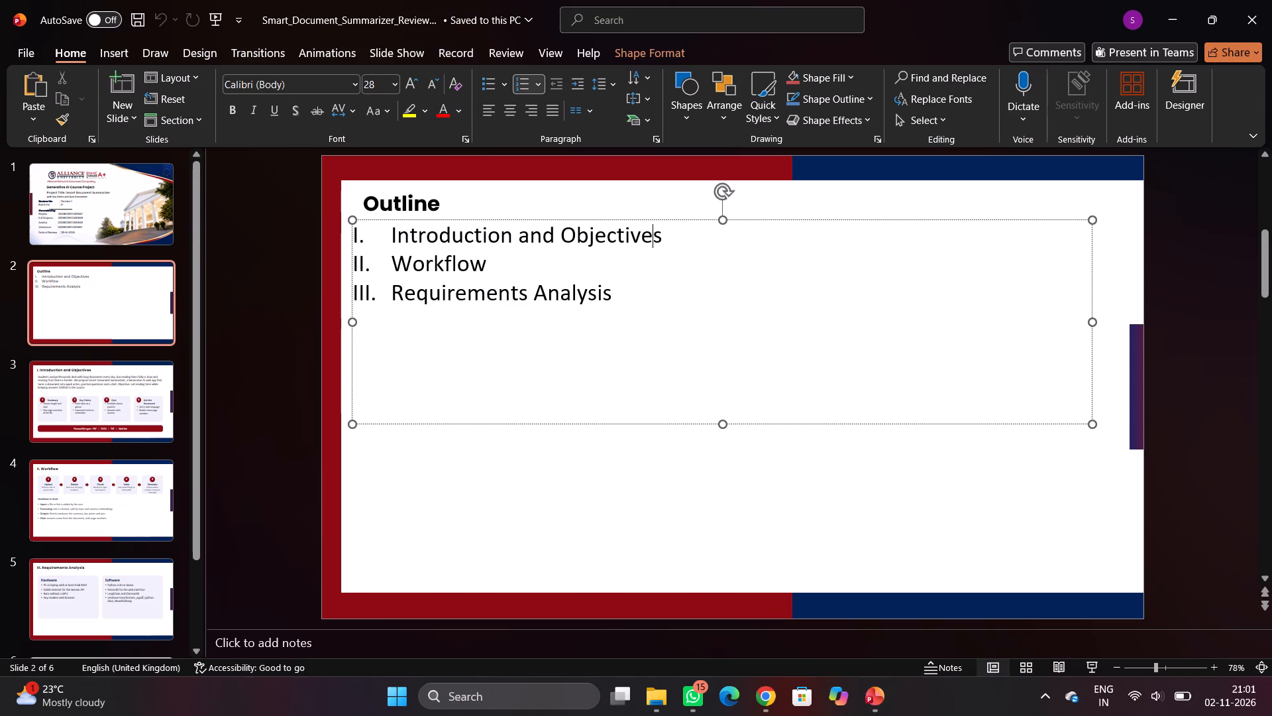
{"action": "key", "text": "Right"}
{"action": "key", "text": "BackSpace"}
{"action": "key", "text": "BackSpace"}
{"action": "key", "text": "BackSpace"}
{"action": "key", "text": "BackSpace"}
{"action": "key", "text": "BackSpace"}
{"action": "key", "text": "BackSpace"}
{"action": "key", "text": "BackSpace"}
{"action": "key", "text": "BackSpace"}
{"action": "key", "text": "BackSpace"}
{"action": "key", "text": "BackSpace"}
{"action": "key", "text": "BackSpace"}
{"action": "key", "text": "BackSpace"}
{"action": "key", "text": "BackSpace"}
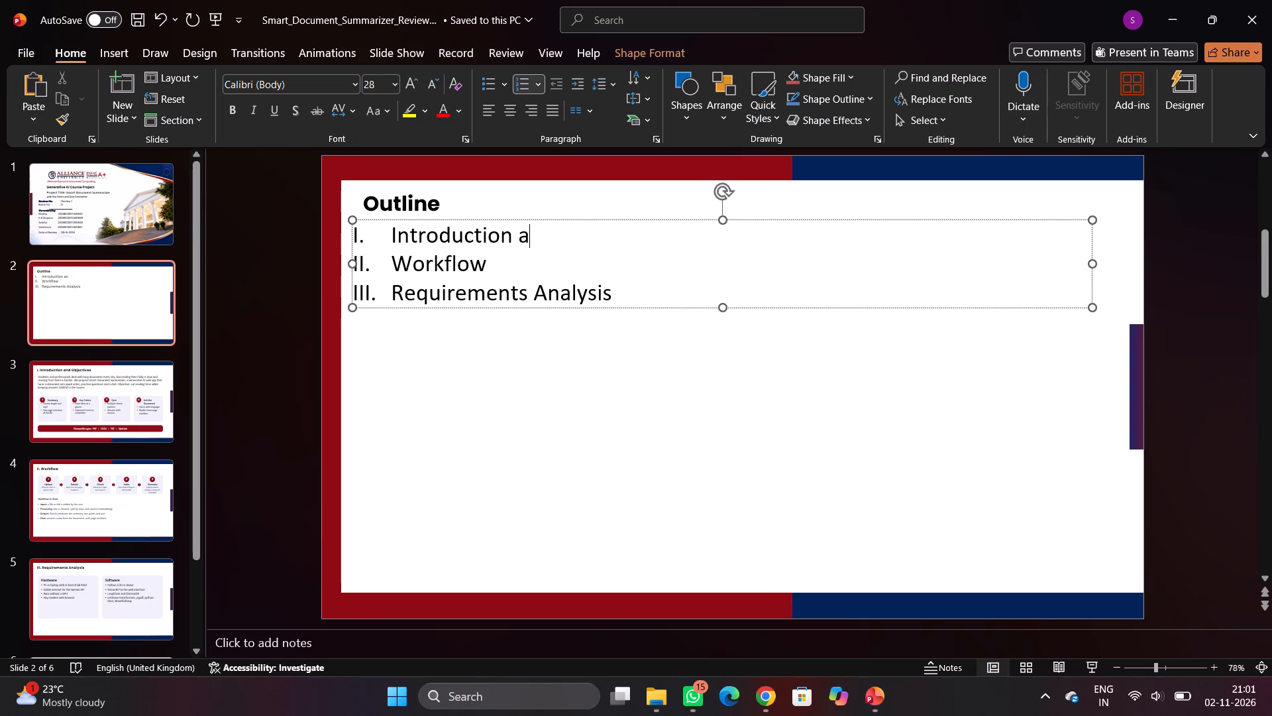
{"action": "key", "text": "BackSpace"}
{"action": "key", "text": "BackSpace"}
Cut the red "Planned file types" bar from the Introduction and Objectives slide.
{"action": "left_click", "coordinate": [119, 416]}
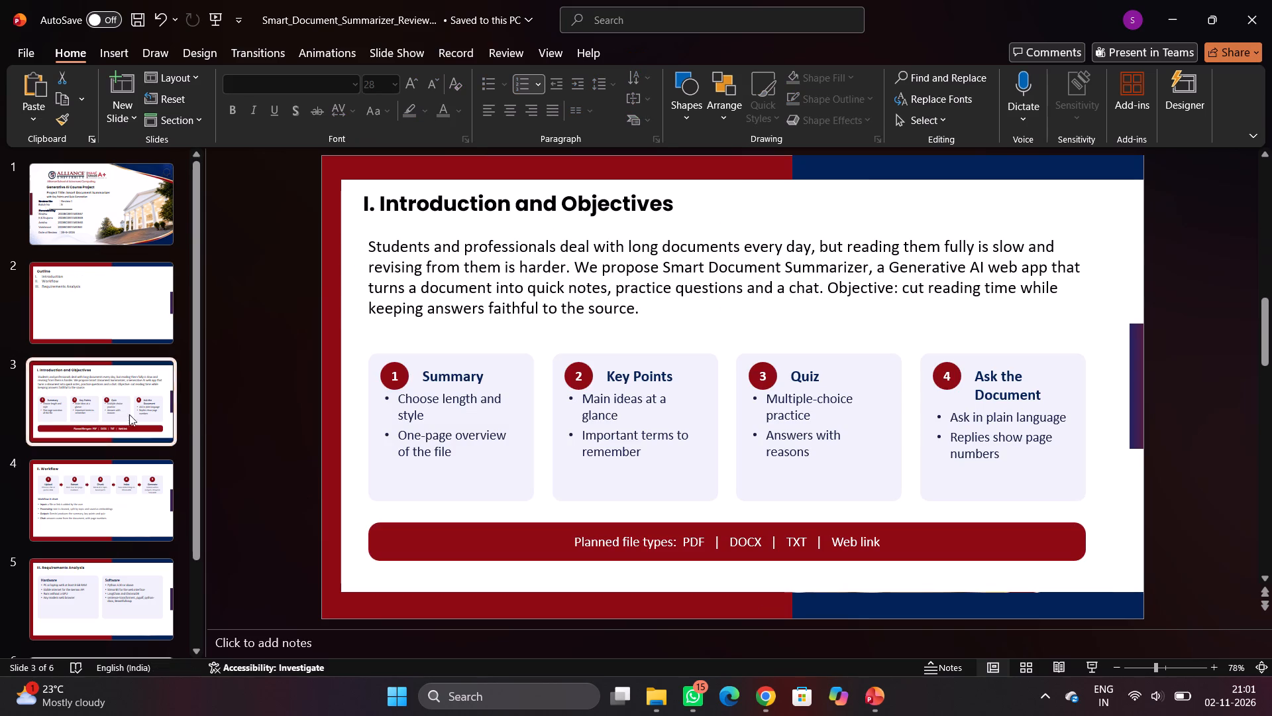
{"action": "left_click", "coordinate": [706, 529]}
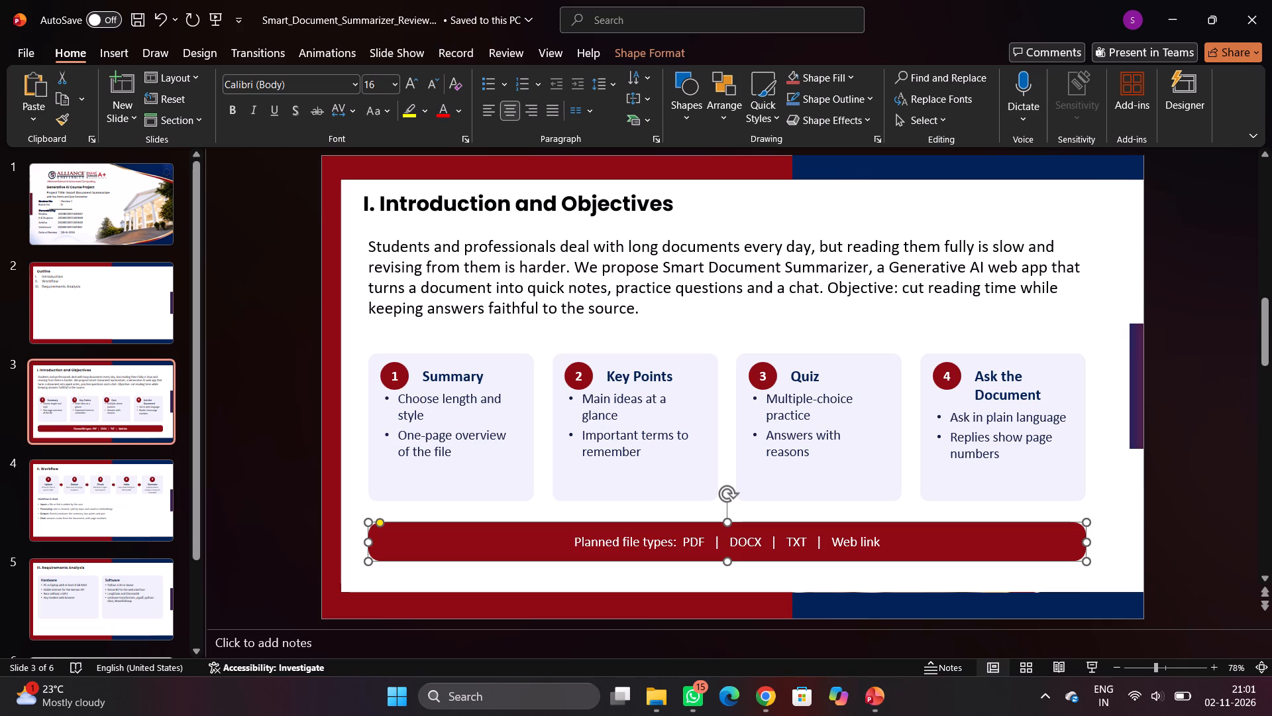
{"action": "right_click", "coordinate": [881, 530]}
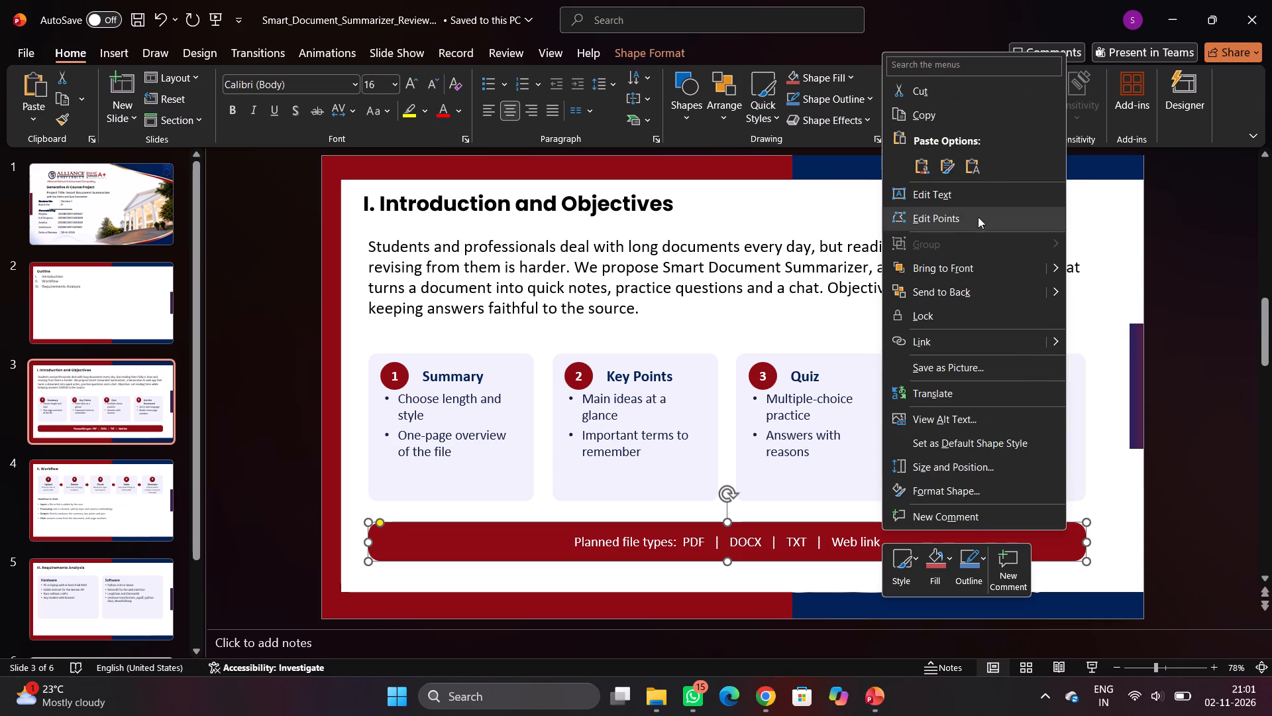
{"action": "left_click", "coordinate": [918, 87]}
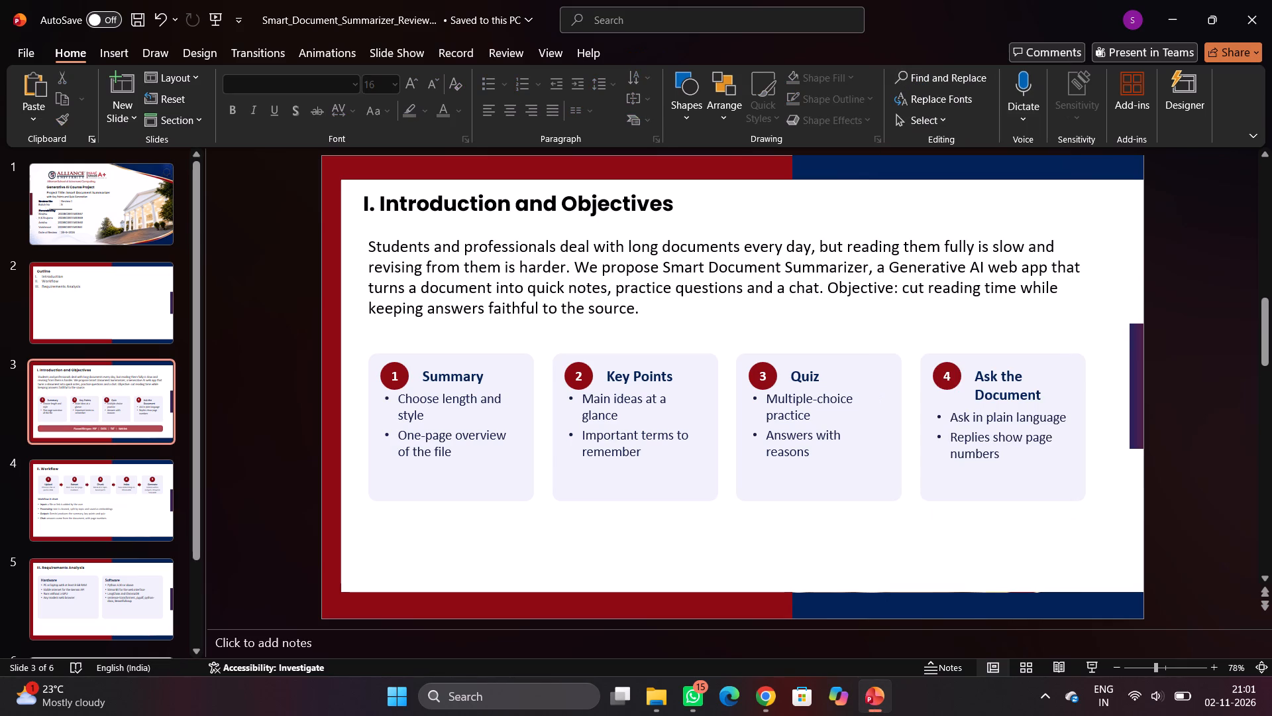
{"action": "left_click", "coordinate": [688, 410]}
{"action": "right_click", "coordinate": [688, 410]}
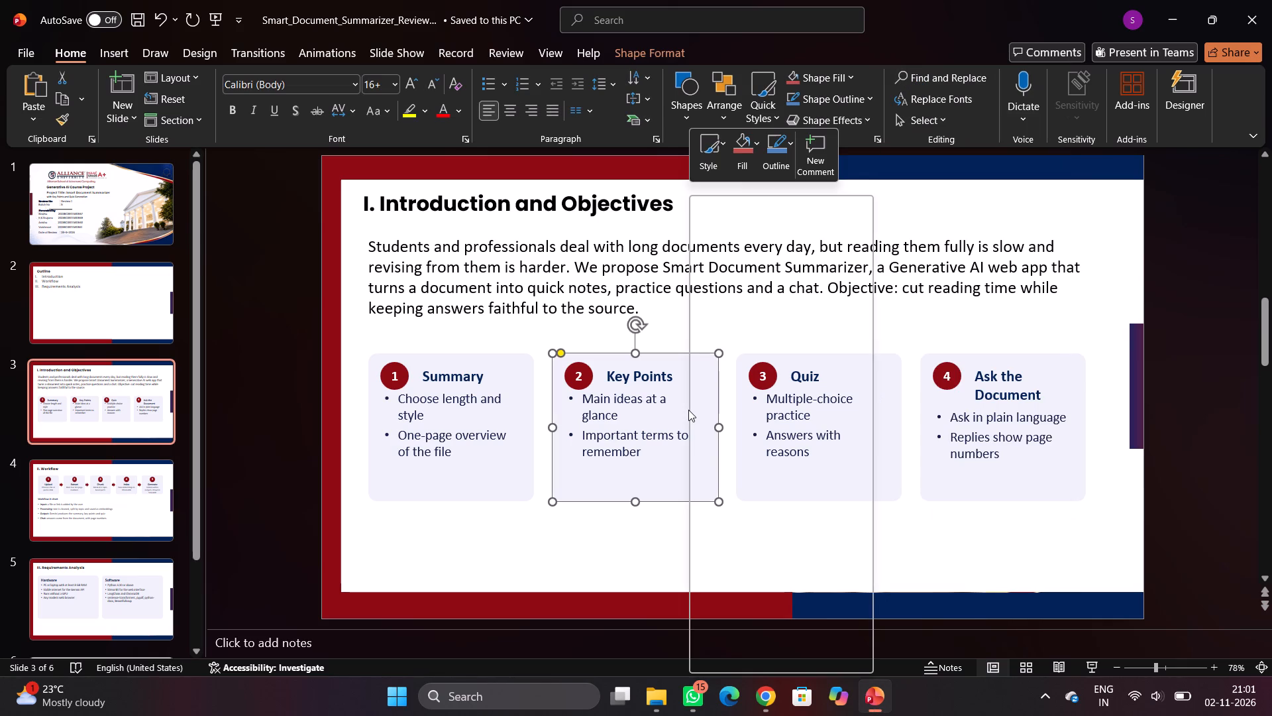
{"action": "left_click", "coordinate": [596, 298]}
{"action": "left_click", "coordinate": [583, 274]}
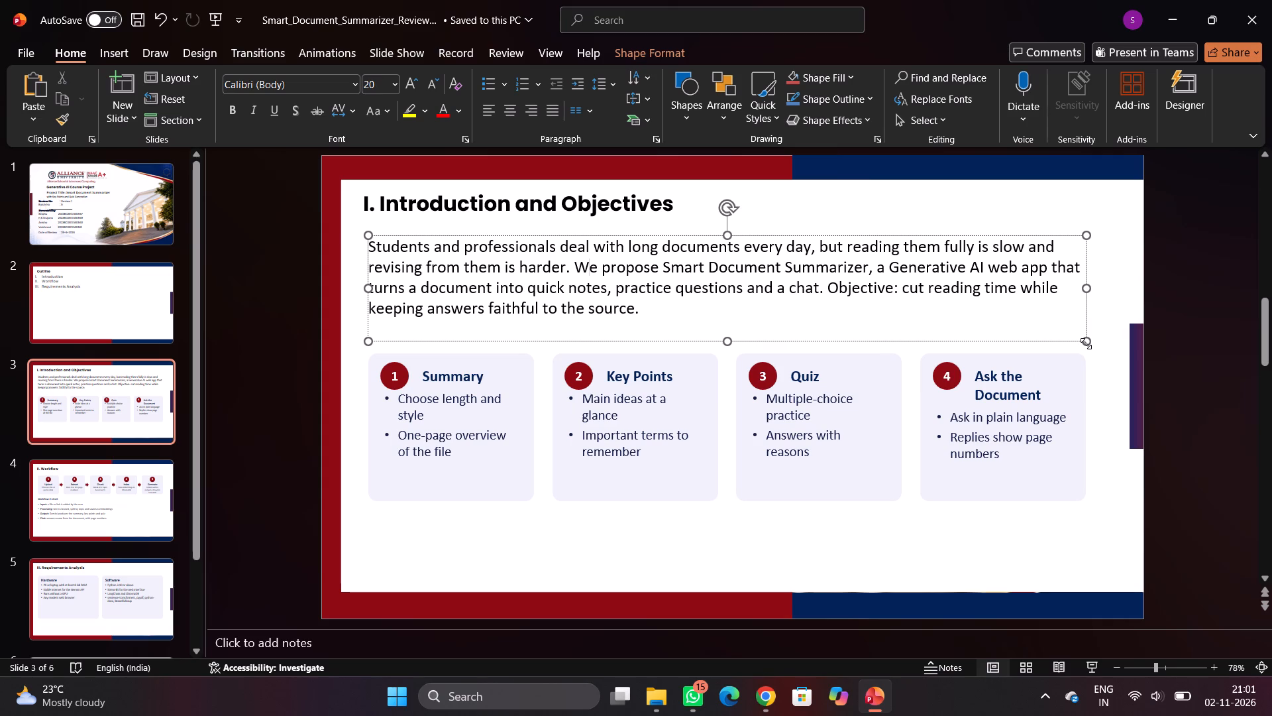
Cut the Summary card and its number 1 badge from the Introduction and Objectives slide.
{"action": "left_click", "coordinate": [502, 430]}
{"action": "right_click", "coordinate": [502, 430]}
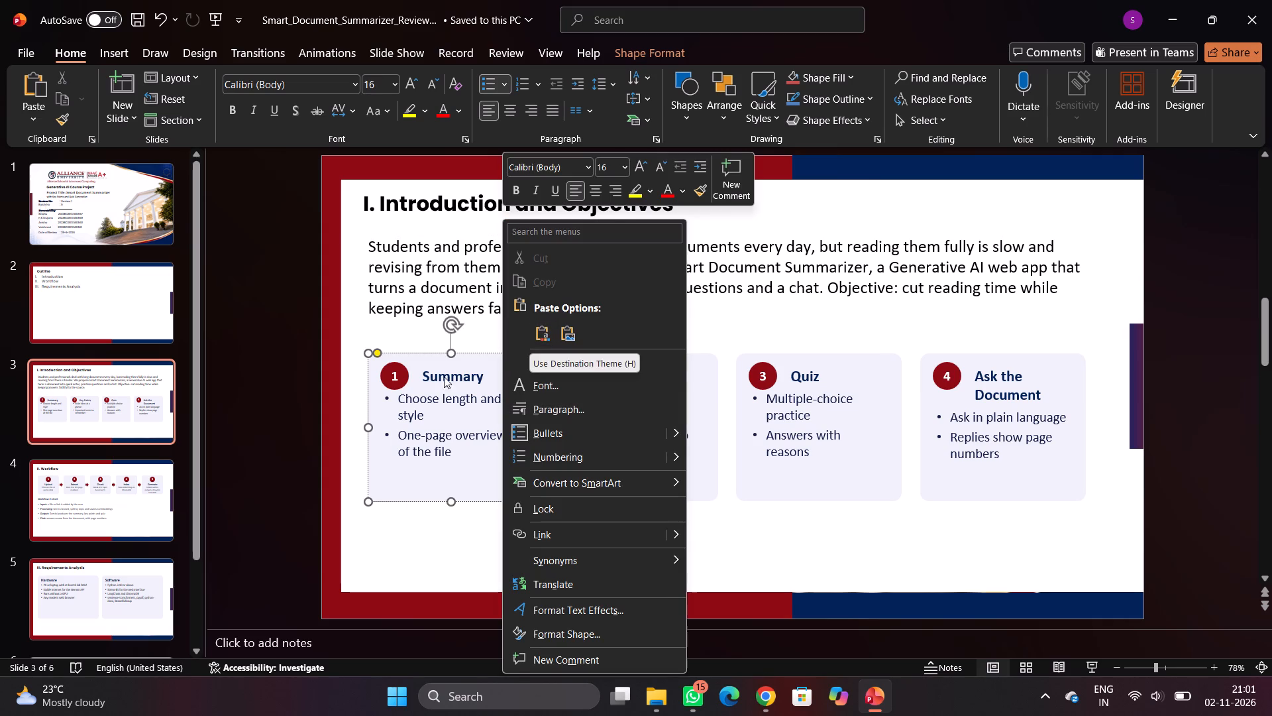
{"action": "left_click", "coordinate": [403, 455]}
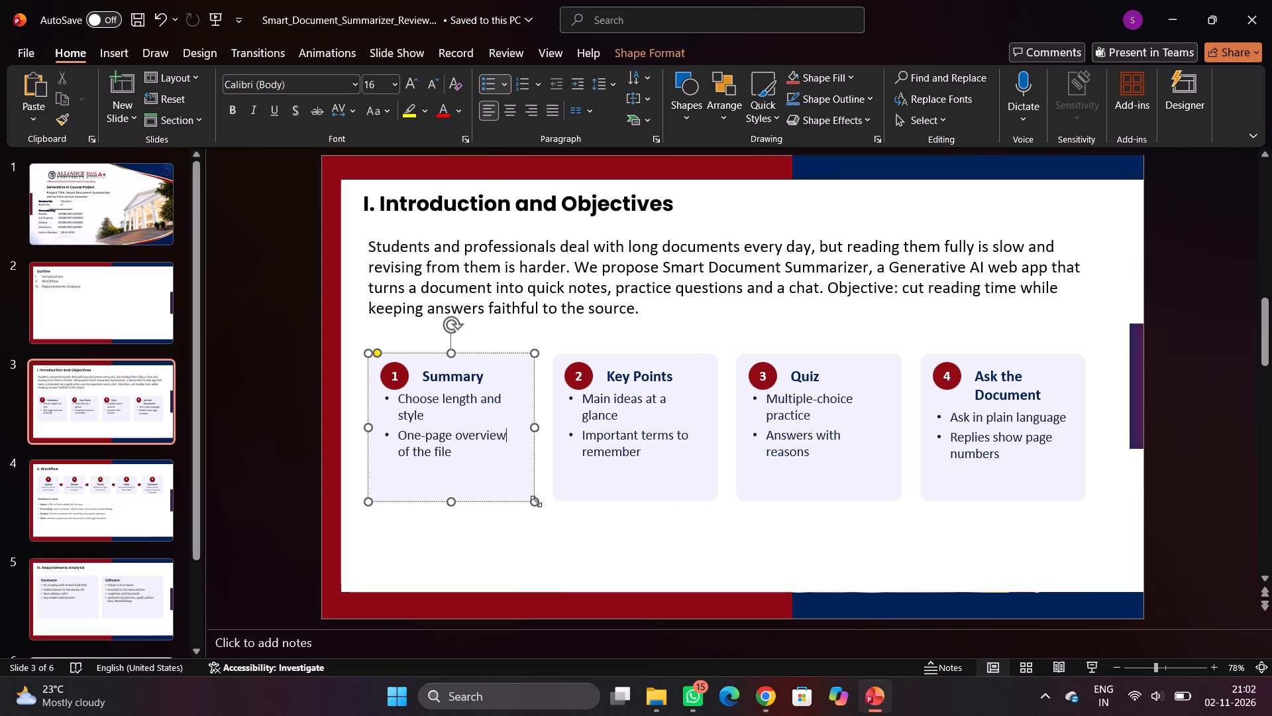
{"action": "right_click", "coordinate": [536, 501]}
{"action": "left_click", "coordinate": [572, 61]}
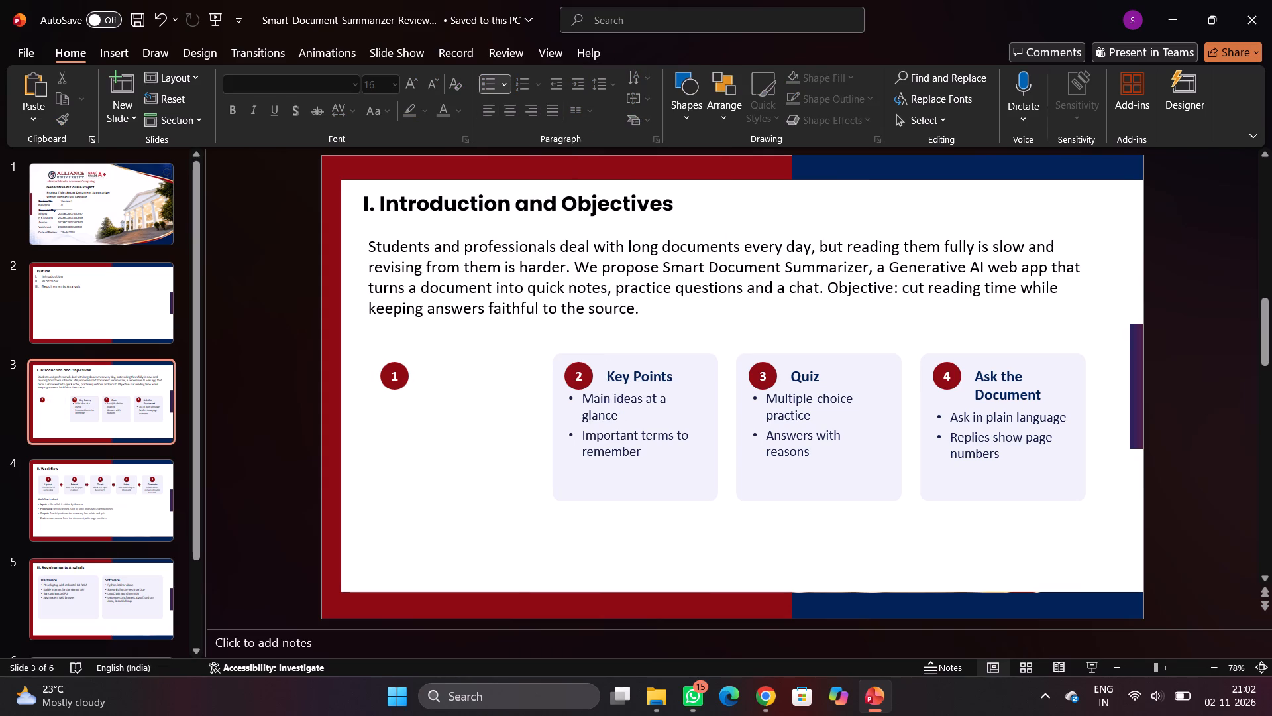
{"action": "left_click", "coordinate": [400, 373]}
{"action": "right_click", "coordinate": [400, 373]}
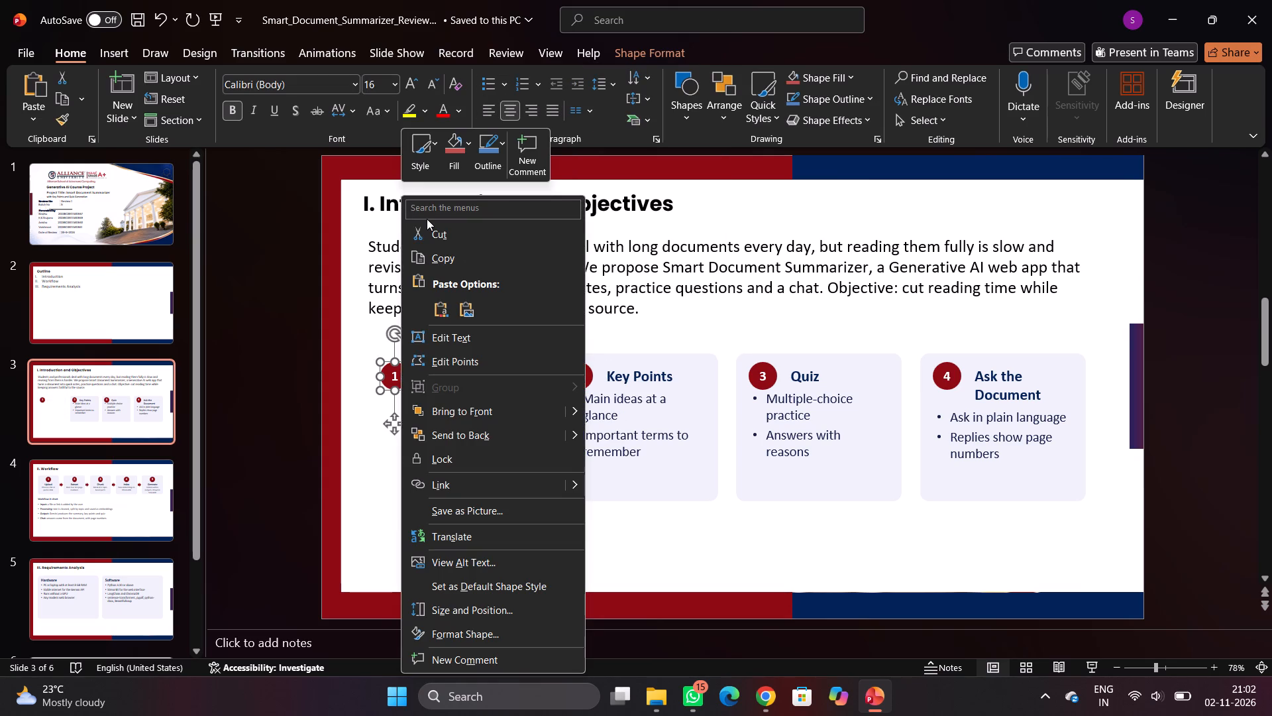
{"action": "left_click", "coordinate": [427, 219]}
{"action": "left_click", "coordinate": [427, 226]}
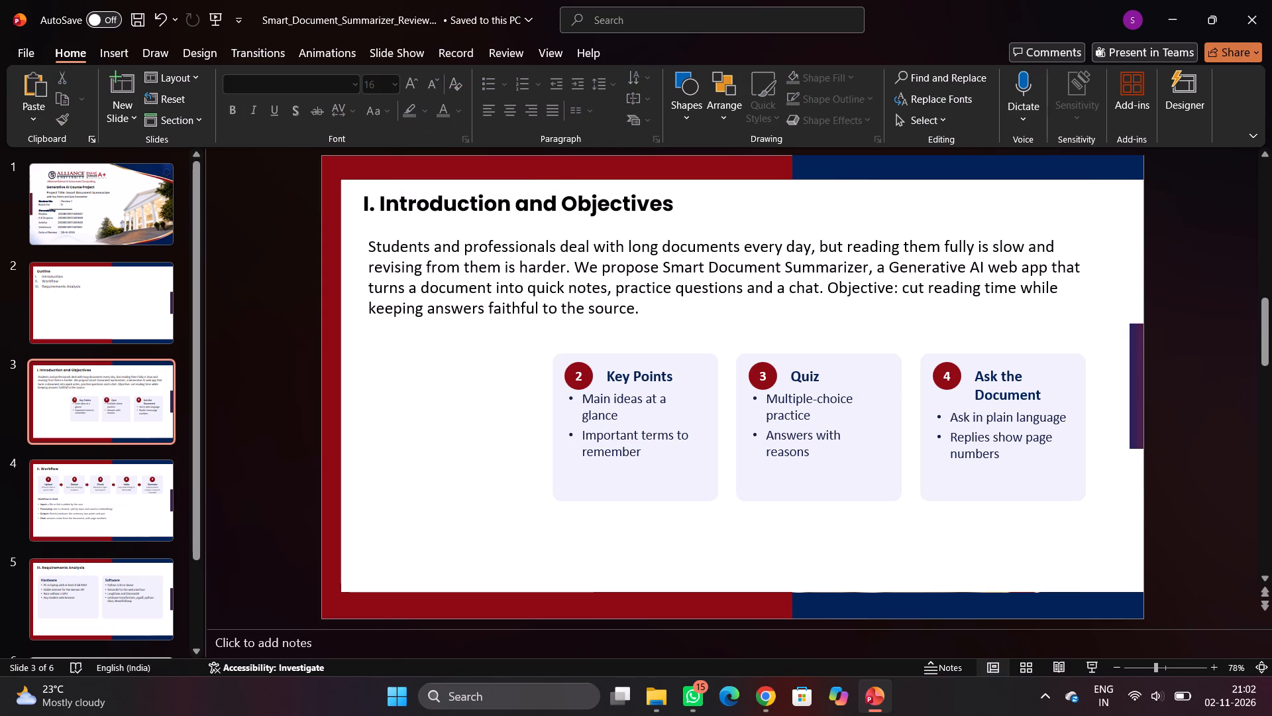
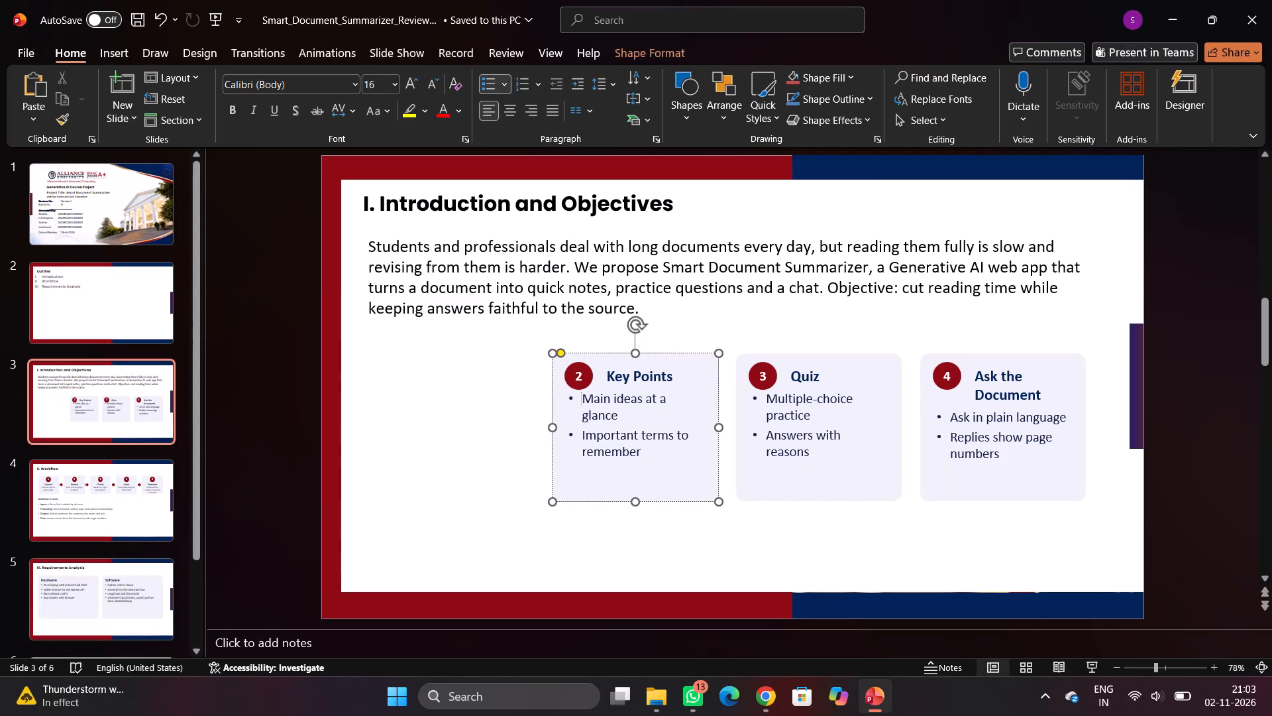
Cut the Key Points card and its number 2 badge from the Introduction and Objectives slide.
{"action": "right_click", "coordinate": [719, 499]}
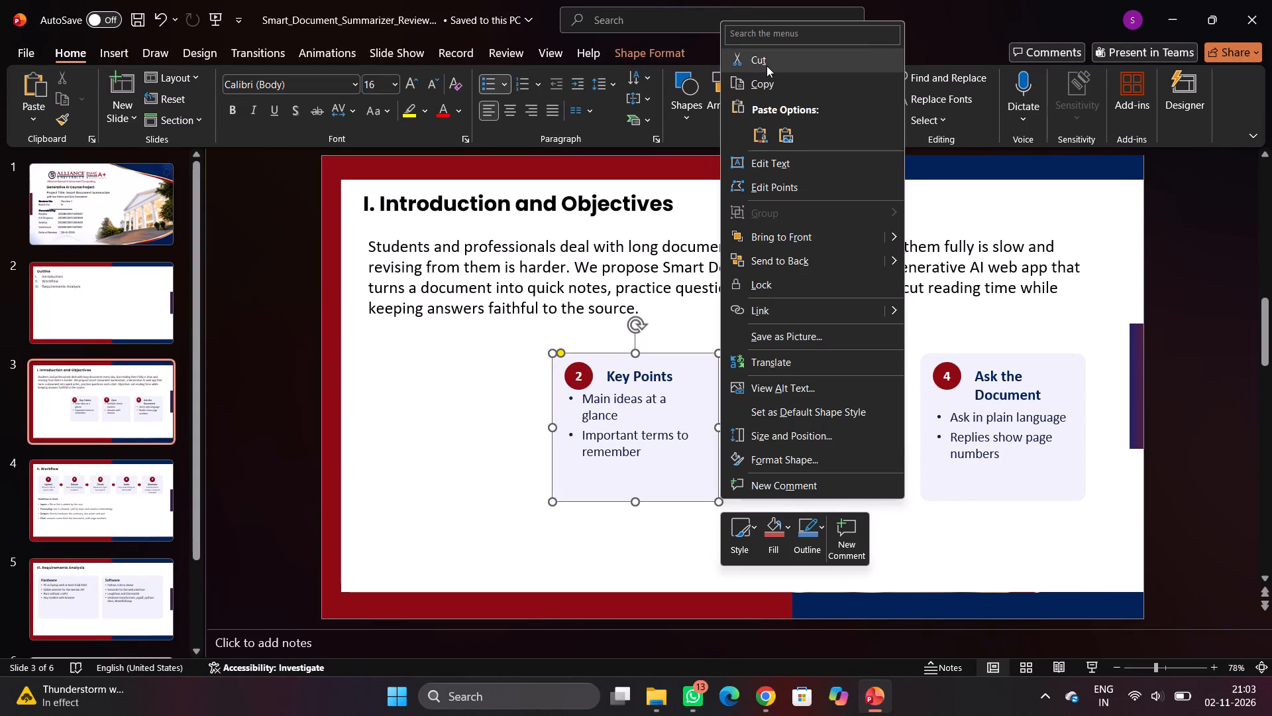
{"action": "left_click", "coordinate": [767, 66]}
{"action": "left_click", "coordinate": [576, 384]}
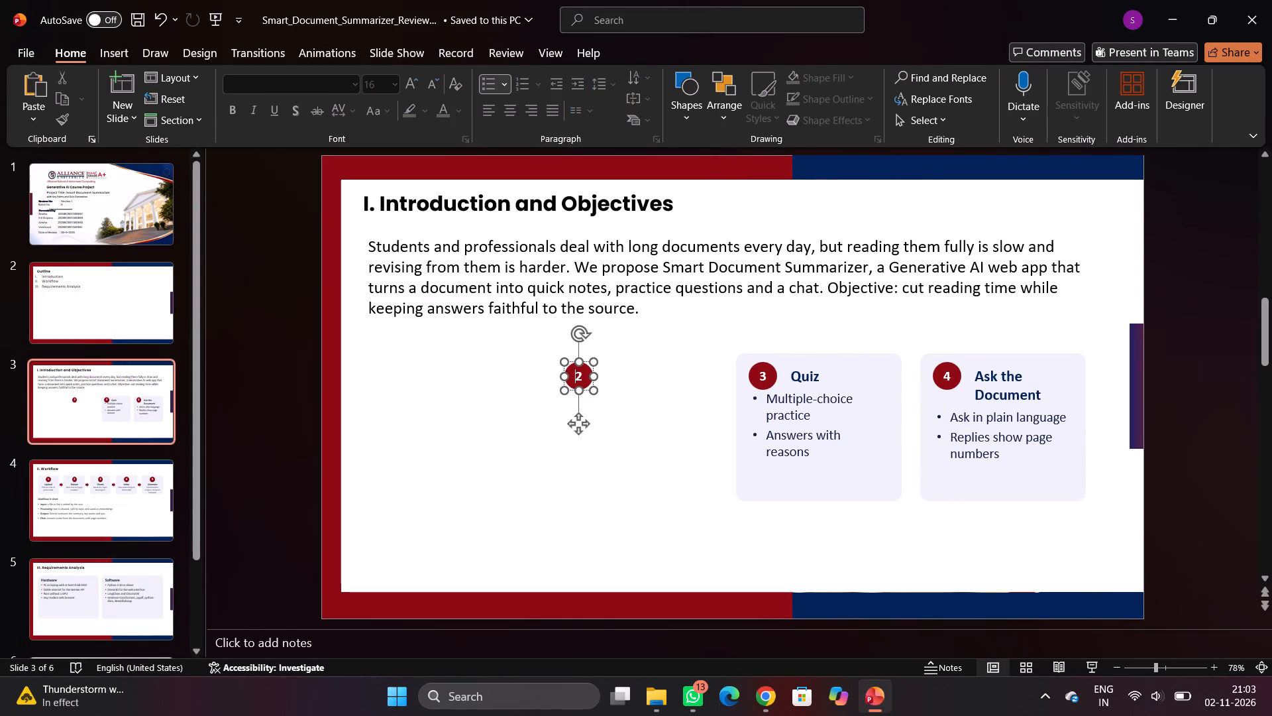
{"action": "right_click", "coordinate": [576, 384]}
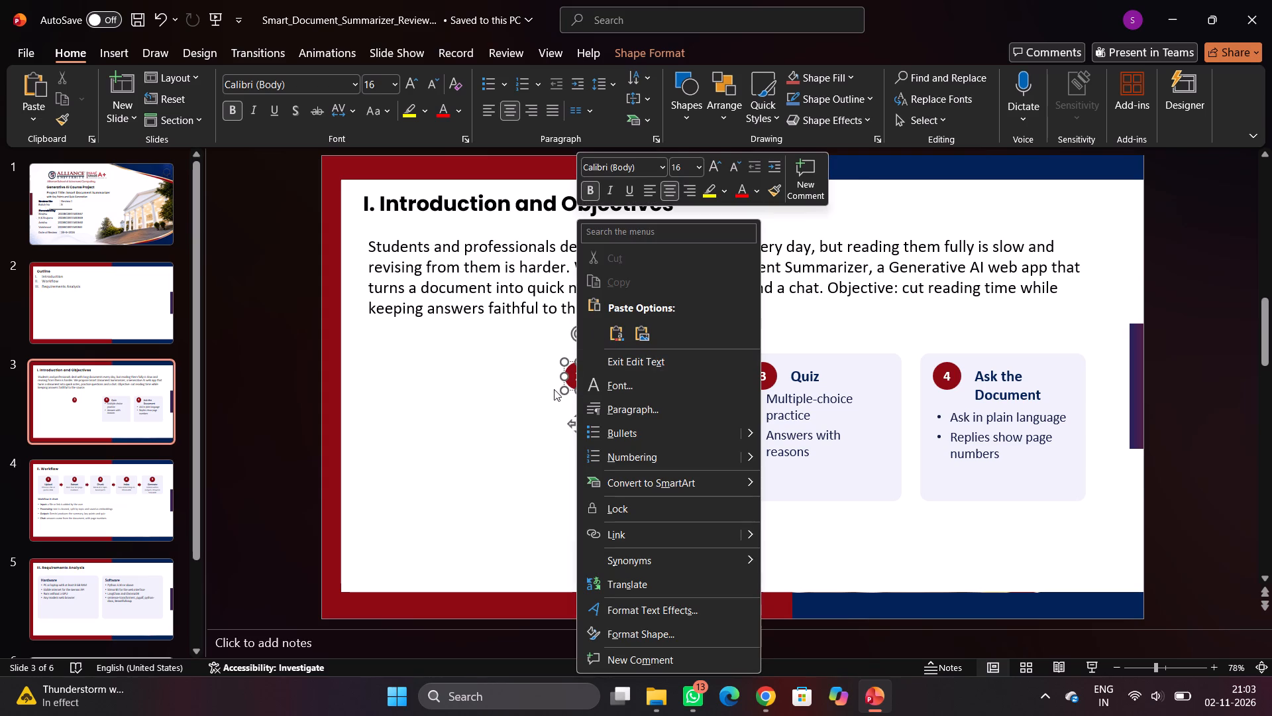
{"action": "left_click", "coordinate": [562, 388]}
{"action": "right_click", "coordinate": [591, 389]}
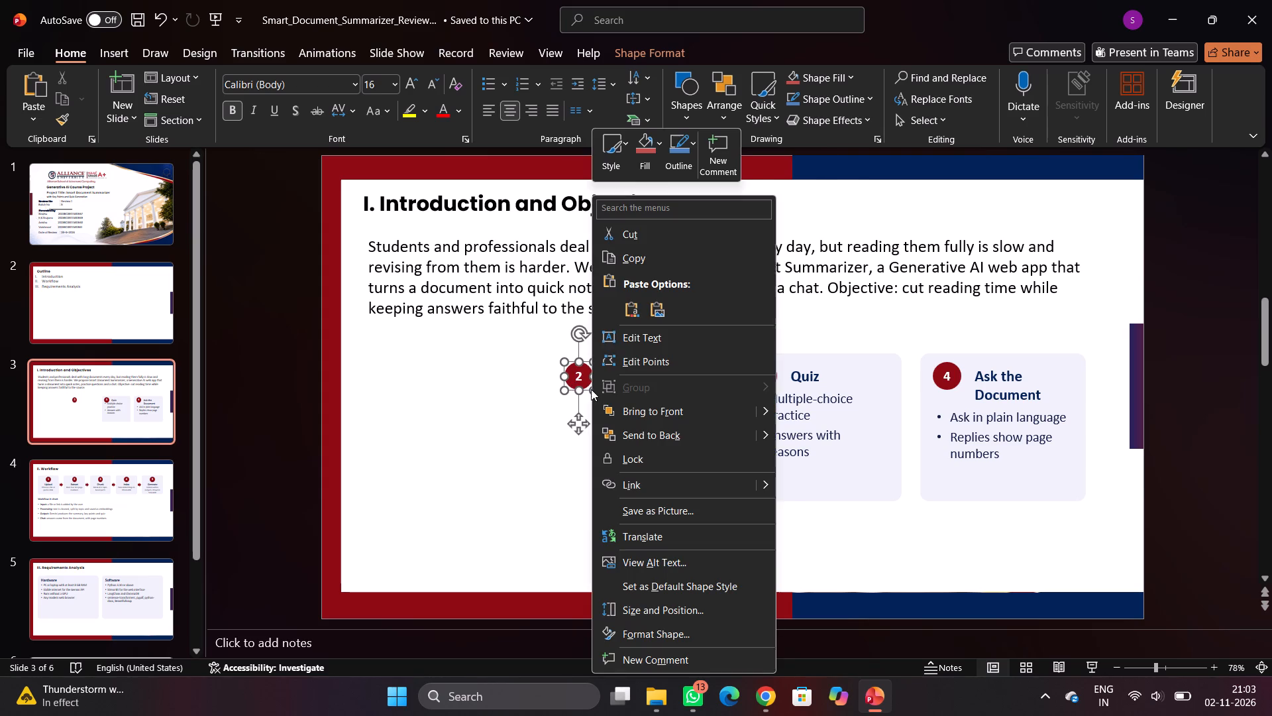
{"action": "left_click", "coordinate": [639, 236]}
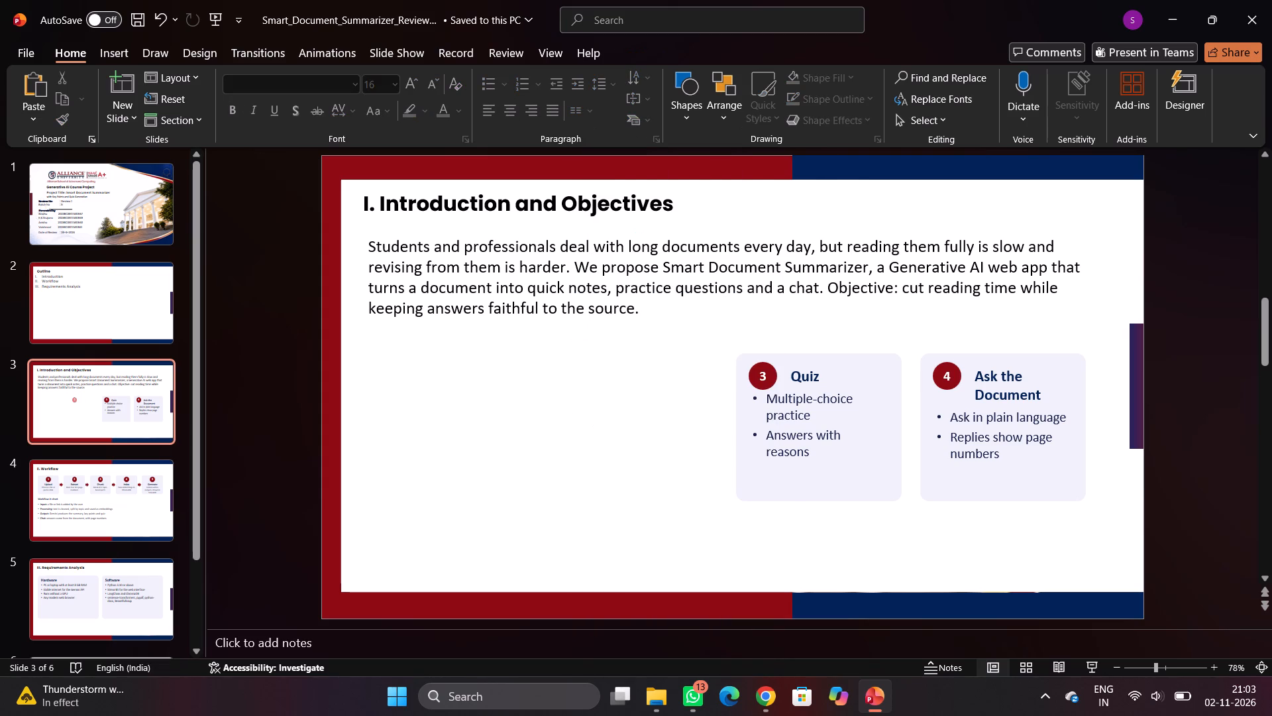
Cut the Quiz card and its number 3 badge from the Introduction and Objectives slide.
{"action": "left_click", "coordinate": [794, 456]}
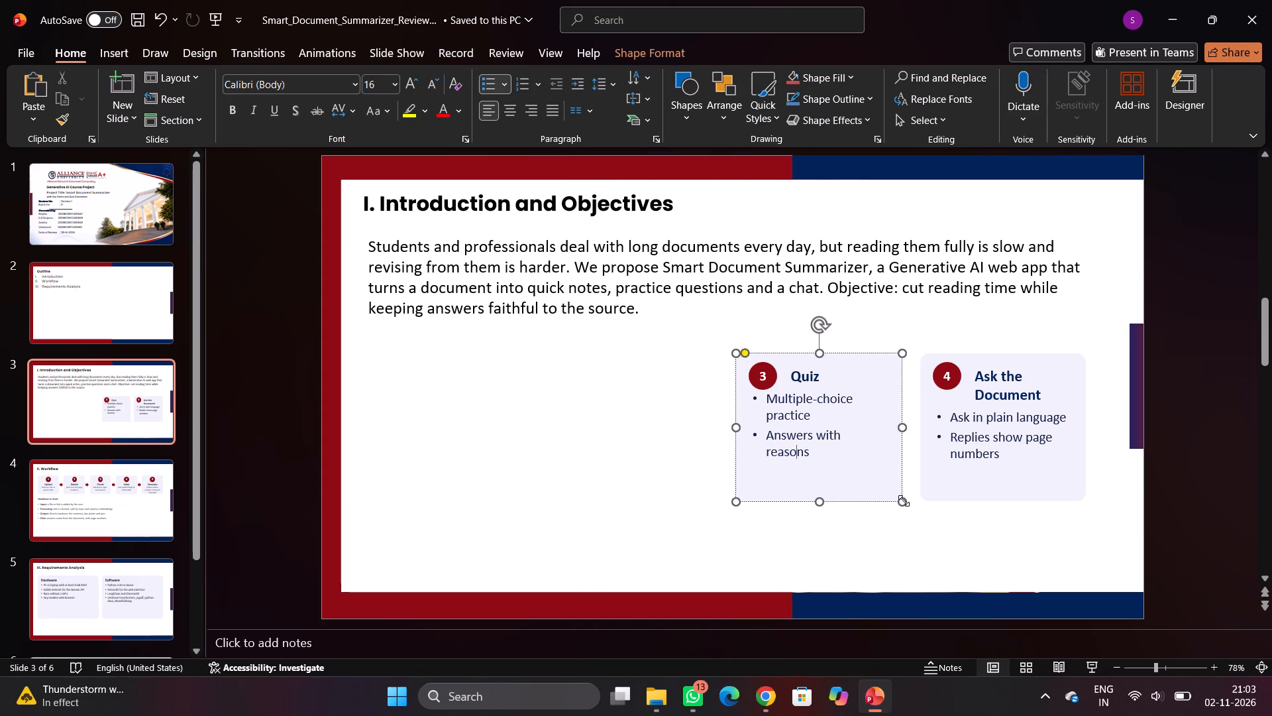
{"action": "right_click", "coordinate": [904, 501]}
{"action": "left_click", "coordinate": [975, 58]}
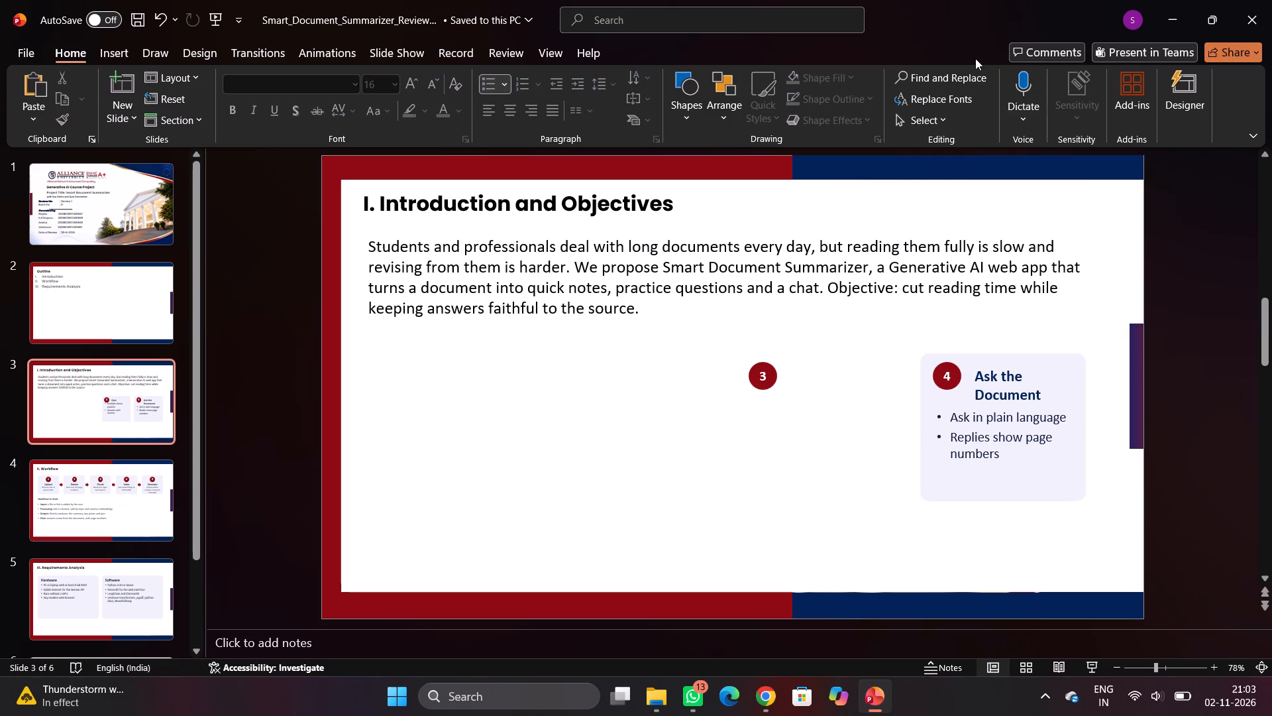
{"action": "left_click", "coordinate": [759, 365]}
{"action": "right_click", "coordinate": [759, 365]}
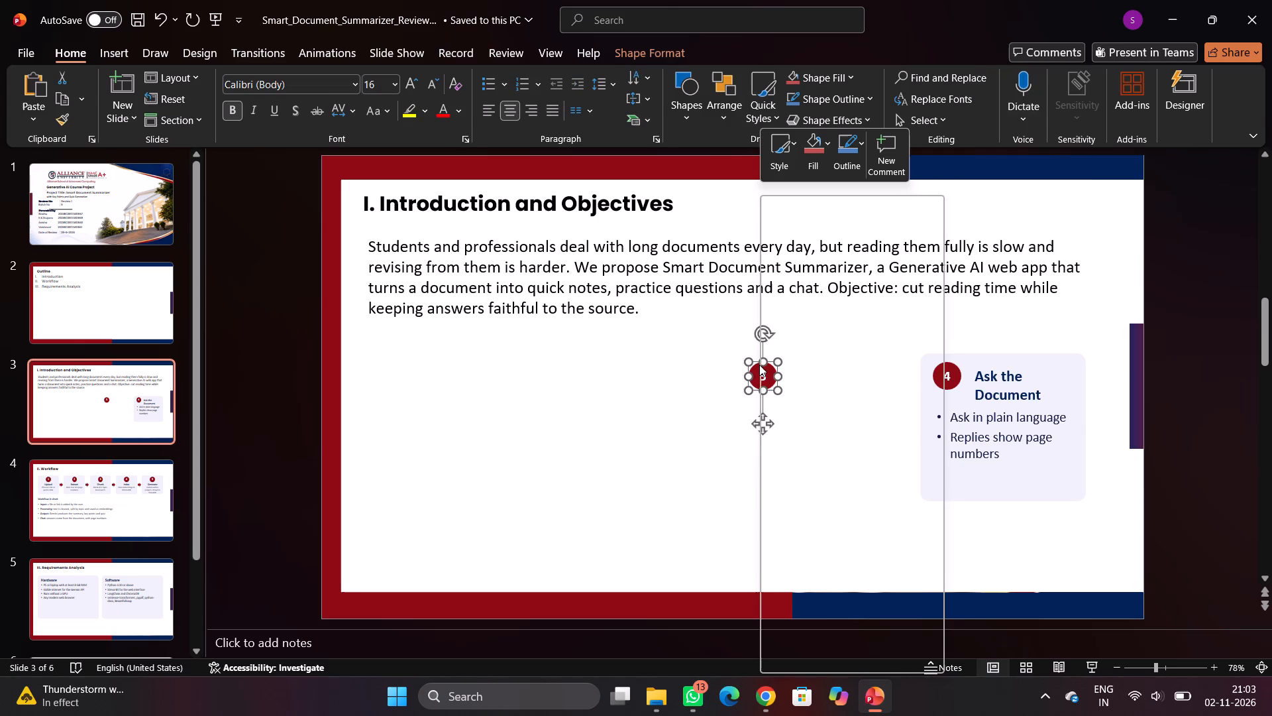
{"action": "left_click", "coordinate": [806, 237]}
Cut the Ask the Document card and its number 4 badge from the Introduction and Objectives slide.
{"action": "left_click", "coordinate": [1009, 379]}
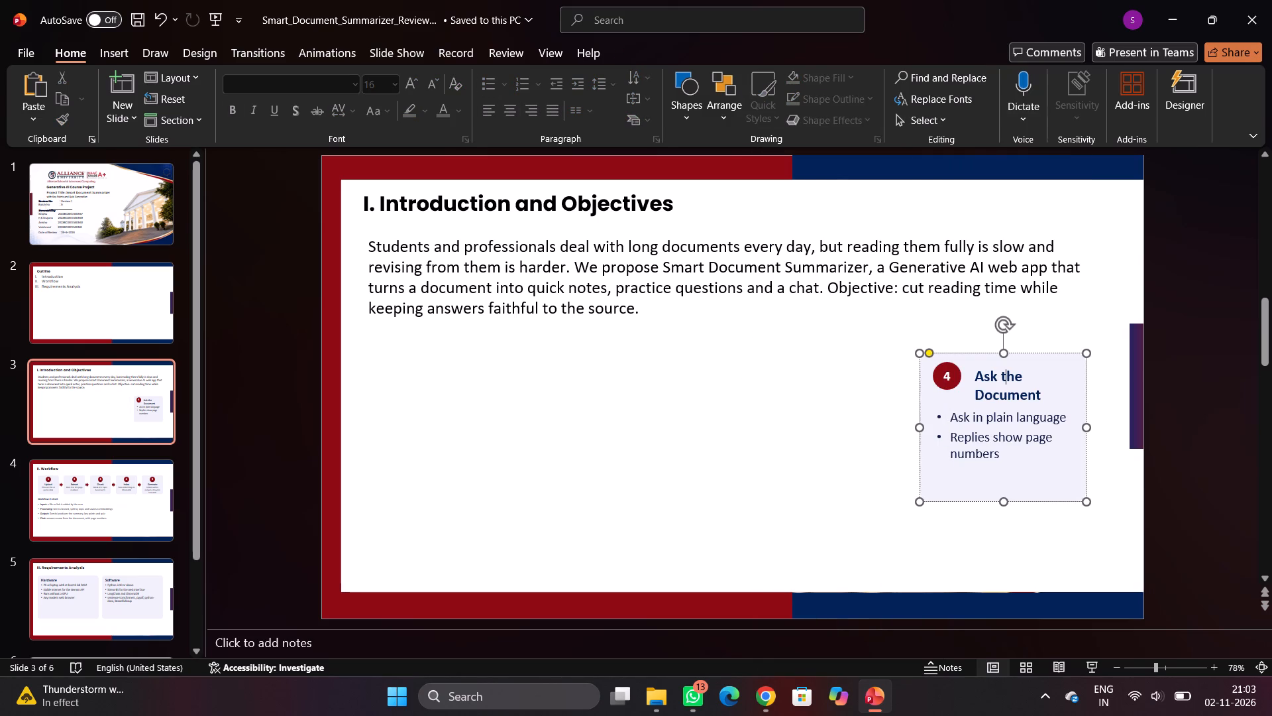
{"action": "right_click", "coordinate": [1087, 500]}
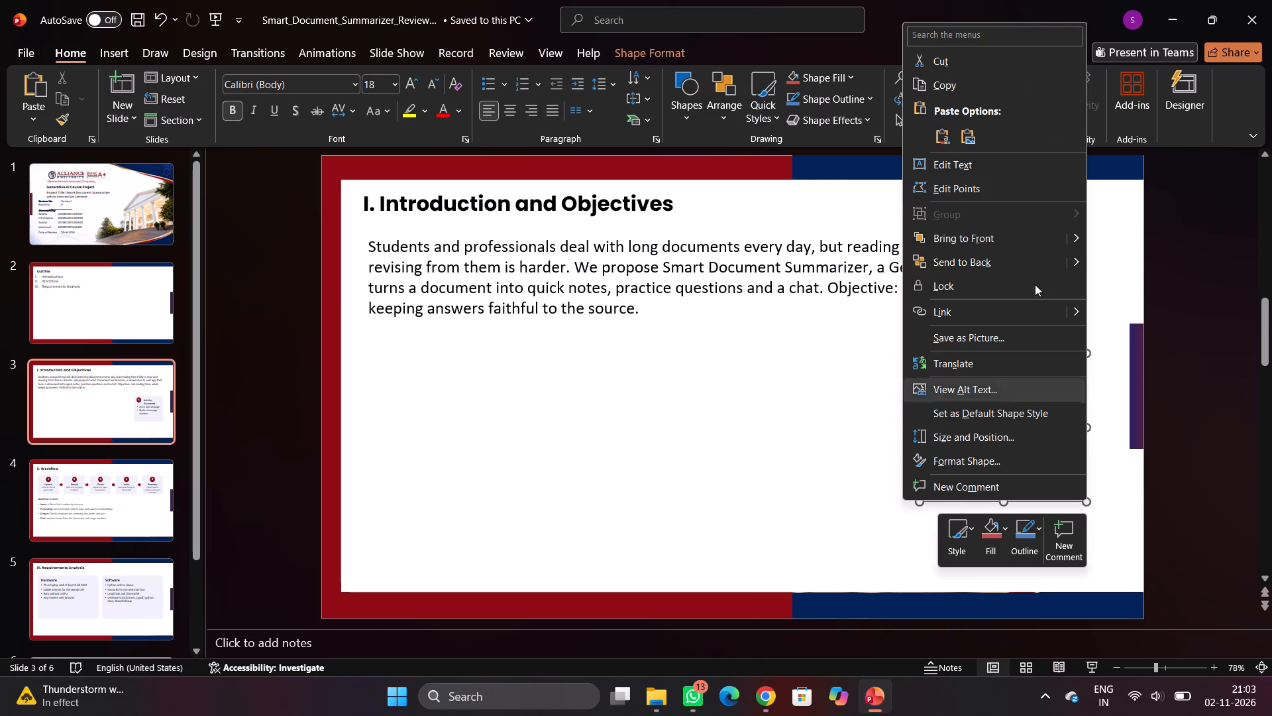
{"action": "left_click", "coordinate": [969, 60]}
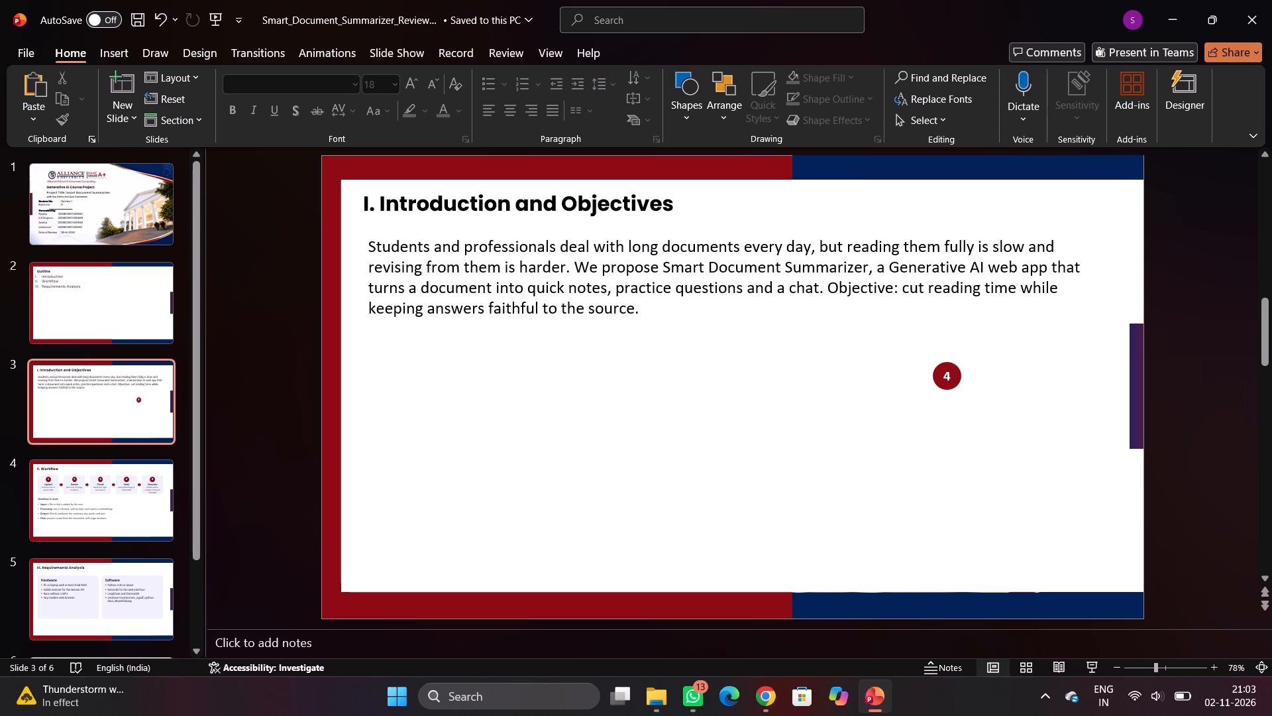
{"action": "left_click", "coordinate": [944, 379]}
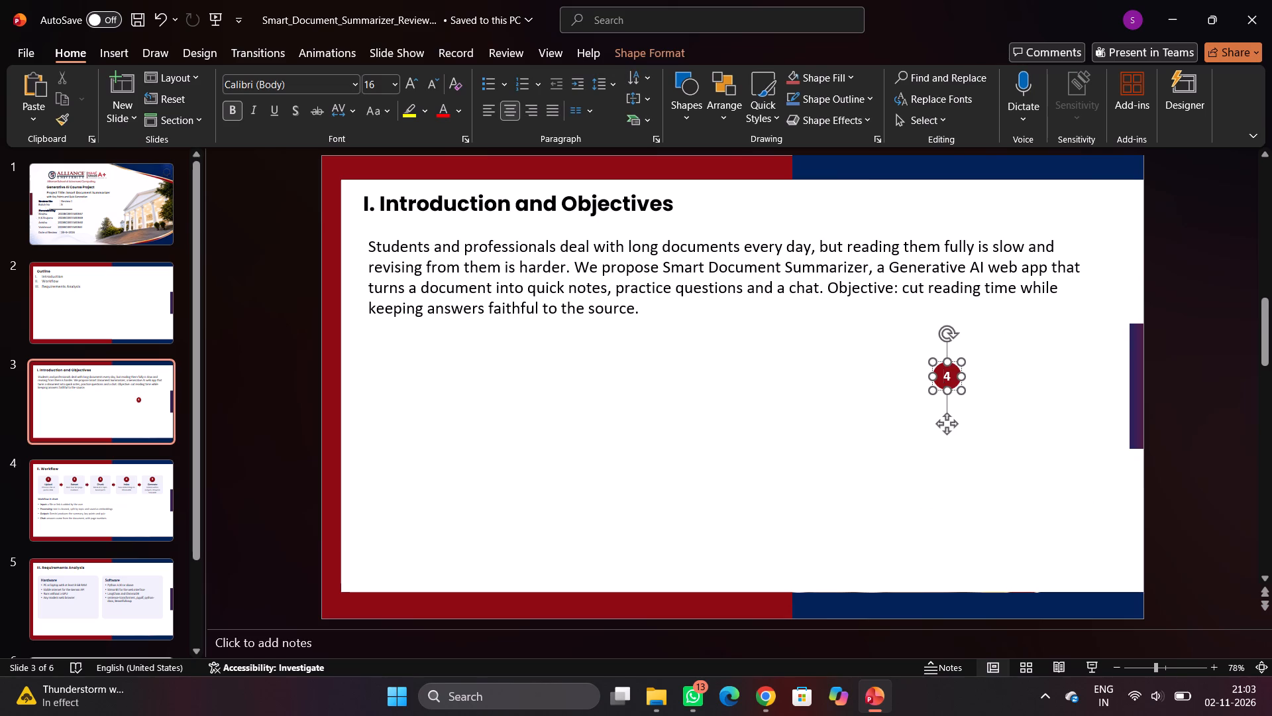
{"action": "right_click", "coordinate": [944, 379]}
{"action": "left_click", "coordinate": [929, 394]}
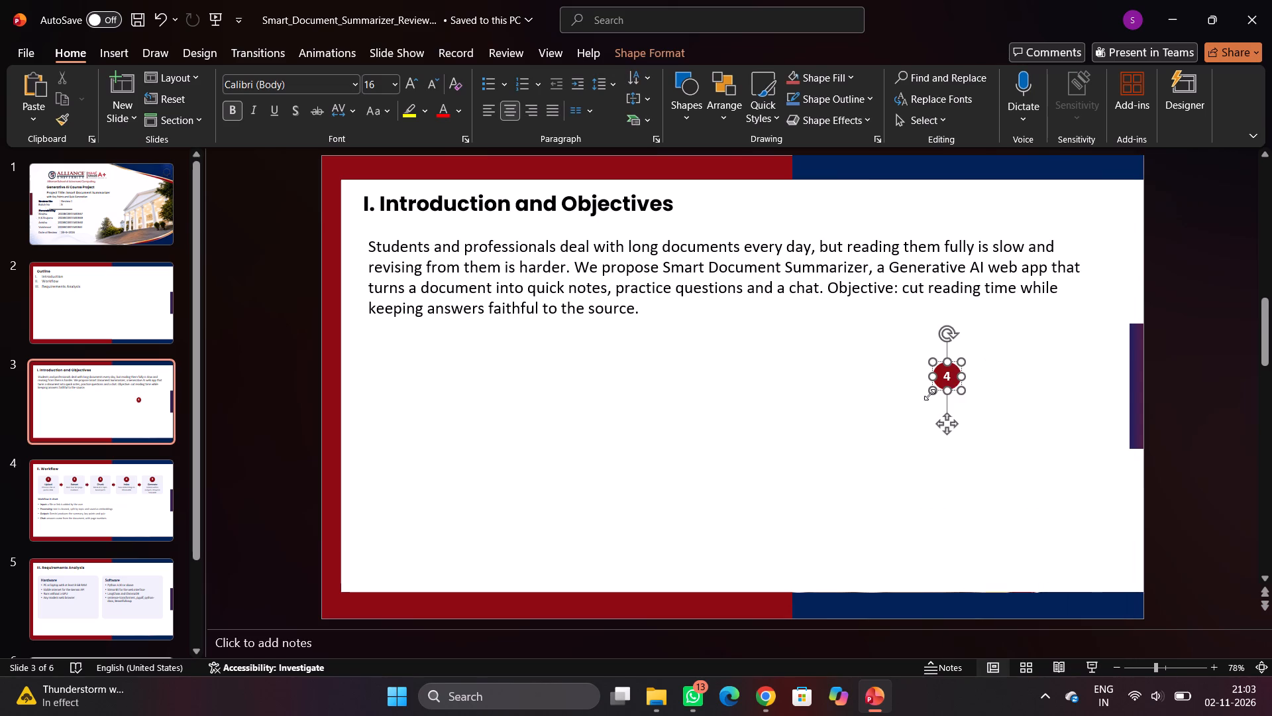
{"action": "right_click", "coordinate": [929, 394]}
{"action": "left_click", "coordinate": [981, 240]}
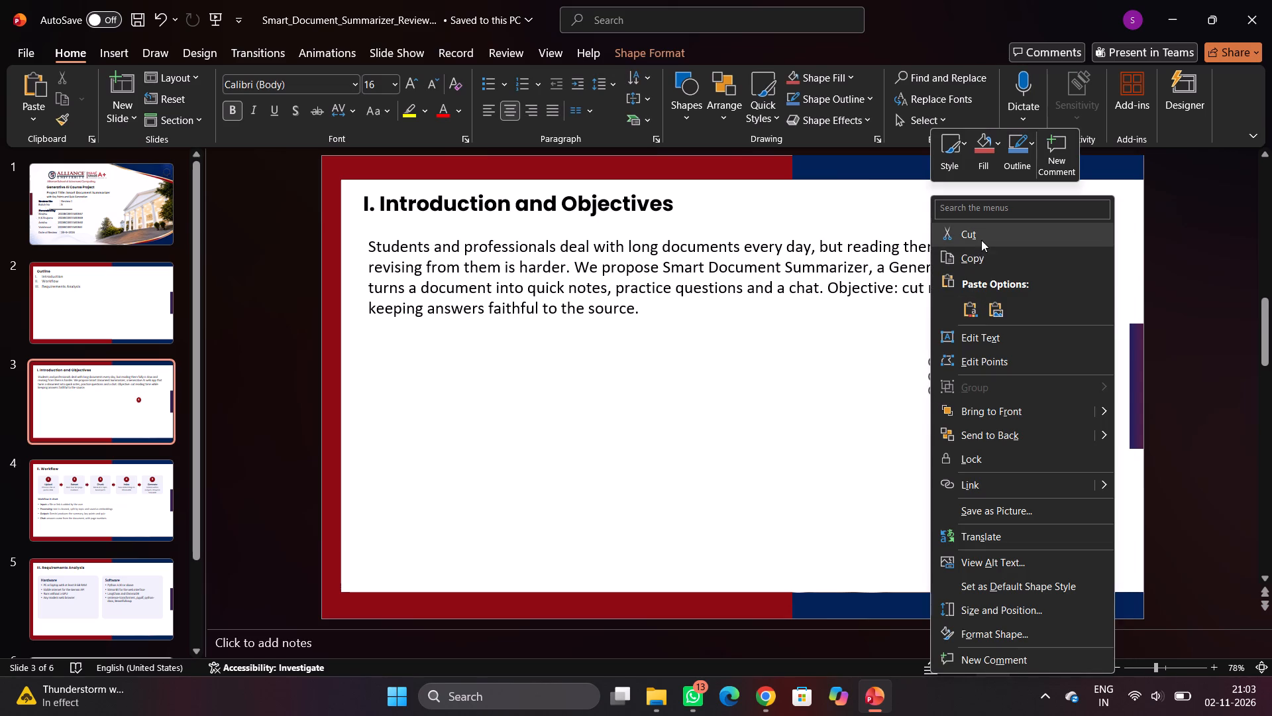
Narrow the introduction paragraph's text box by pulling in its right edge until the text wraps over five lines.
{"action": "left_click", "coordinate": [613, 268]}
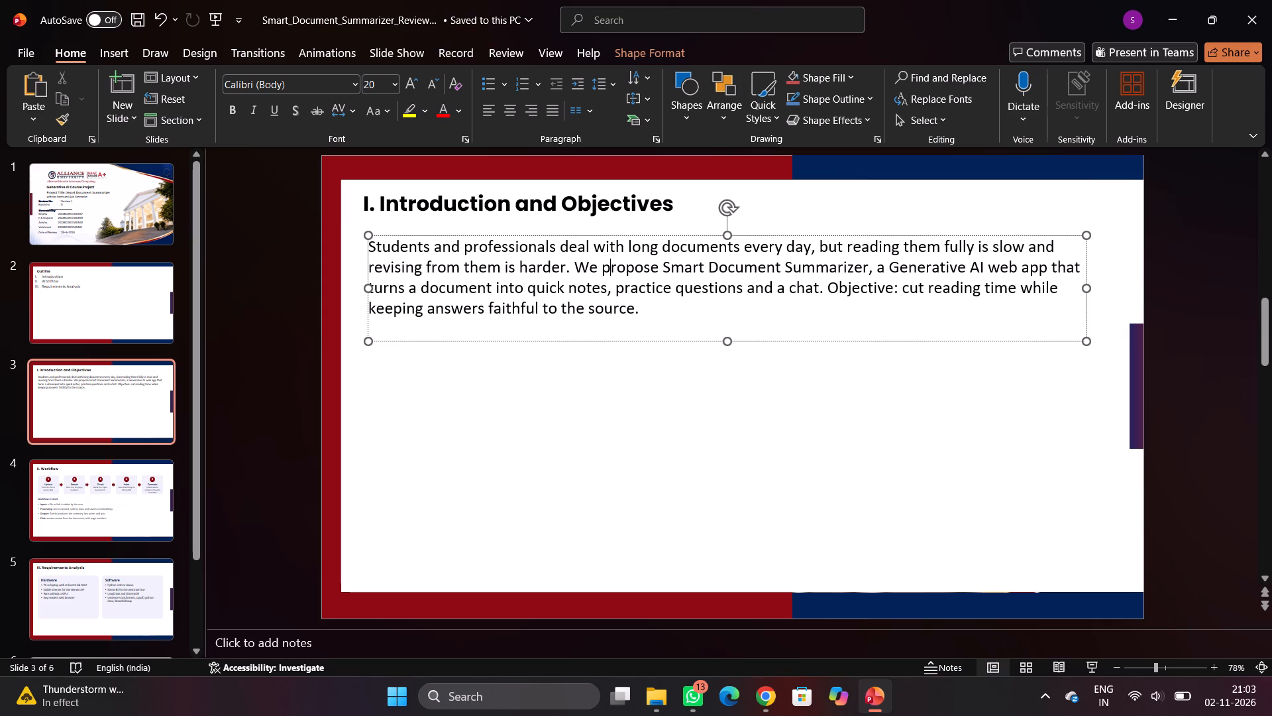
{"action": "left_click_drag", "start_coordinate": [1089, 287], "coordinate": [996, 424]}
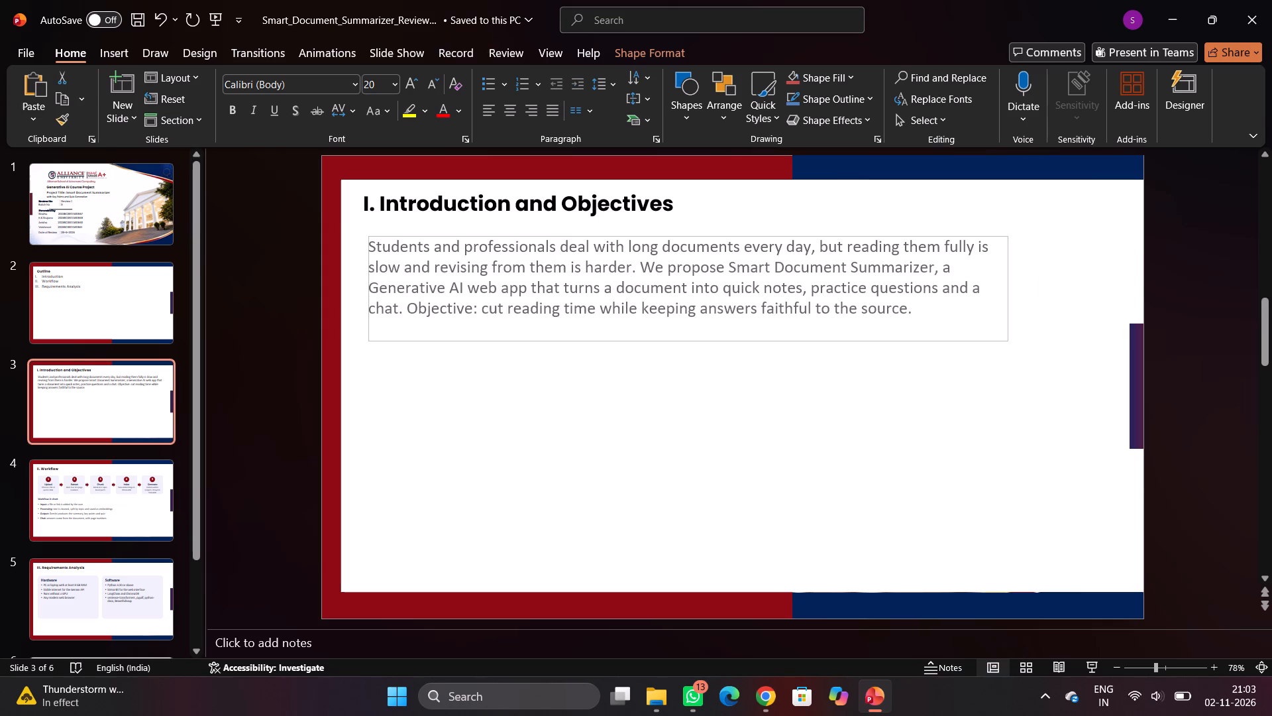
{"action": "left_click_drag", "start_coordinate": [996, 424], "coordinate": [949, 500]}
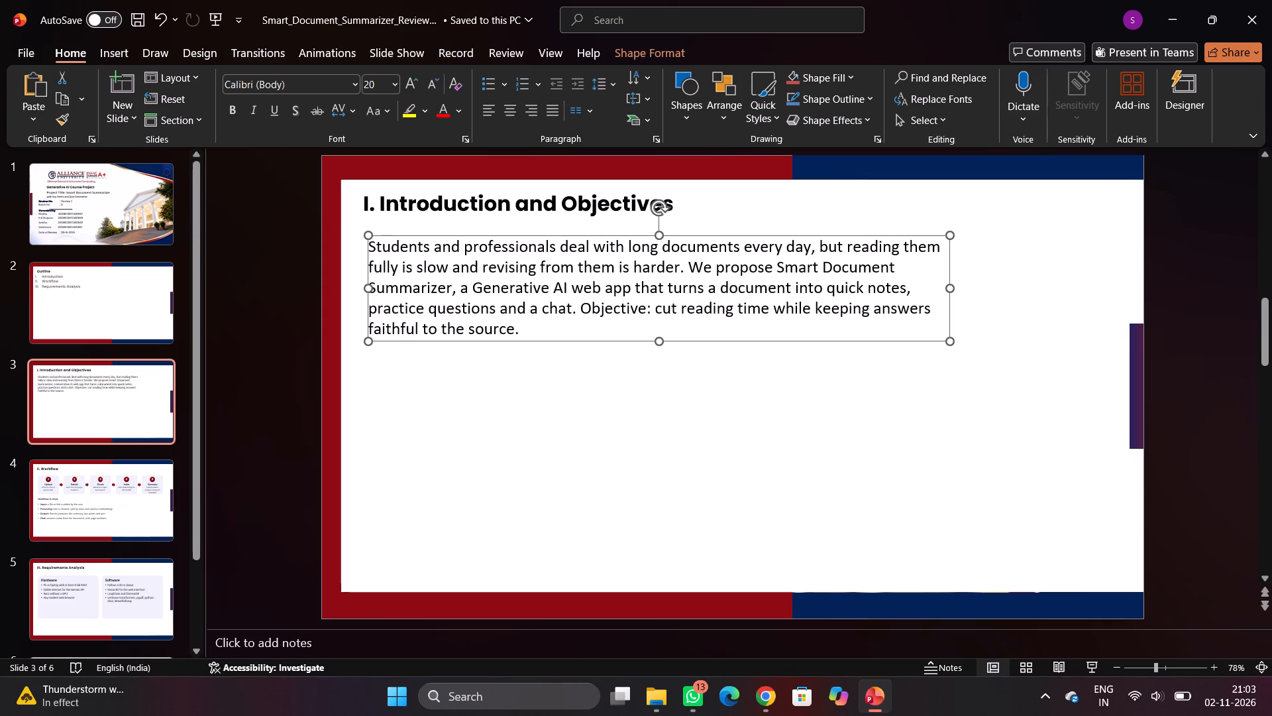
{"action": "key", "text": "ctrl+minus"}
{"action": "key", "text": "ctrl+minus"}
Narrow the white content panel picture behind the text slightly and shift it a little right and down on the slide.
{"action": "left_click", "coordinate": [976, 473]}
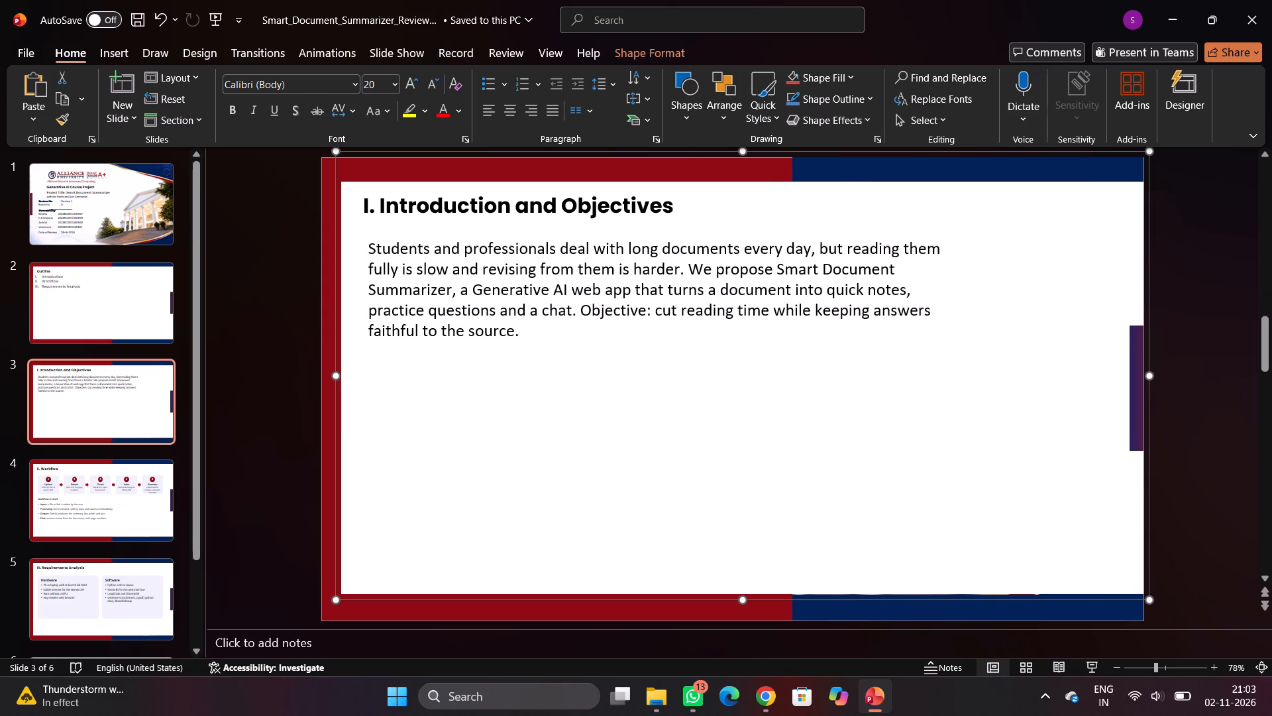
{"action": "key", "text": "ctrl+minus"}
{"action": "key", "text": "ctrl+minus"}
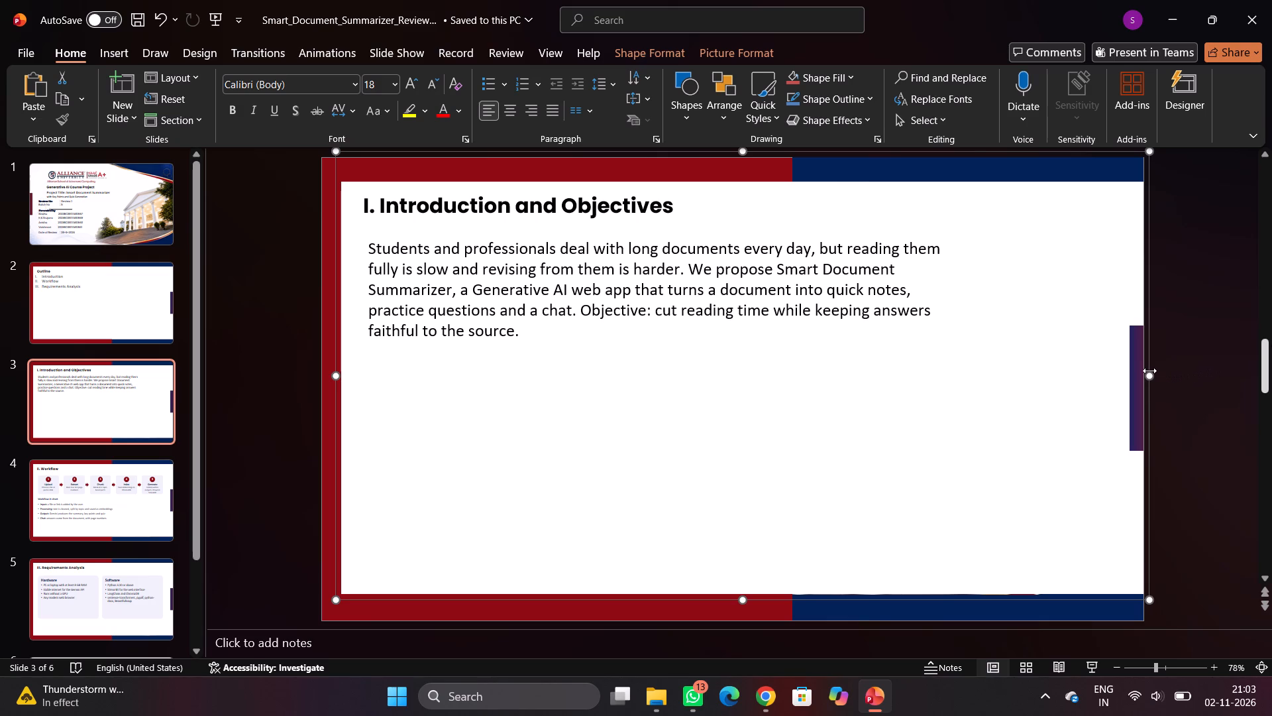
{"action": "left_click_drag", "start_coordinate": [1149, 371], "coordinate": [1136, 379]}
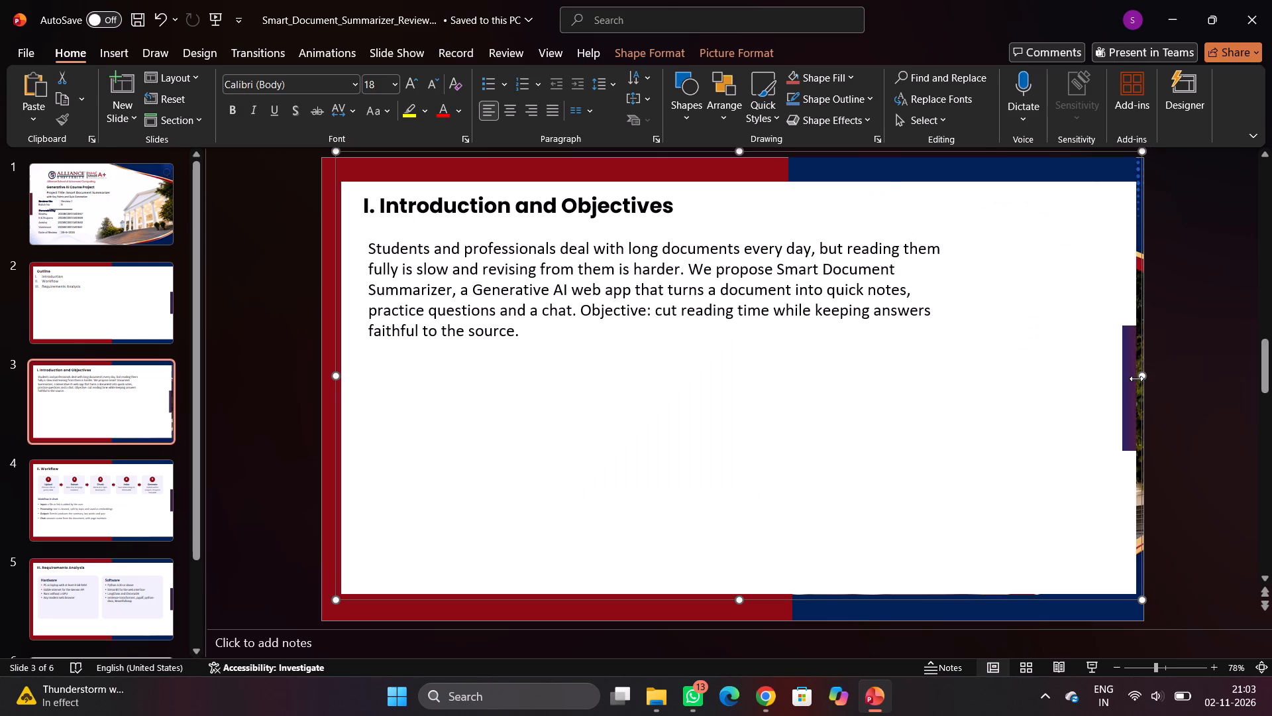
{"action": "left_click_drag", "start_coordinate": [1142, 374], "coordinate": [1110, 382]}
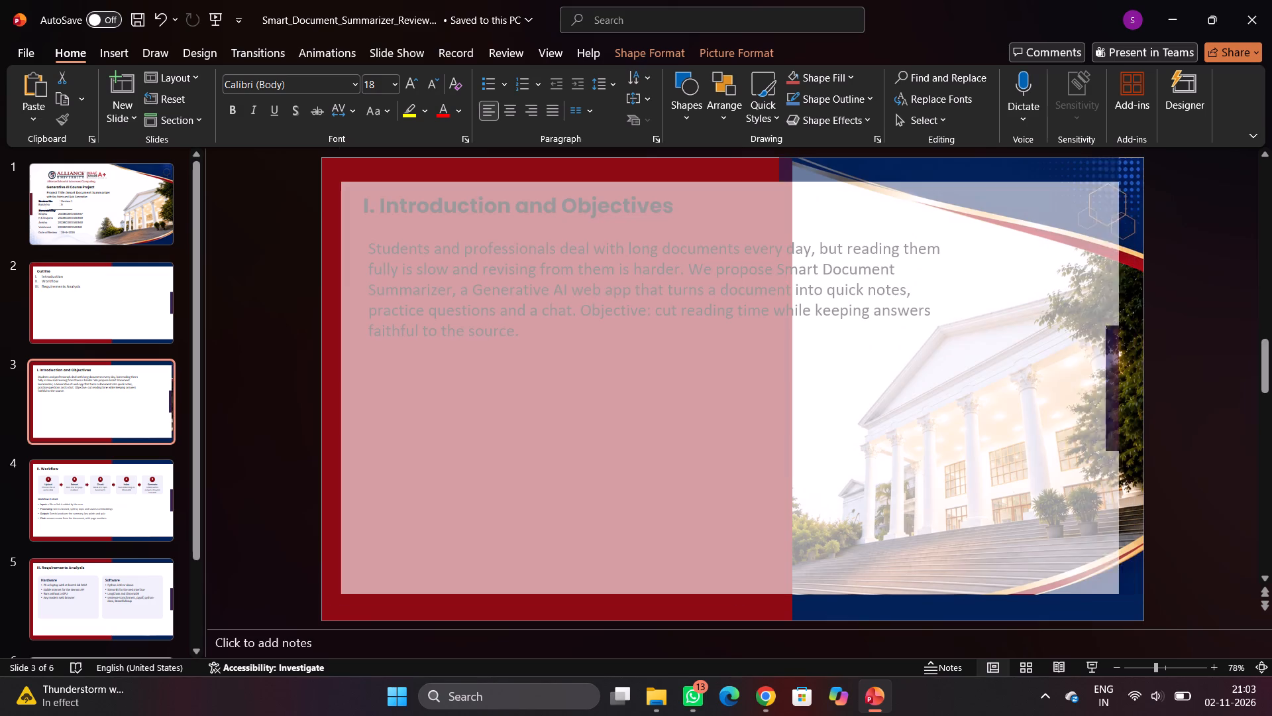
{"action": "left_click_drag", "start_coordinate": [1110, 382], "coordinate": [1067, 394]}
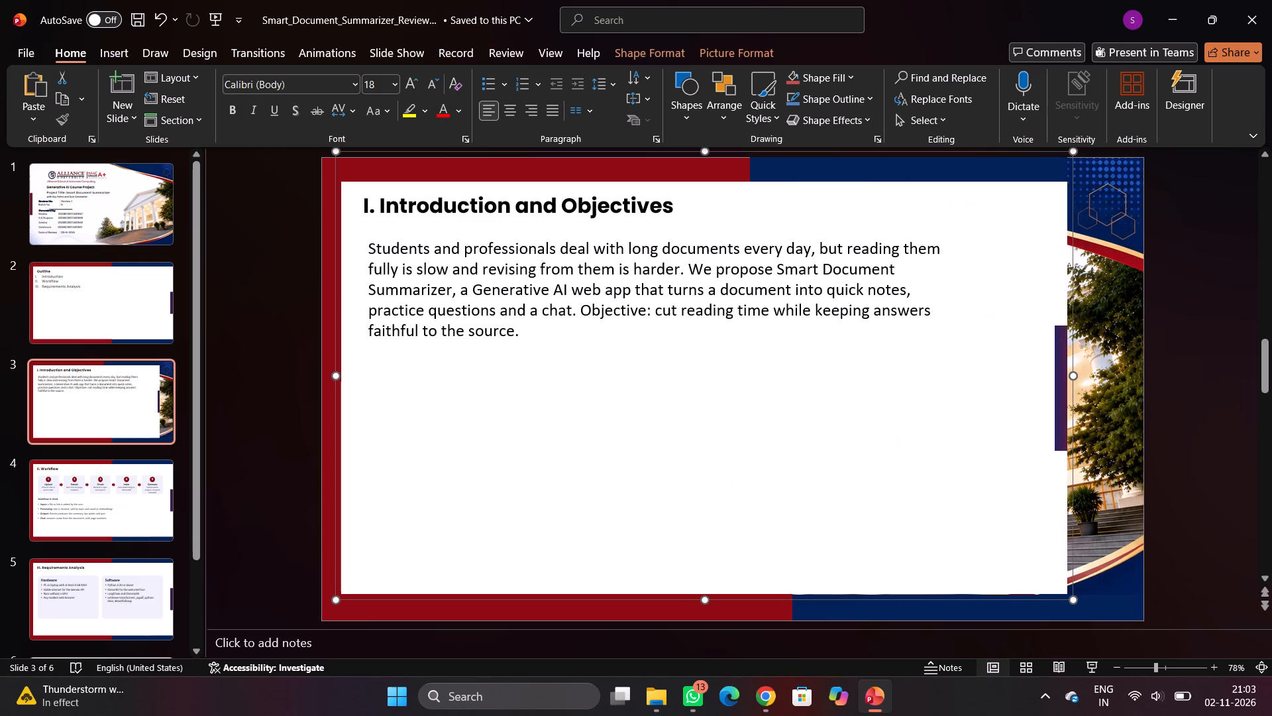
{"action": "left_click_drag", "start_coordinate": [894, 417], "coordinate": [910, 426]}
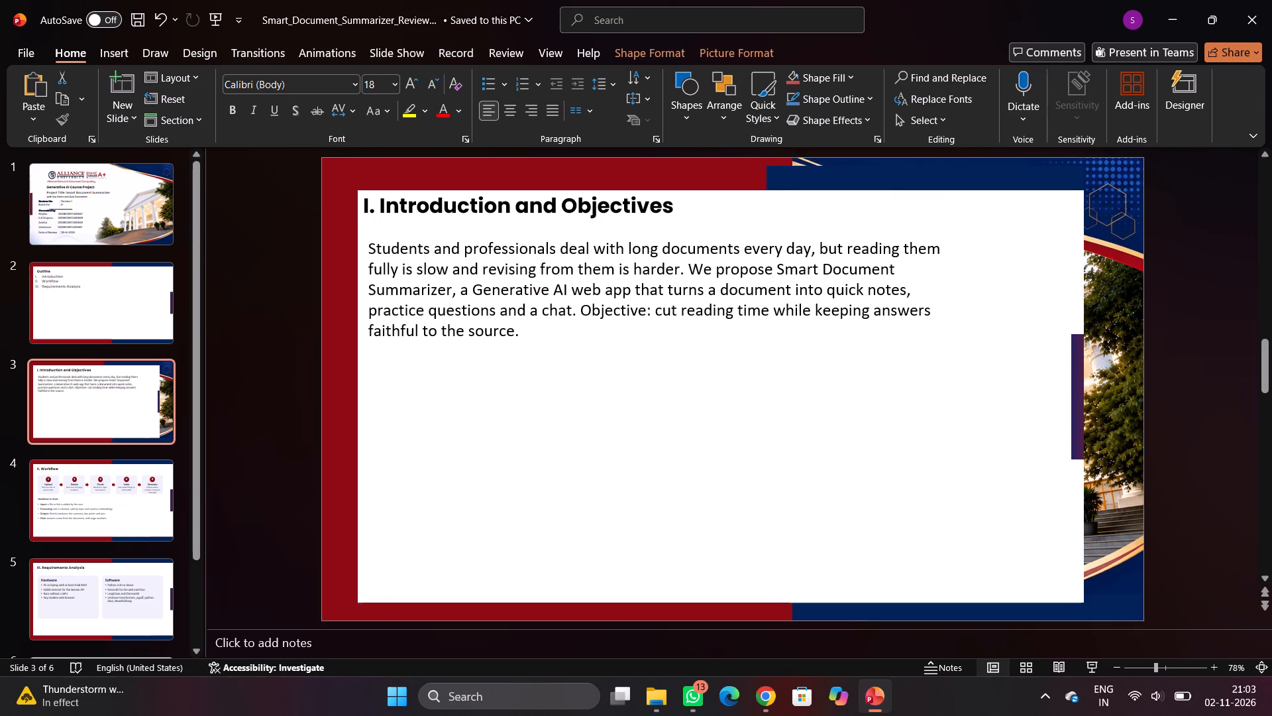
{"action": "left_click_drag", "start_coordinate": [910, 426], "coordinate": [912, 426]}
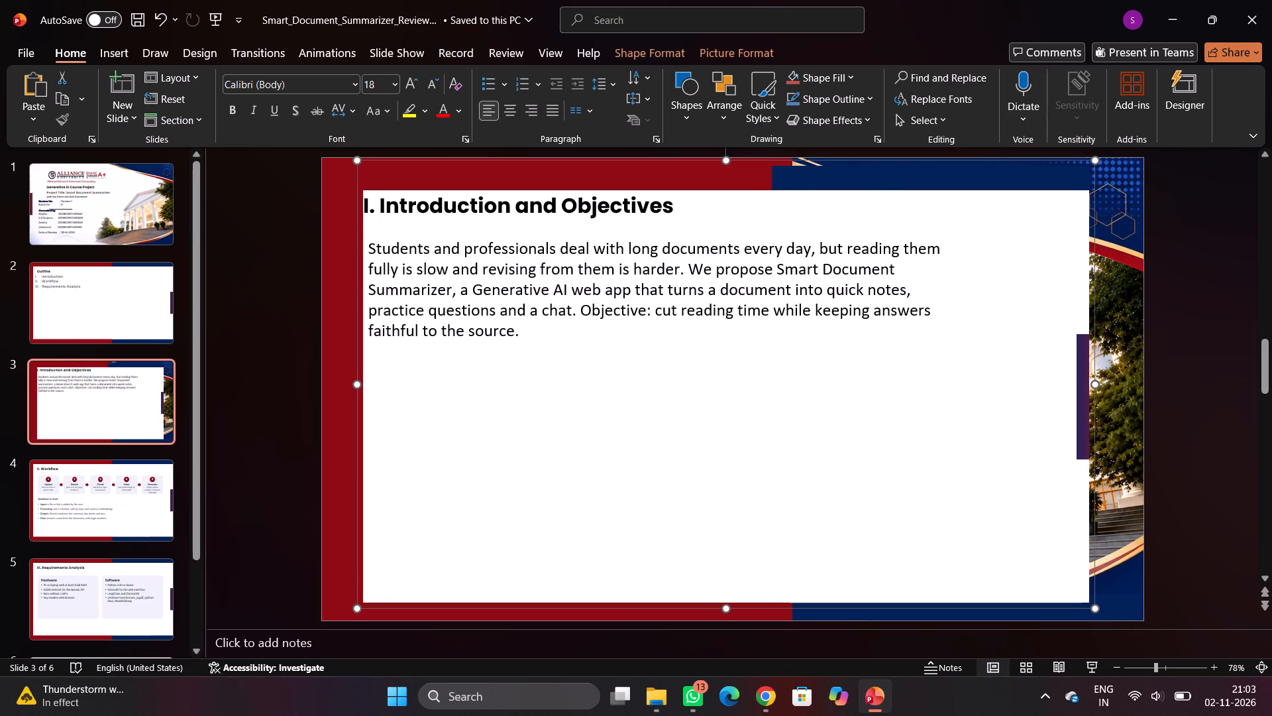
{"action": "left_click_drag", "start_coordinate": [1094, 383], "coordinate": [1110, 383]}
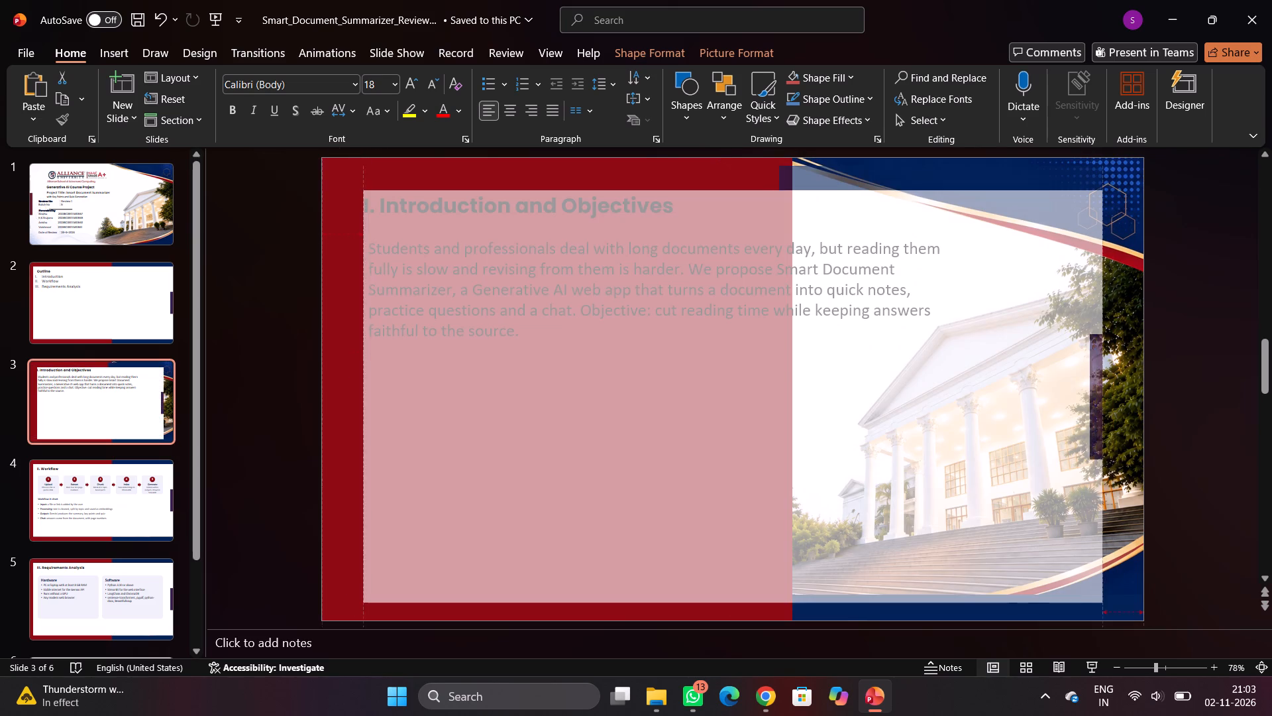
{"action": "left_click_drag", "start_coordinate": [1110, 383], "coordinate": [1112, 381]}
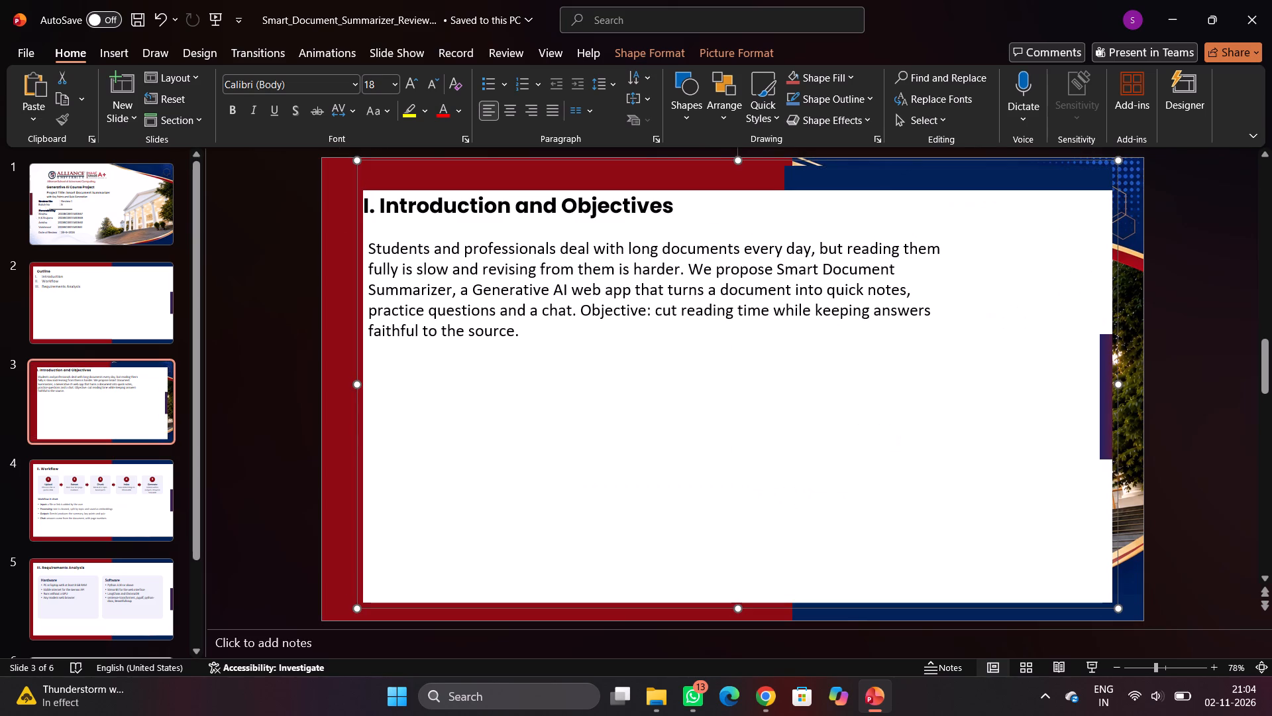
Pull the left edge of the introduction paragraph's text box slightly inward from the white panel's edge.
{"action": "left_click", "coordinate": [414, 295]}
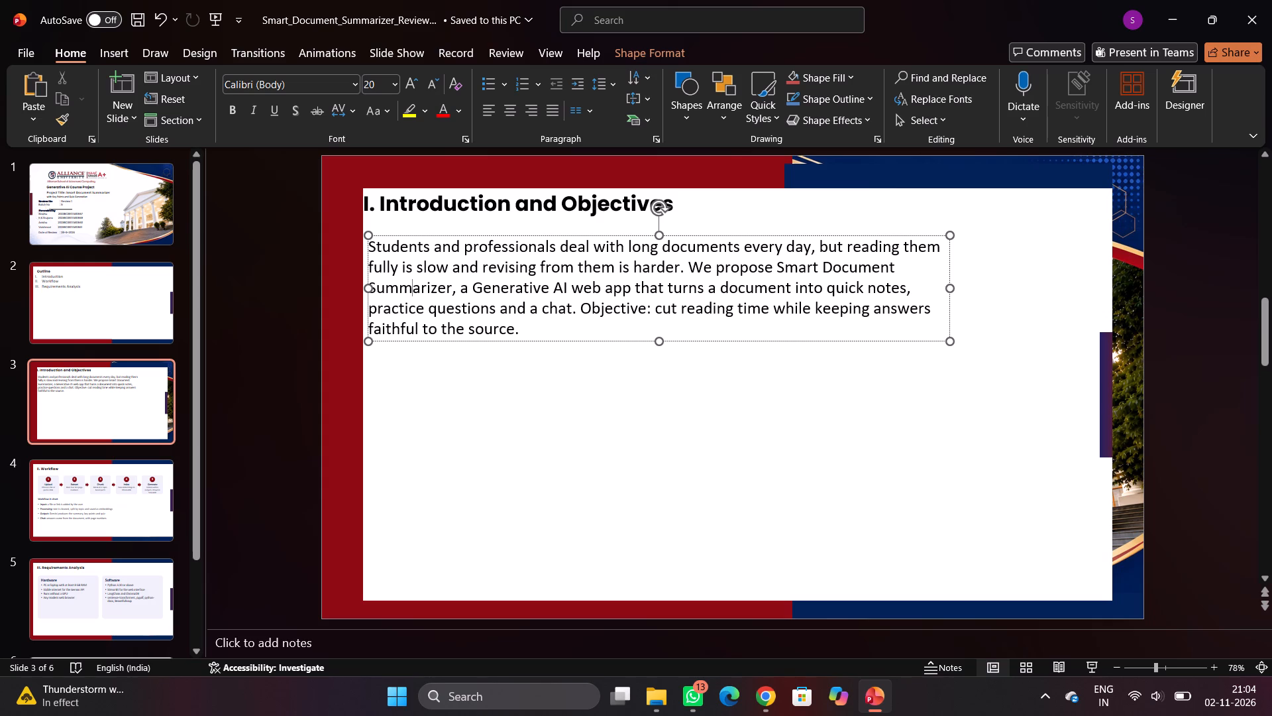
{"action": "left_click_drag", "start_coordinate": [367, 289], "coordinate": [397, 286]}
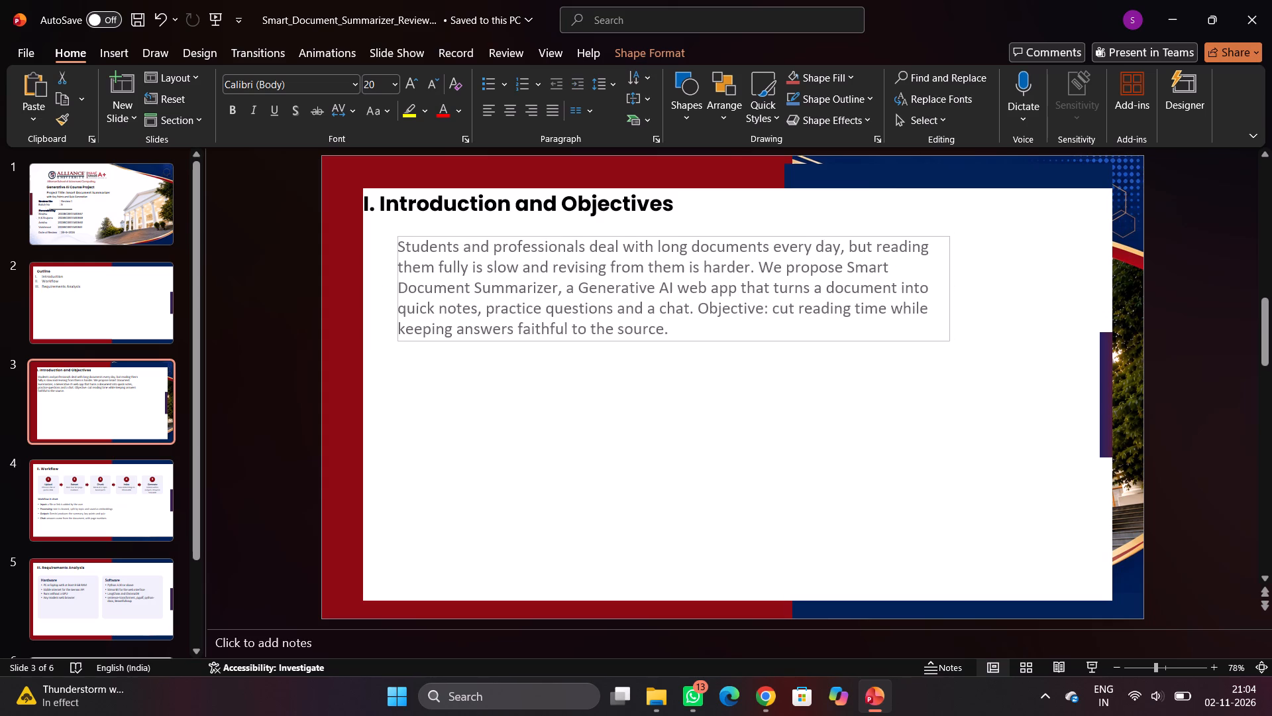
{"action": "left_click_drag", "start_coordinate": [397, 286], "coordinate": [389, 290]}
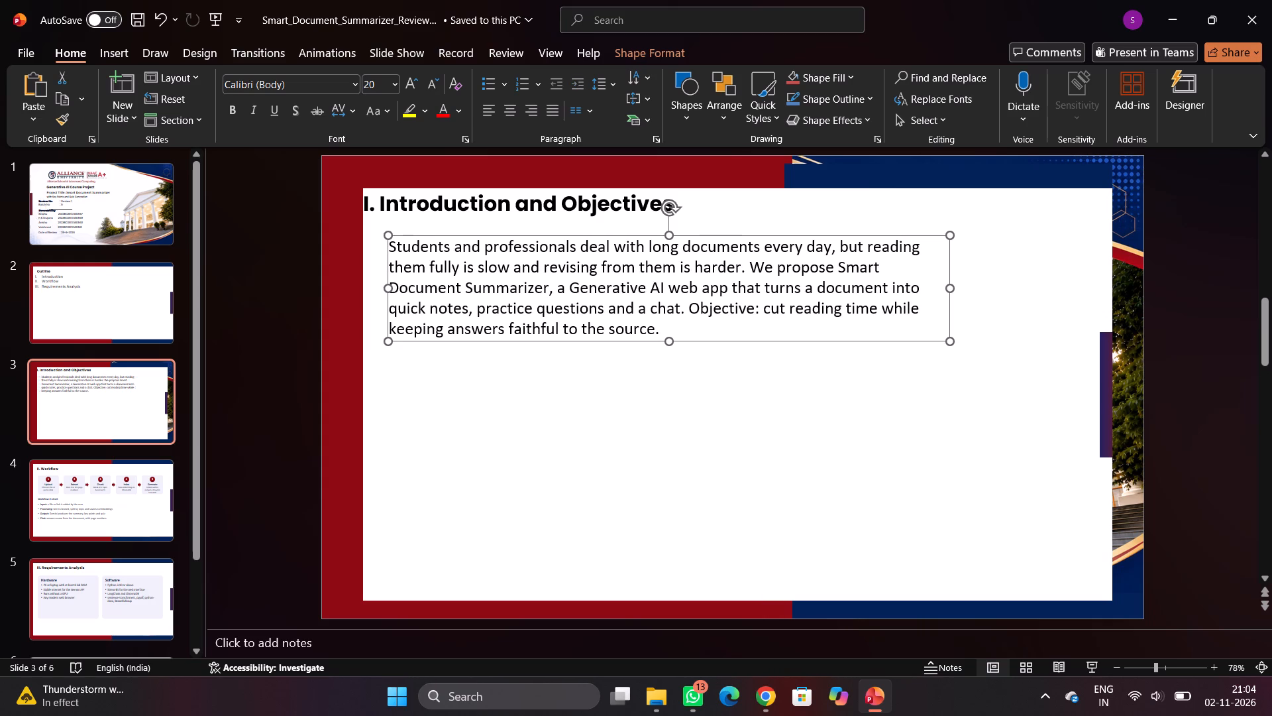
Indent the "I. Introduction and Objectives" title with leading spaces so it roughly lines up with the paragraph below.
{"action": "left_click", "coordinate": [366, 205]}
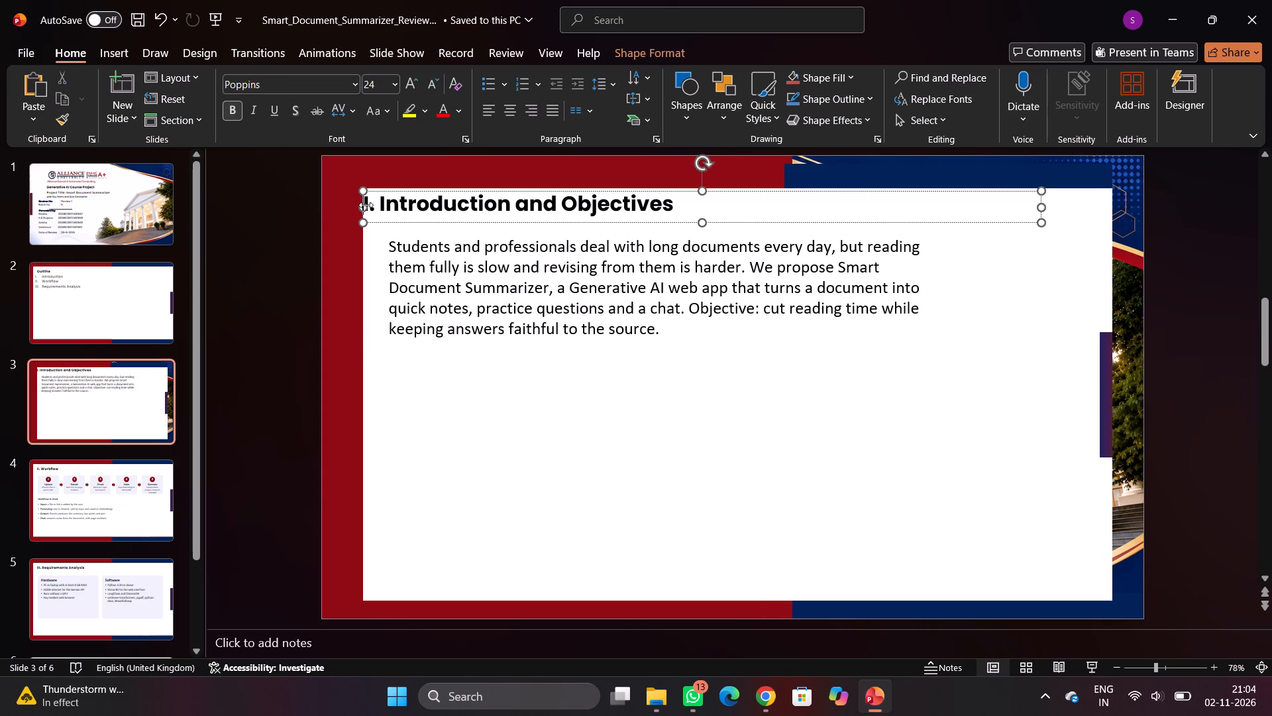
{"action": "key", "text": "space"}
{"action": "key", "text": "space"}
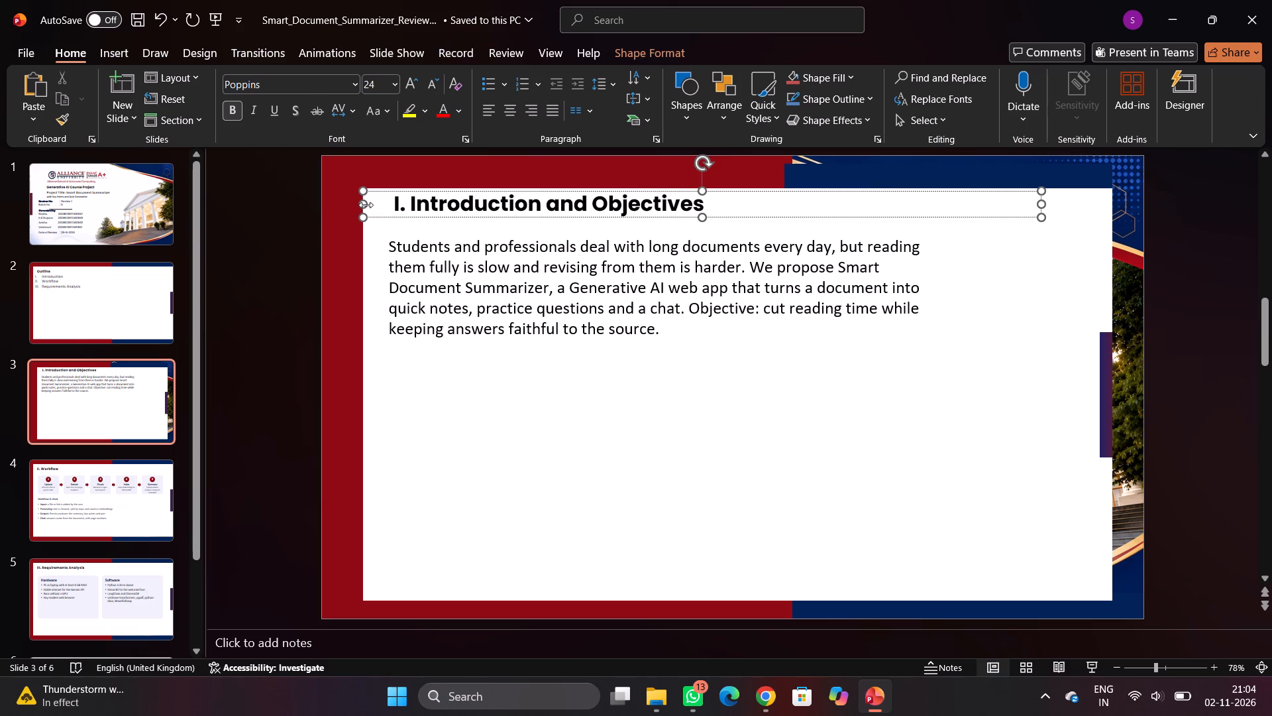
{"action": "key", "text": "BackSpace"}
{"action": "key", "text": "BackSpace"}
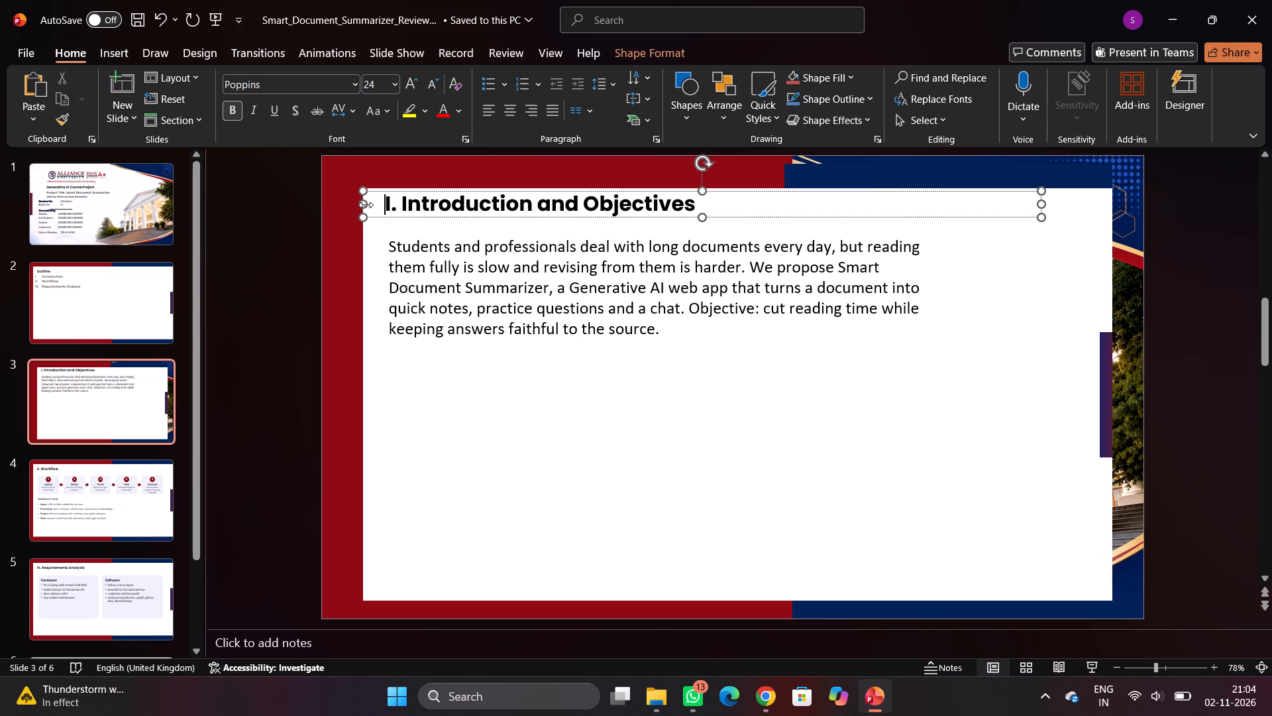
{"action": "key", "text": "Return"}
{"action": "key", "text": "BackSpace"}
{"action": "left_click", "coordinate": [513, 184]}
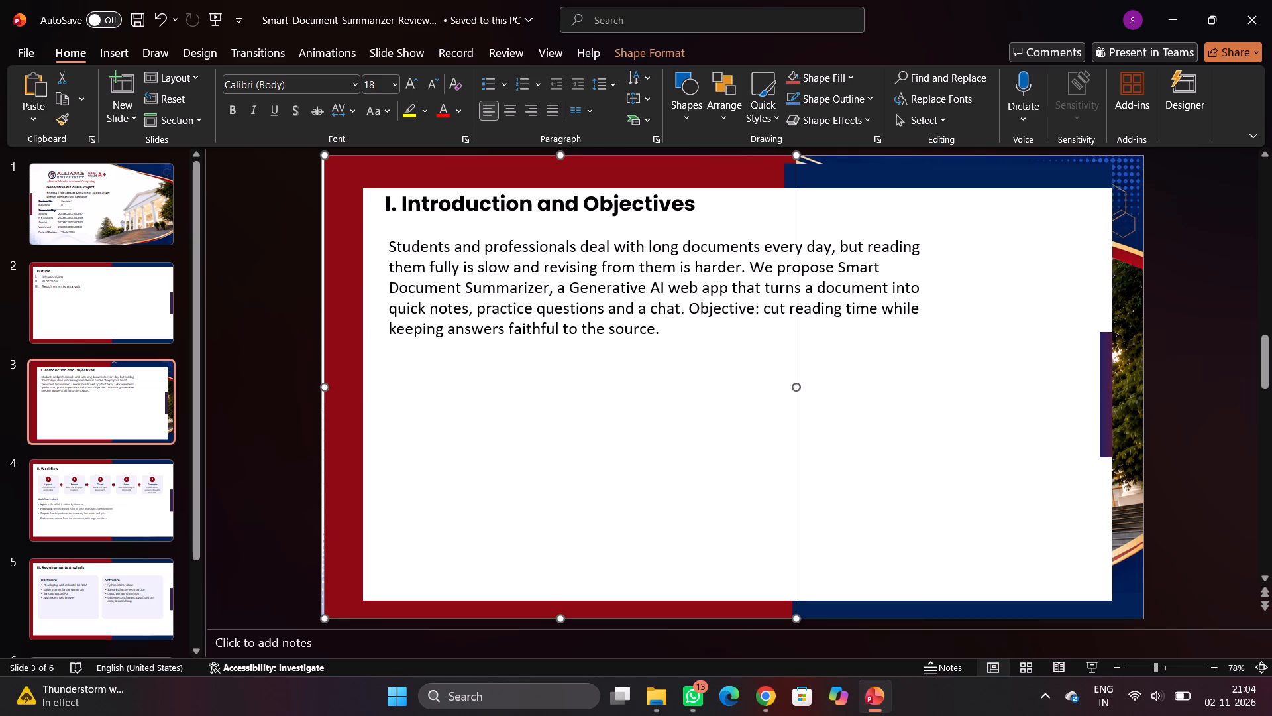
{"action": "left_click", "coordinate": [523, 198]}
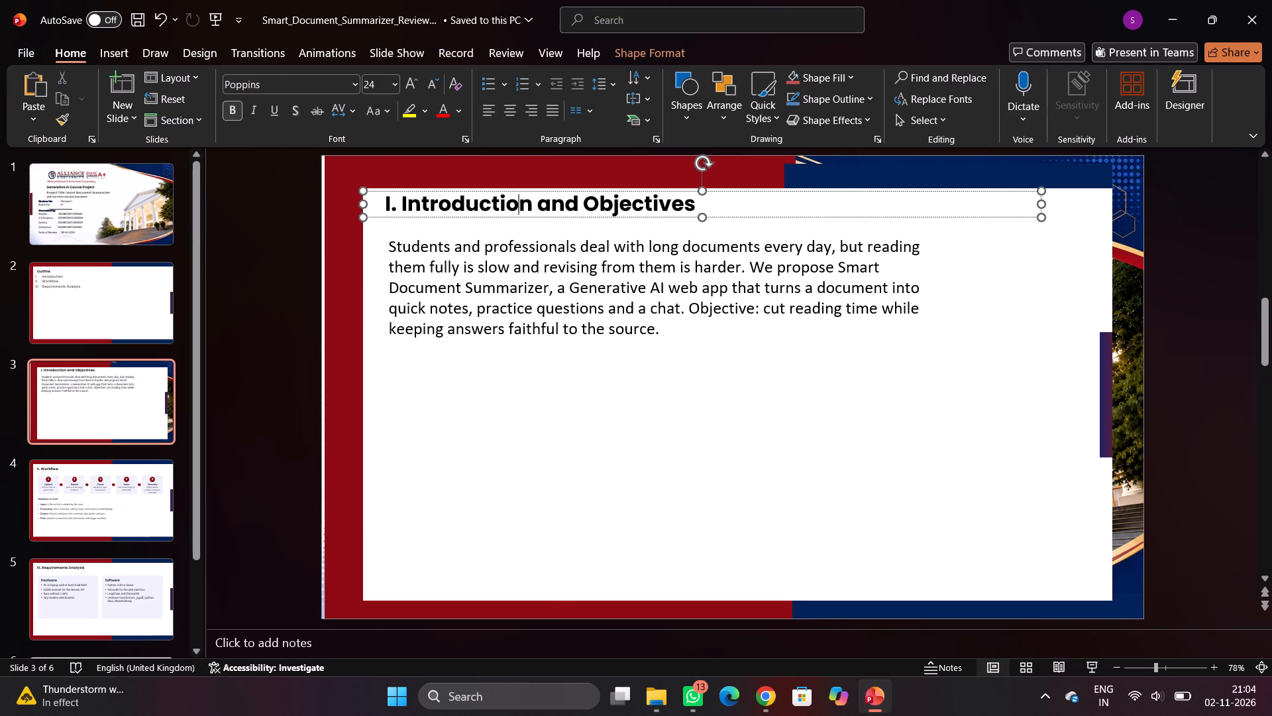
Move the "I. Introduction and Objectives" title box slightly down so it sits just above the introduction paragraph.
{"action": "left_click_drag", "start_coordinate": [538, 191], "coordinate": [548, 203]}
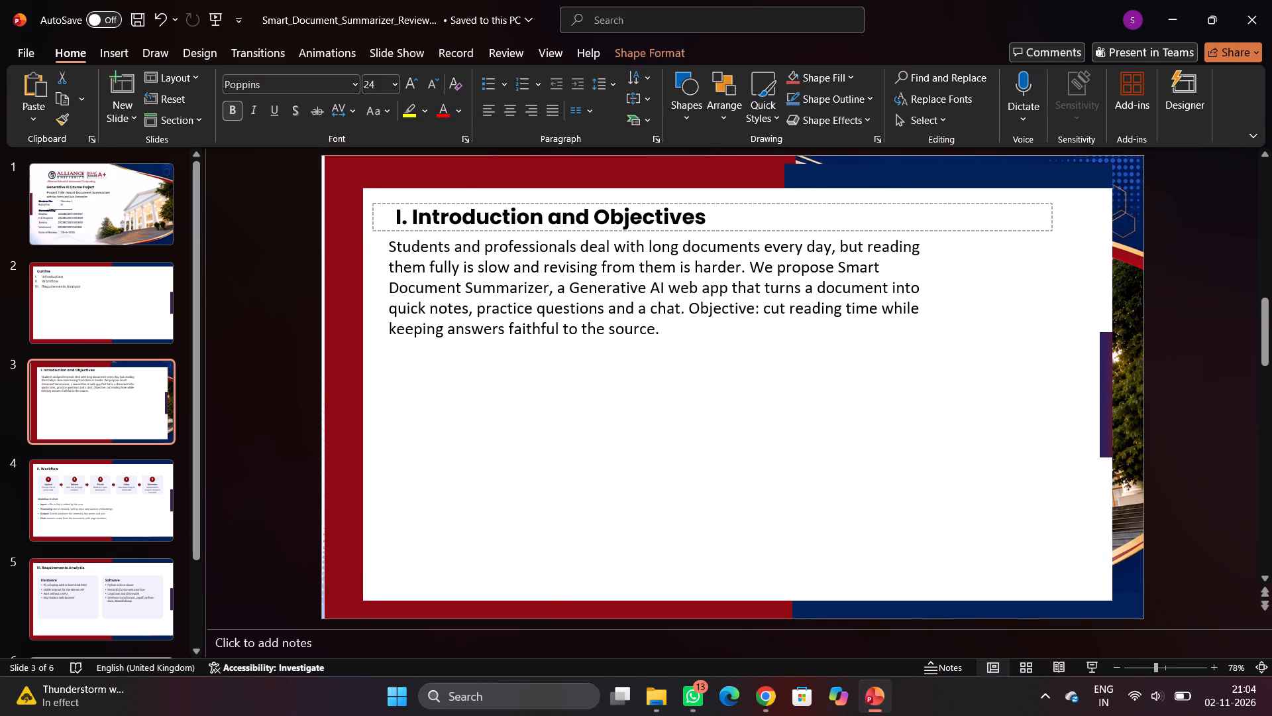
{"action": "left_click_drag", "start_coordinate": [548, 203], "coordinate": [543, 208]}
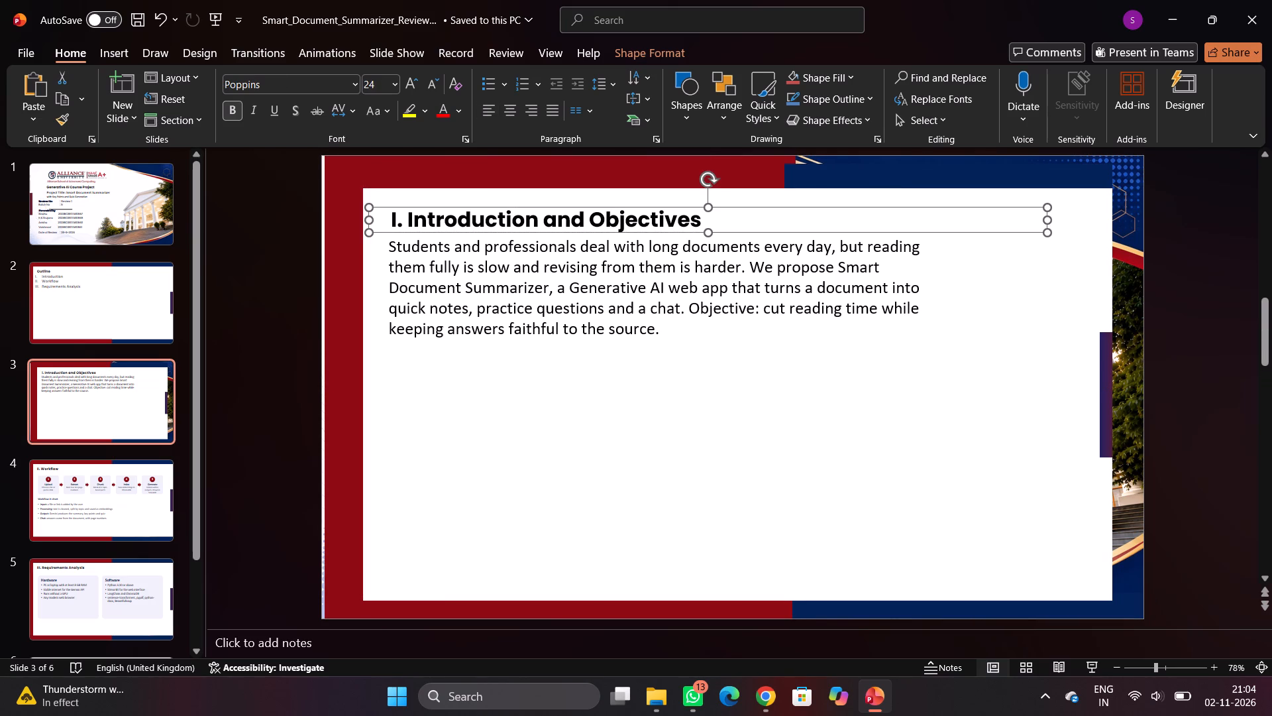
Shorten the slide title to "I. Introduction".
{"action": "left_click", "coordinate": [701, 219]}
{"action": "key", "text": "BackSpace"}
{"action": "key", "text": "BackSpace"}
{"action": "key", "text": "BackSpace"}
{"action": "key", "text": "BackSpace"}
{"action": "key", "text": "BackSpace"}
{"action": "key", "text": "BackSpace"}
{"action": "key", "text": "BackSpace"}
{"action": "key", "text": "BackSpace"}
{"action": "key", "text": "BackSpace"}
{"action": "key", "text": "BackSpace"}
{"action": "key", "text": "BackSpace"}
{"action": "key", "text": "BackSpace"}
{"action": "key", "text": "BackSpace"}
{"action": "key", "text": "BackSpace"}
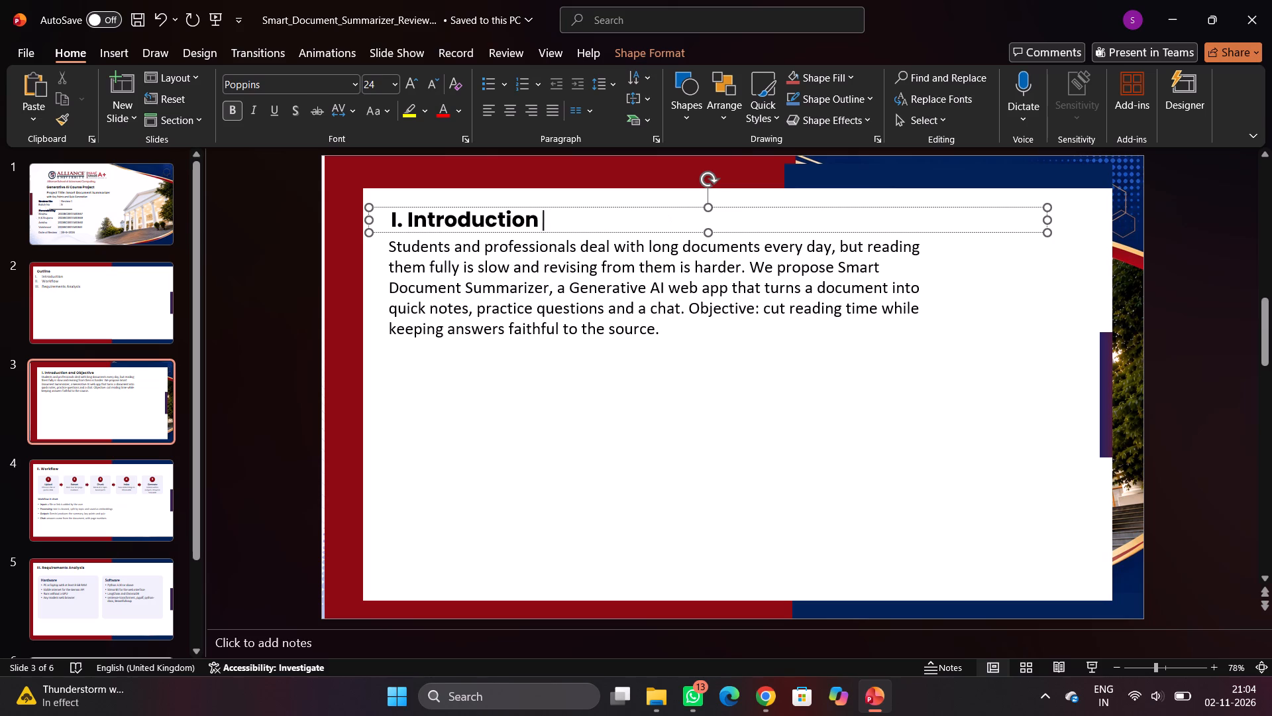
Move the introduction paragraph's text box slightly down to leave a gap beneath the title.
{"action": "left_click", "coordinate": [725, 324]}
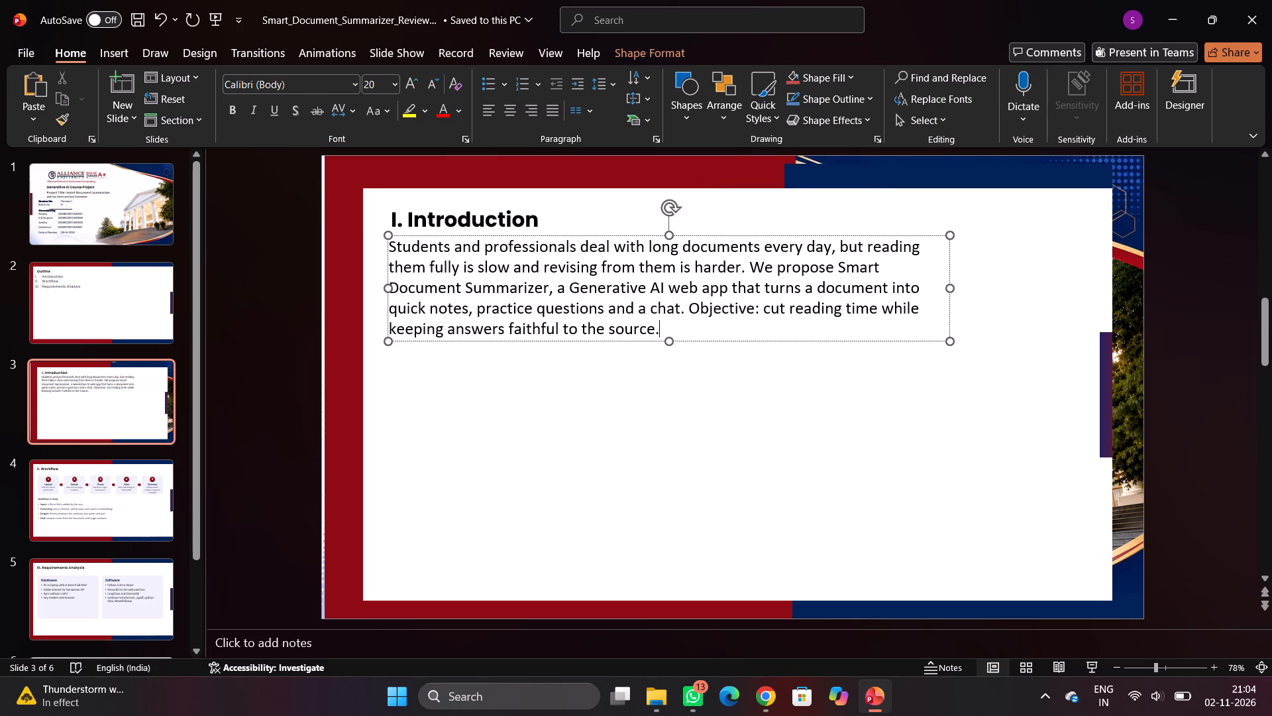
{"action": "left_click_drag", "start_coordinate": [587, 235], "coordinate": [593, 241]}
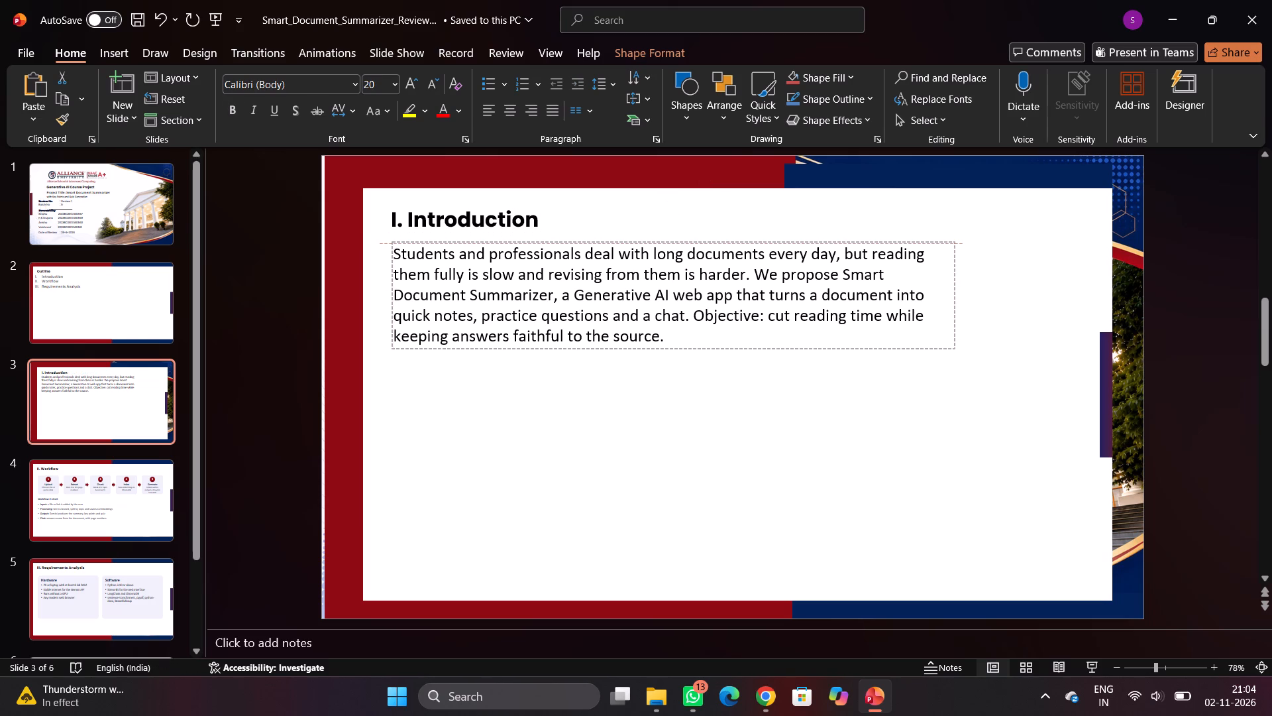
{"action": "left_click_drag", "start_coordinate": [593, 241], "coordinate": [593, 247]}
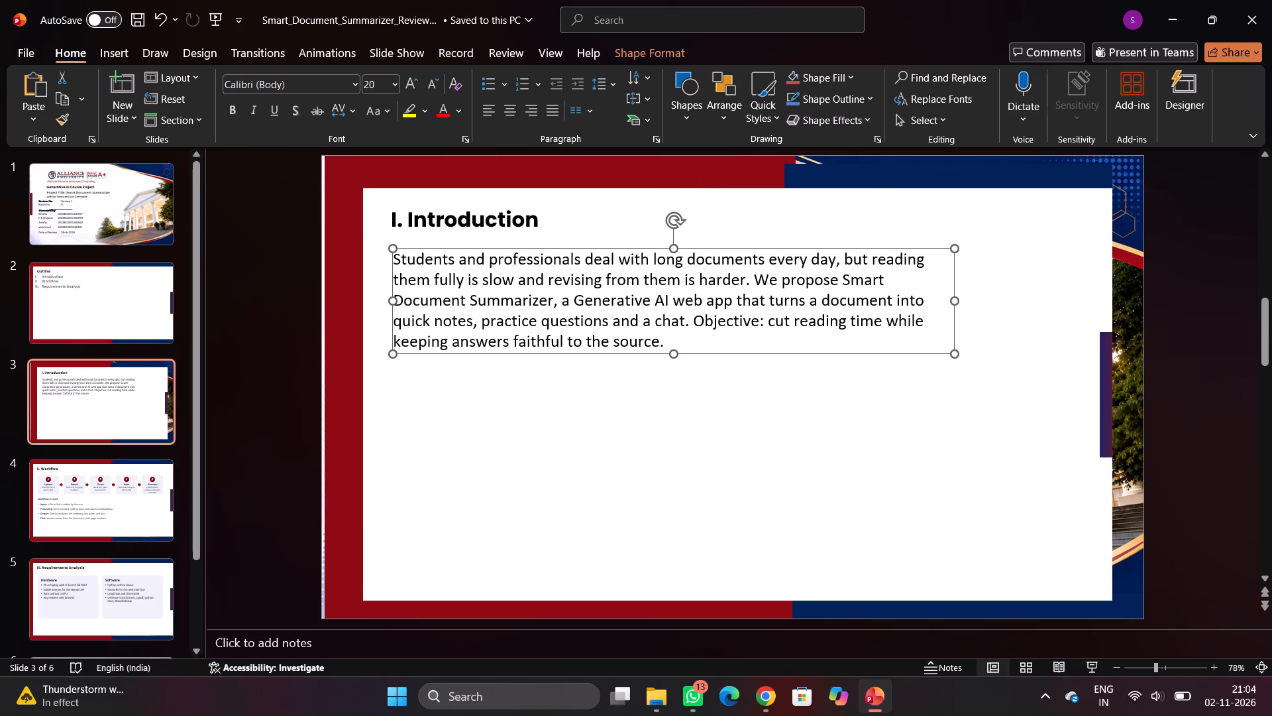
Set the whole introduction paragraph's font size to 24.
{"action": "left_click_drag", "start_coordinate": [668, 337], "coordinate": [407, 262]}
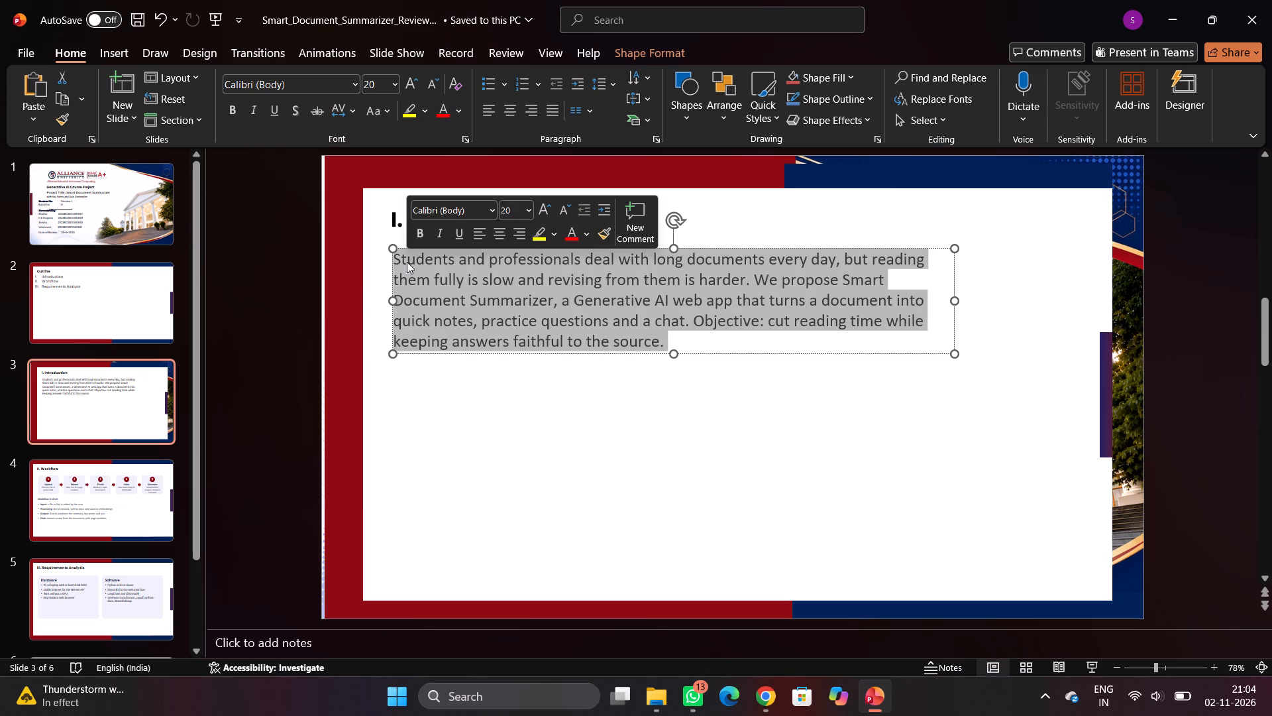
{"action": "left_click", "coordinate": [526, 208]}
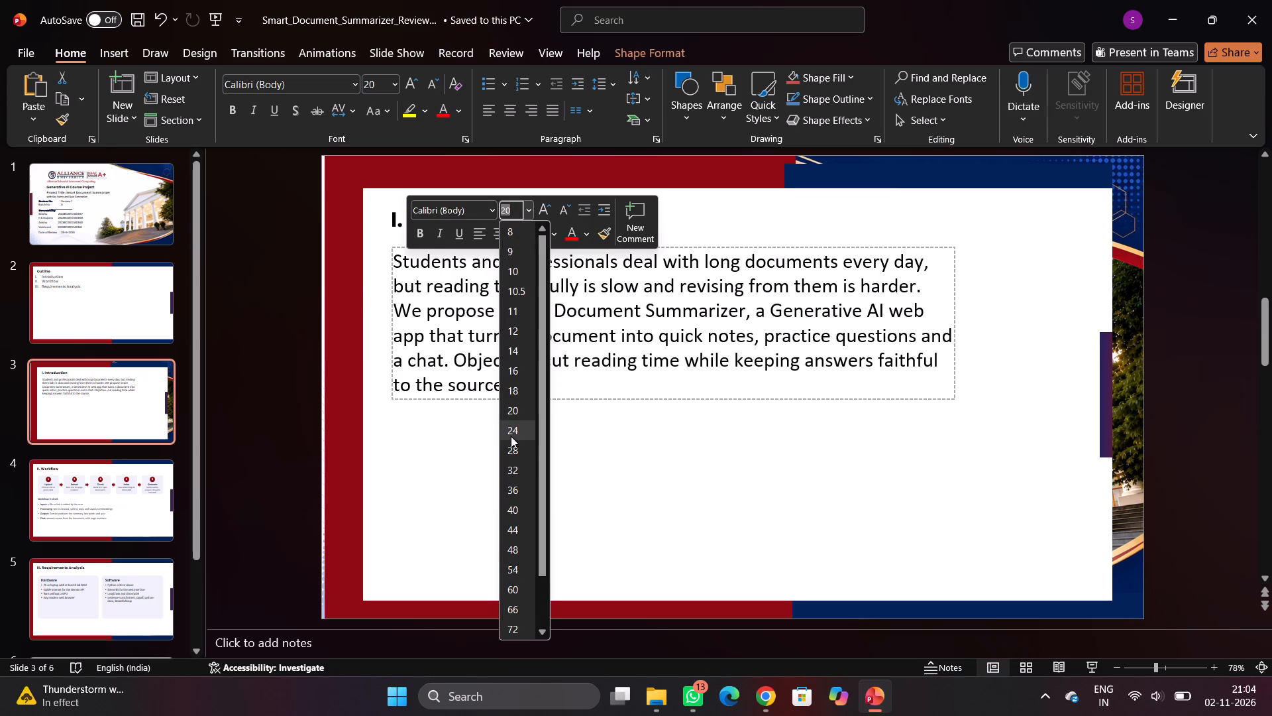
{"action": "left_click", "coordinate": [511, 436]}
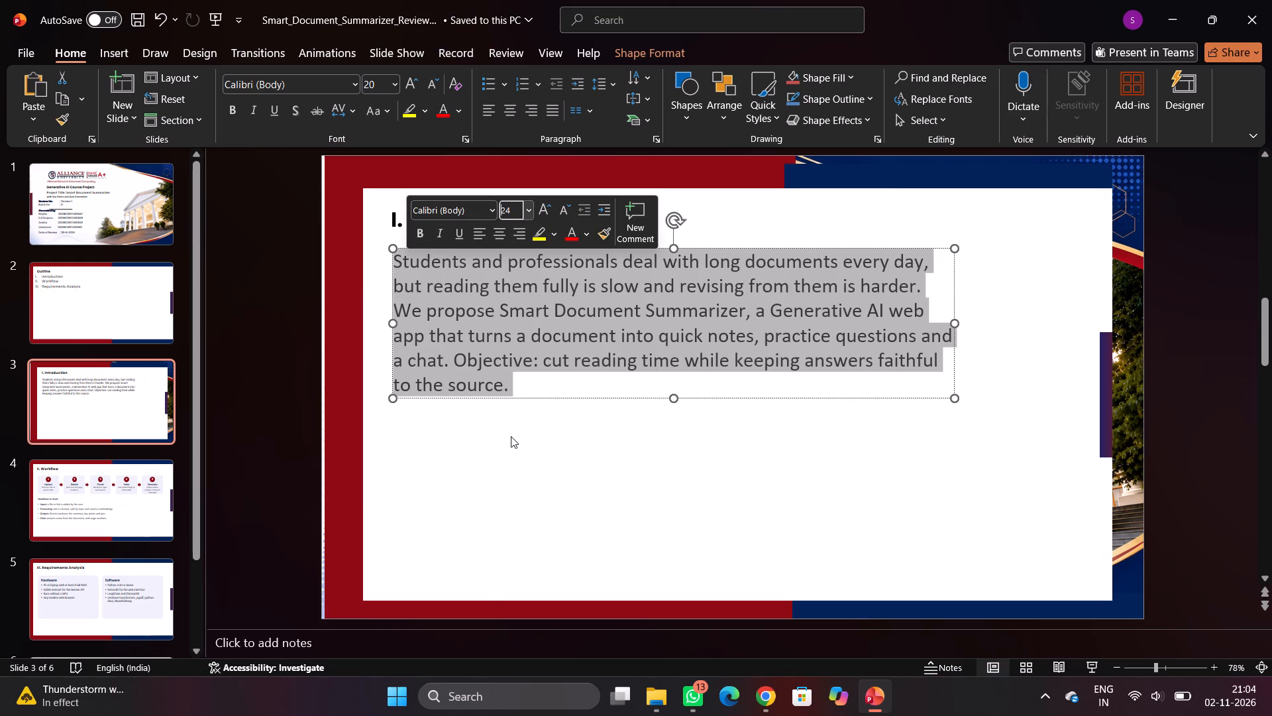
{"action": "left_click", "coordinate": [511, 436]}
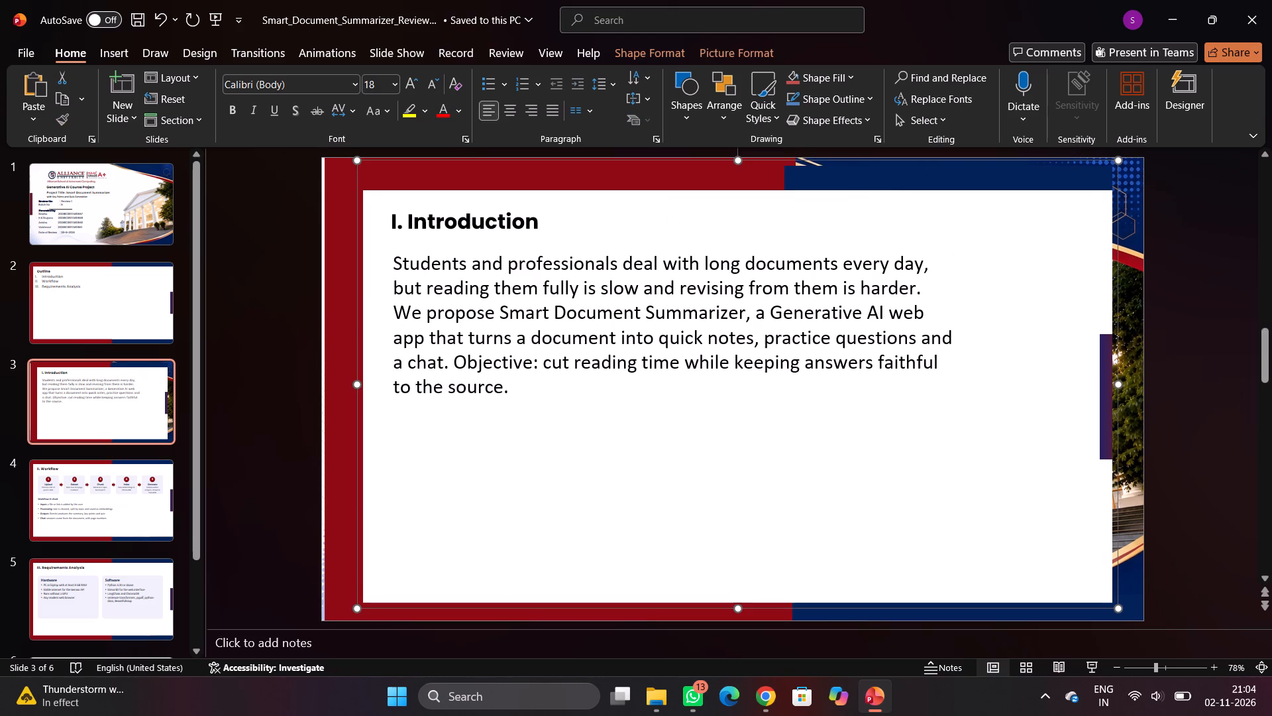
Widen the introduction paragraph's text box rightward until the text wraps over five lines, and justify the text.
{"action": "left_click", "coordinate": [656, 288]}
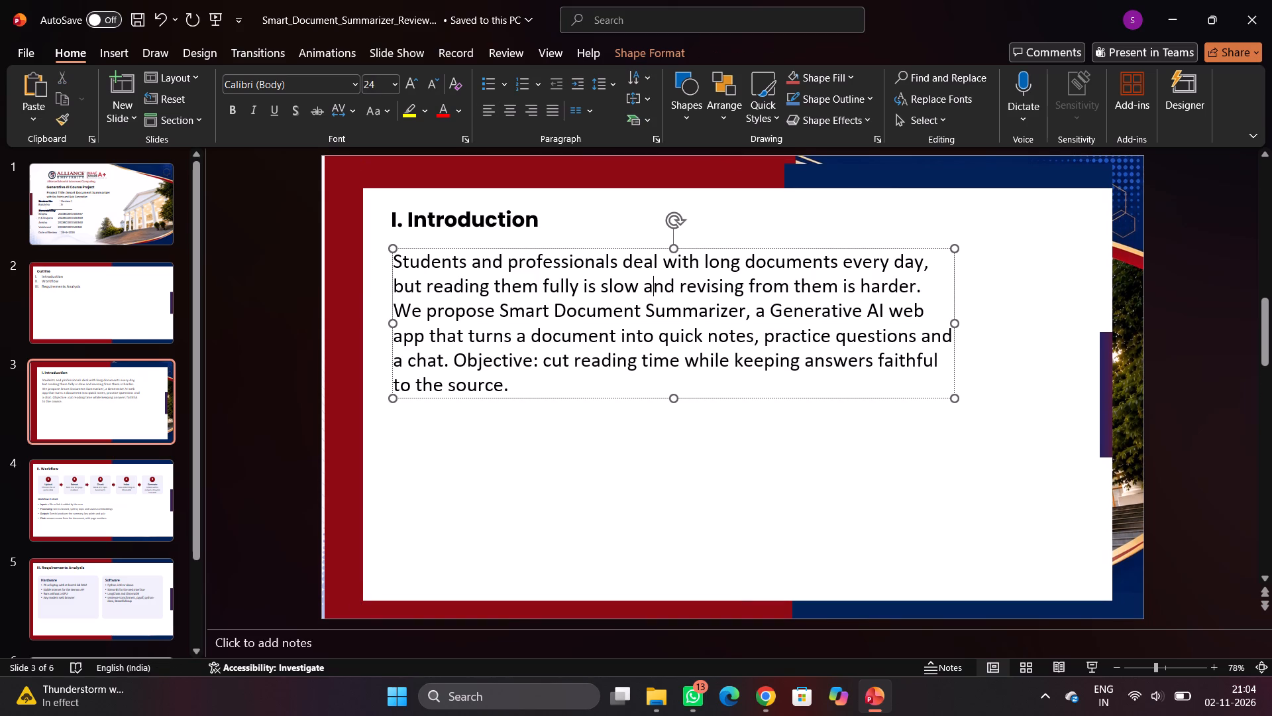
{"action": "left_click_drag", "start_coordinate": [955, 324], "coordinate": [1022, 326]}
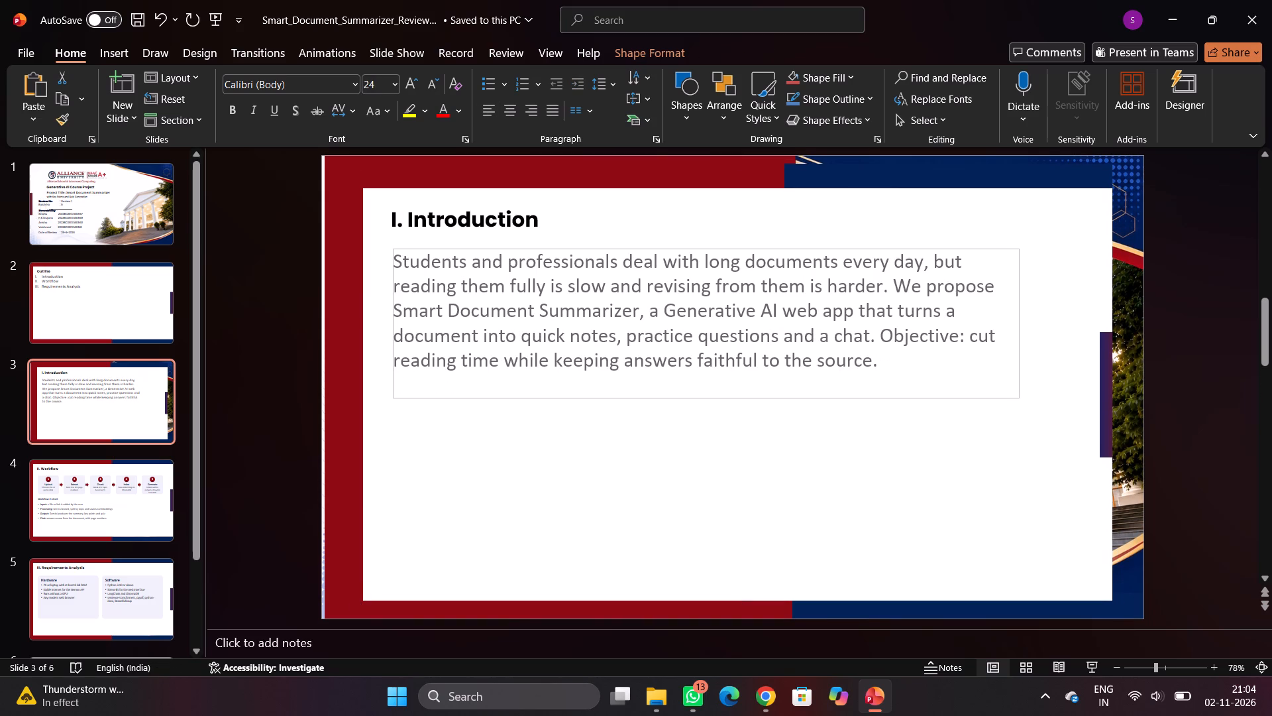
{"action": "left_click_drag", "start_coordinate": [1022, 326], "coordinate": [1045, 328]}
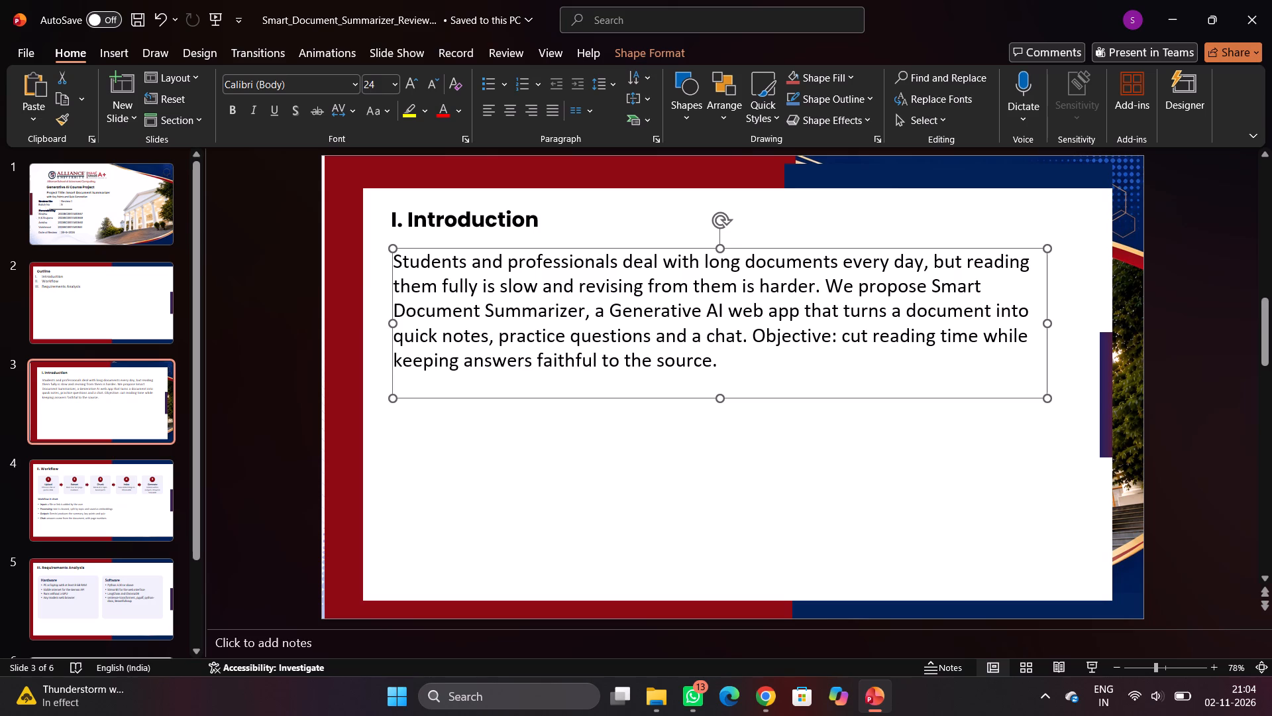
{"action": "left_click", "coordinate": [553, 111]}
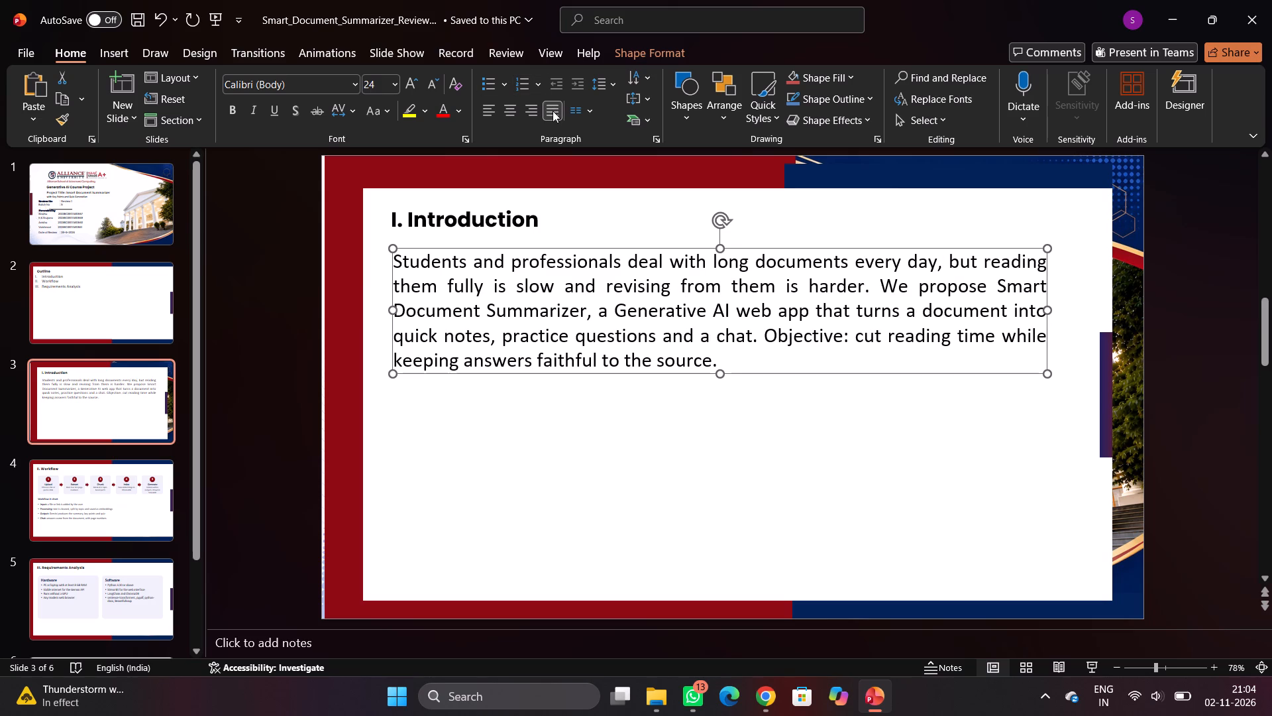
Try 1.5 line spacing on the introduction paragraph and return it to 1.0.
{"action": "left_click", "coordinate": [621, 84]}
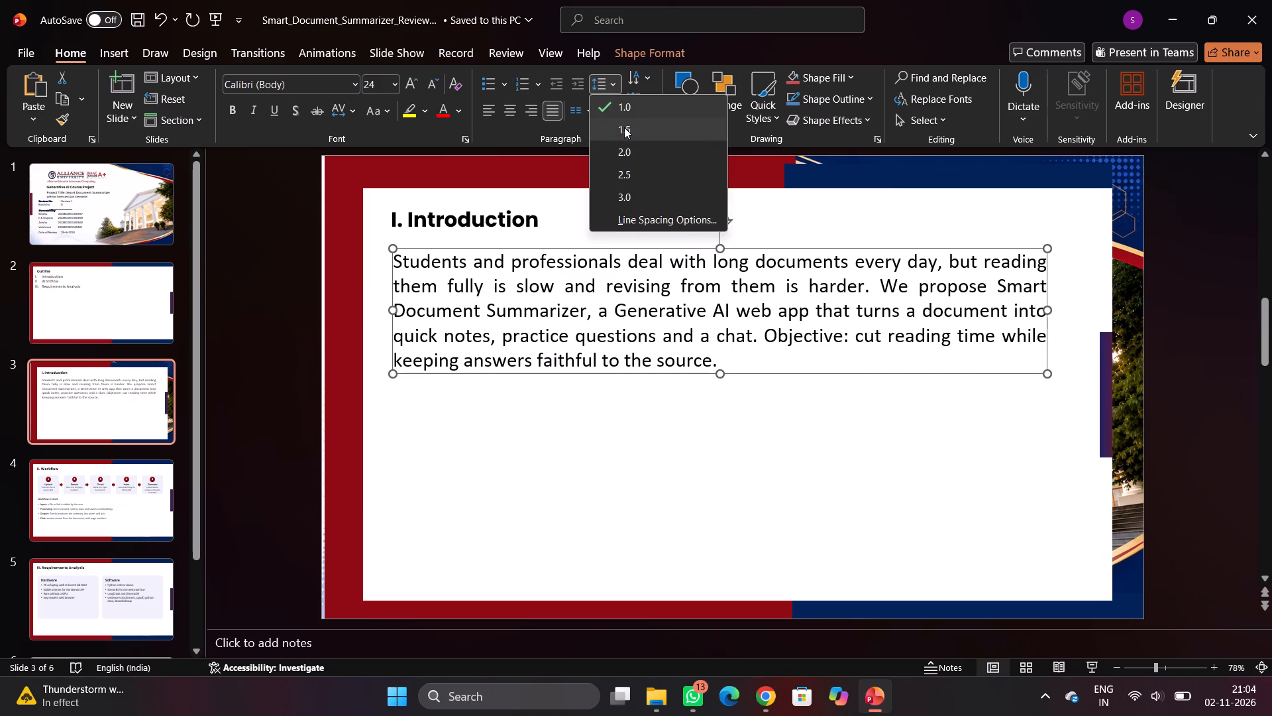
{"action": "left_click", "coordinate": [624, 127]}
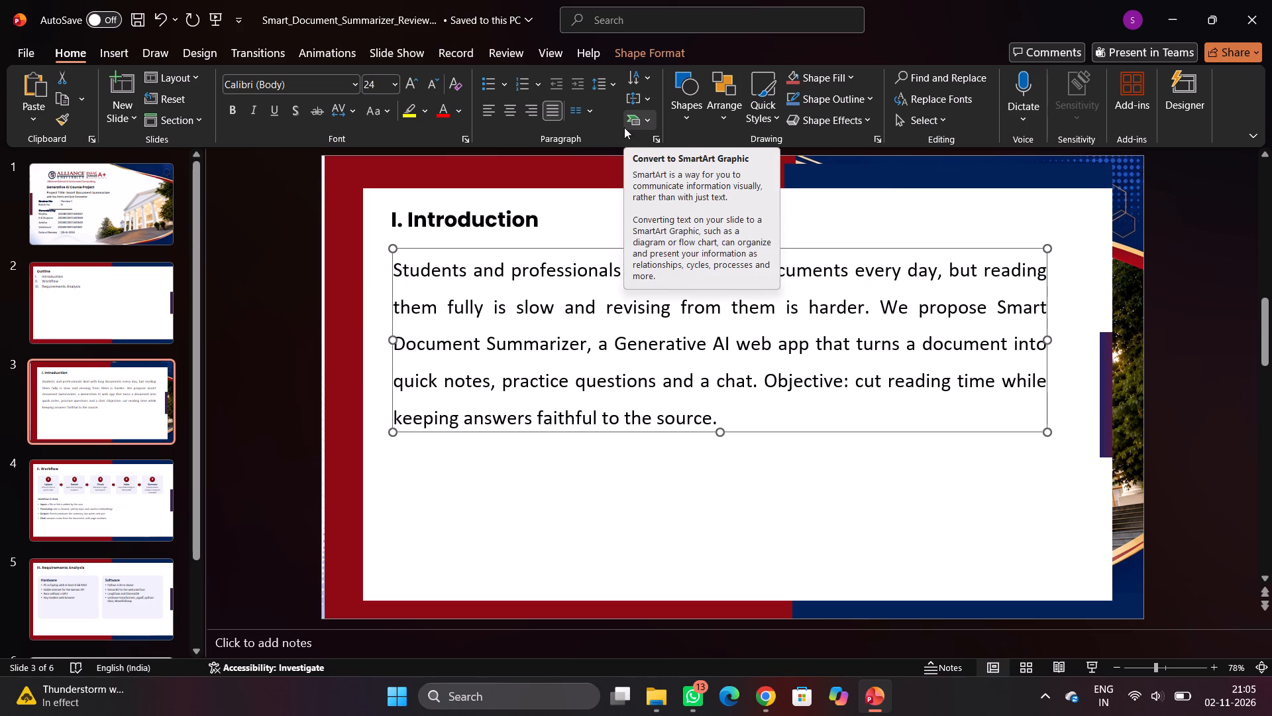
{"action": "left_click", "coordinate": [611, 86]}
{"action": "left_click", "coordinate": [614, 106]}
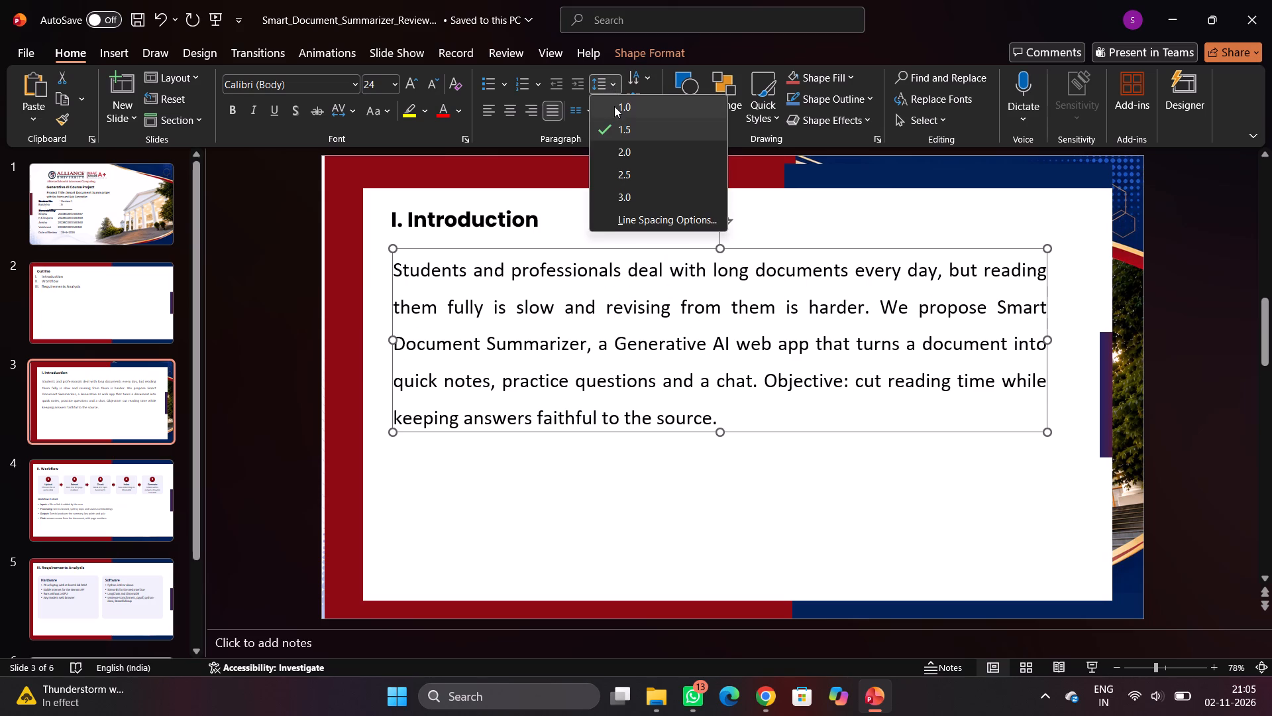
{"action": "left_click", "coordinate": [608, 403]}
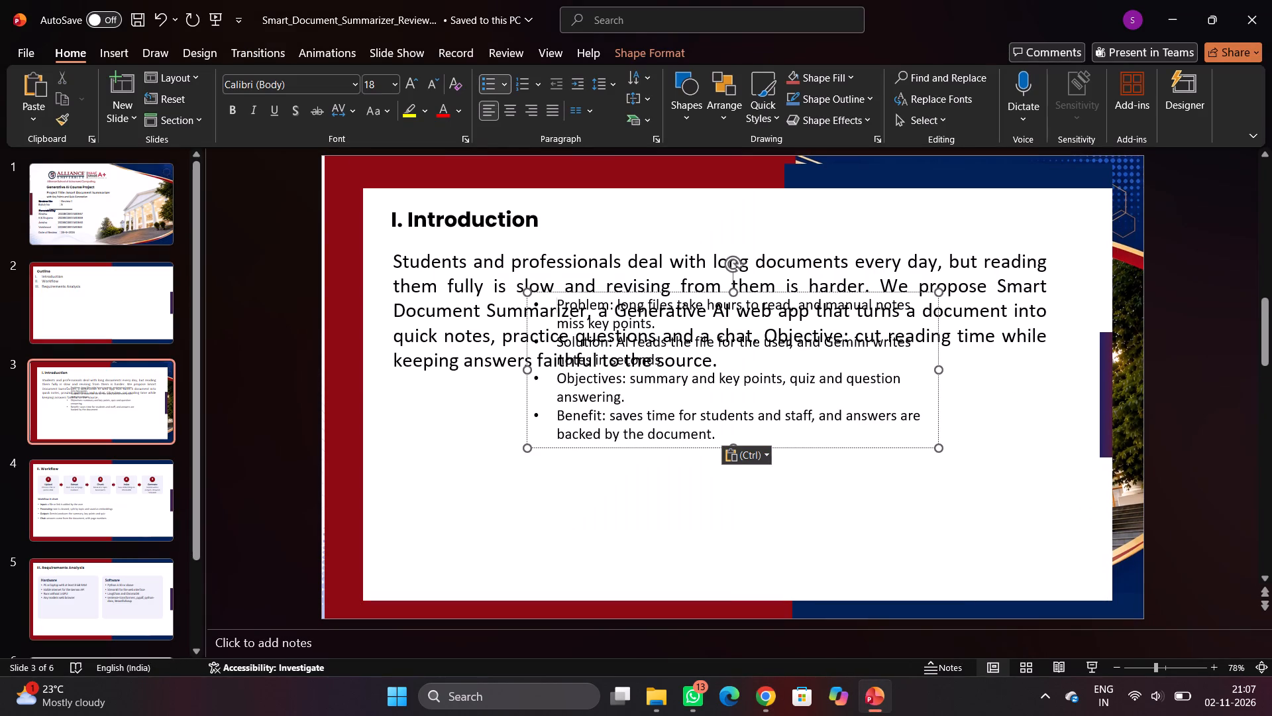
{"action": "left_click", "coordinate": [656, 296]}
{"action": "left_click_drag", "start_coordinate": [645, 290], "coordinate": [509, 385]}
Set the font size of all four pasted bullet points to 24.
{"action": "left_click_drag", "start_coordinate": [590, 531], "coordinate": [421, 433]}
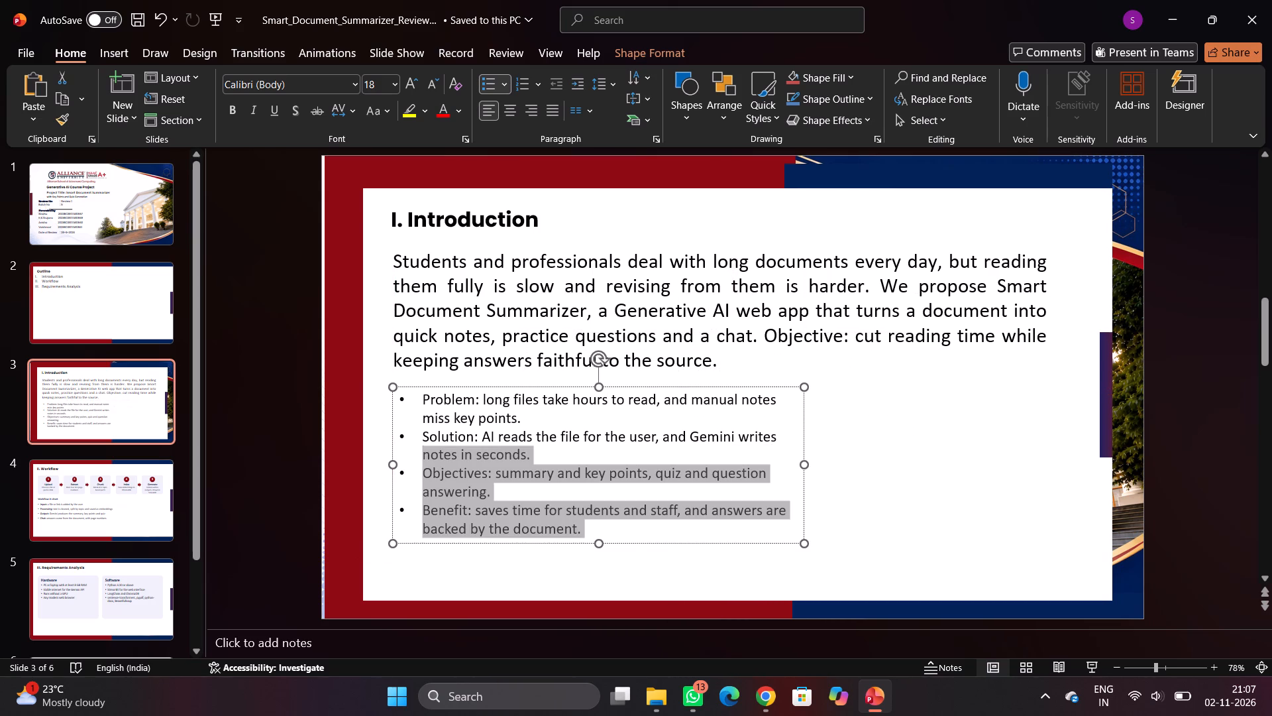
{"action": "left_click_drag", "start_coordinate": [421, 433], "coordinate": [404, 403]}
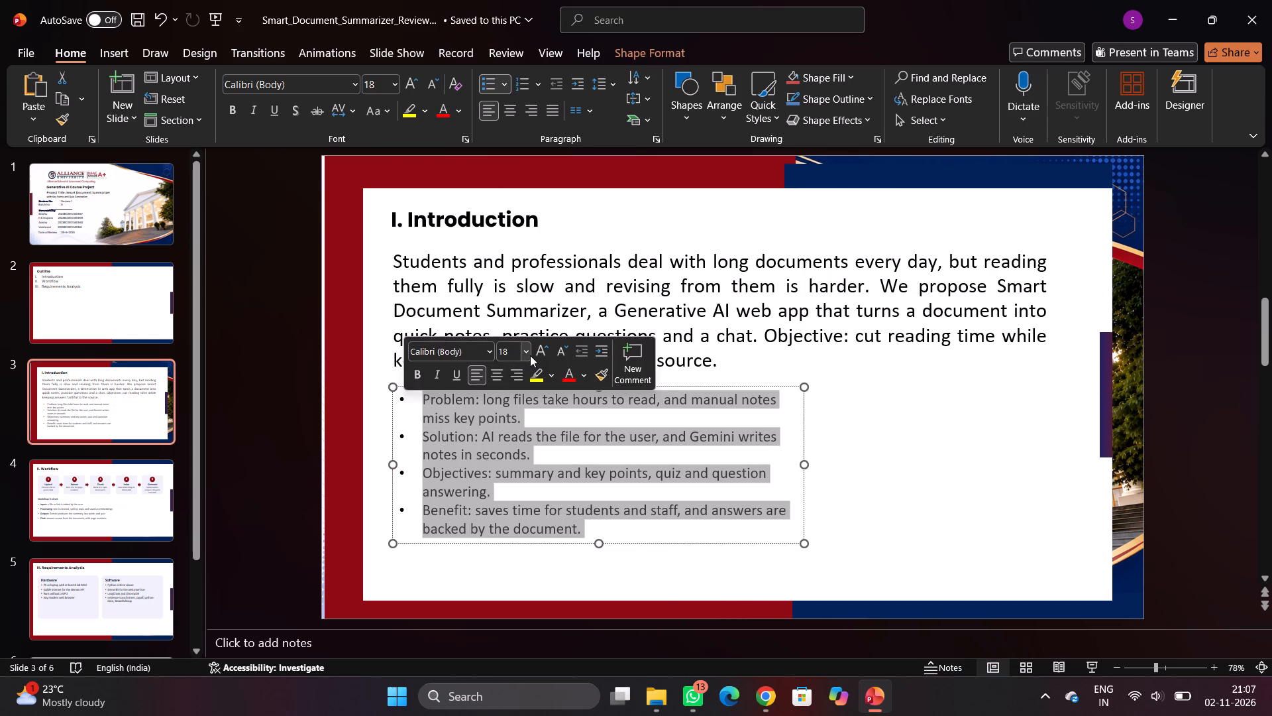
{"action": "left_click", "coordinate": [529, 355]}
{"action": "left_click", "coordinate": [520, 204]}
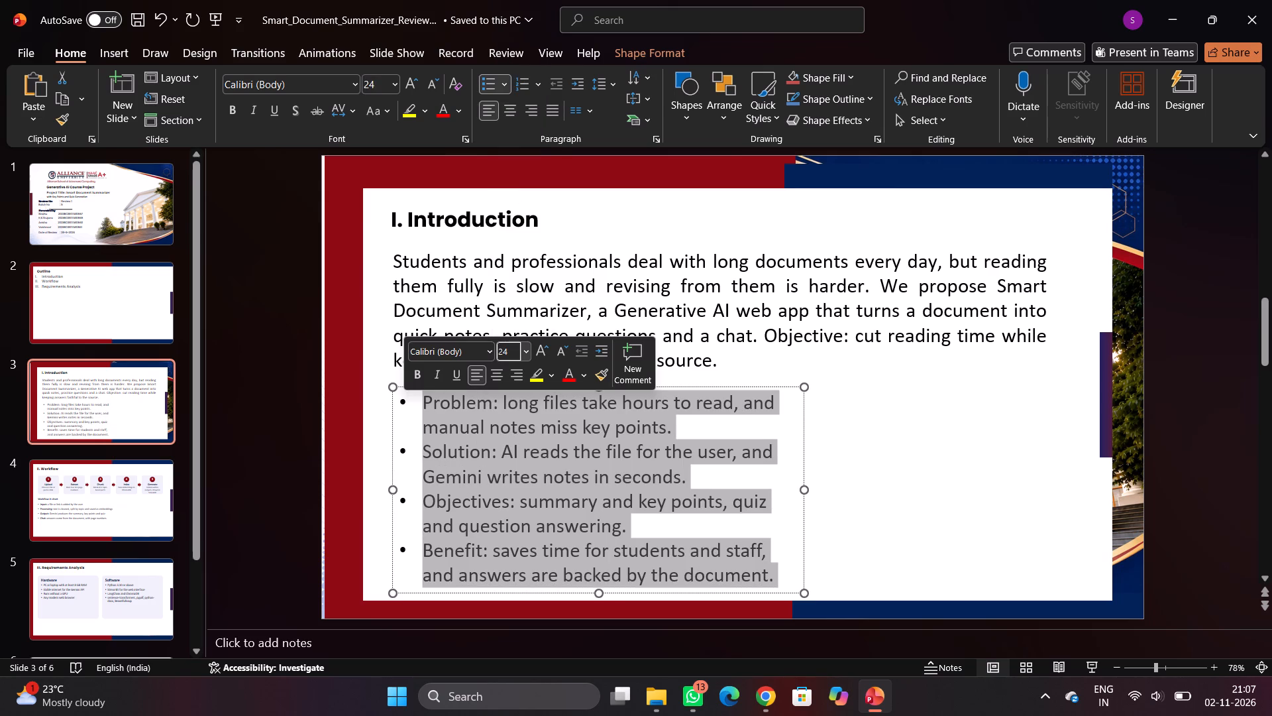
Widen the bullet points' text box to match the width of the paragraph above it.
{"action": "left_click_drag", "start_coordinate": [804, 491], "coordinate": [1036, 449]}
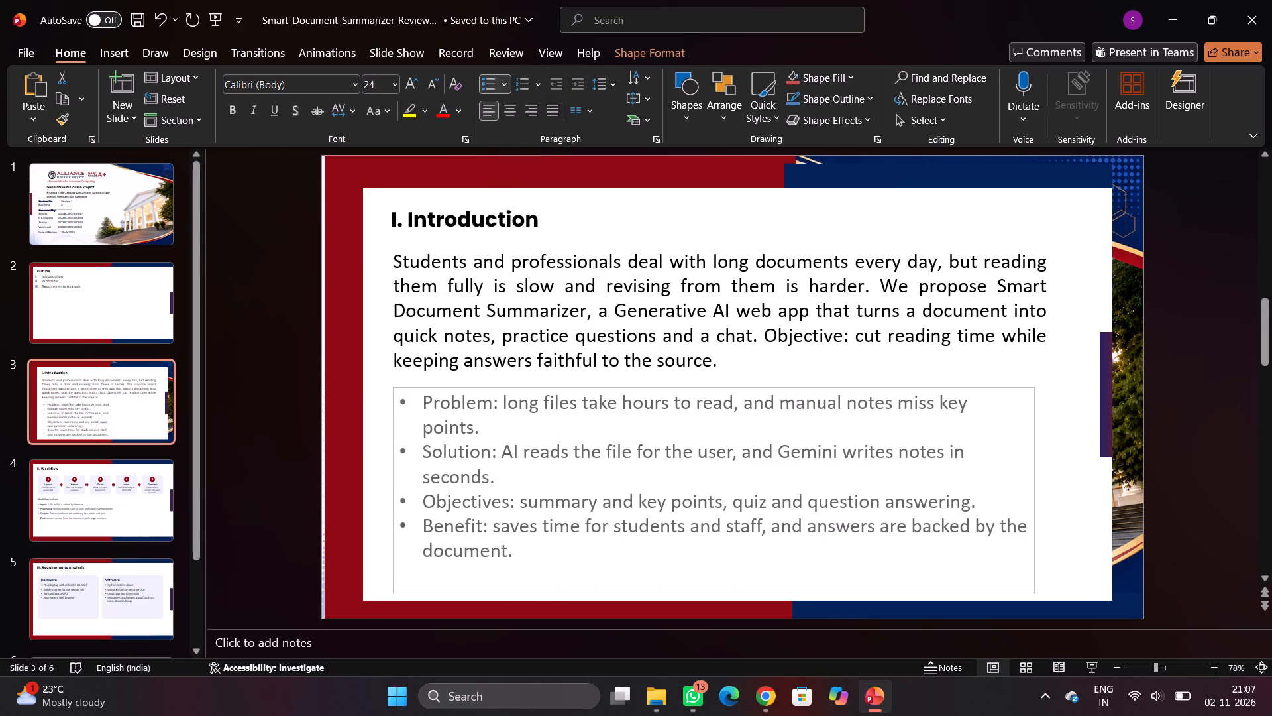
{"action": "left_click_drag", "start_coordinate": [1036, 449], "coordinate": [1045, 447]}
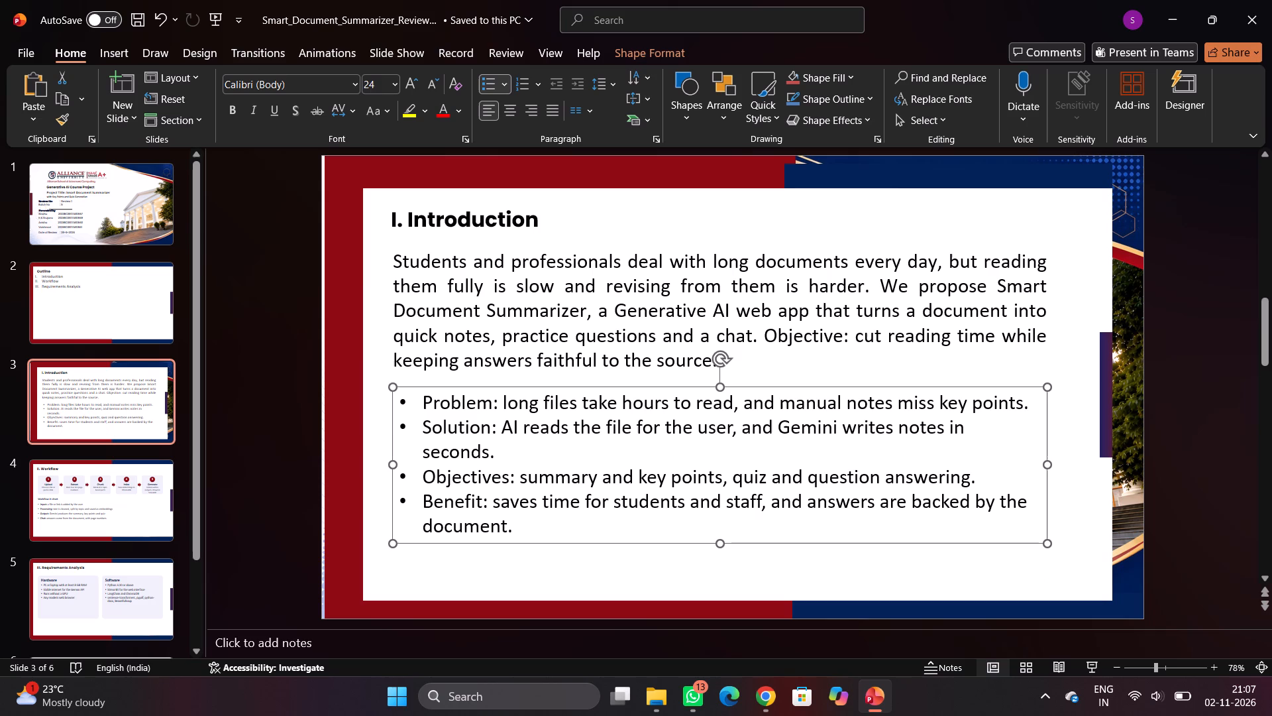
{"action": "left_click", "coordinate": [895, 632]}
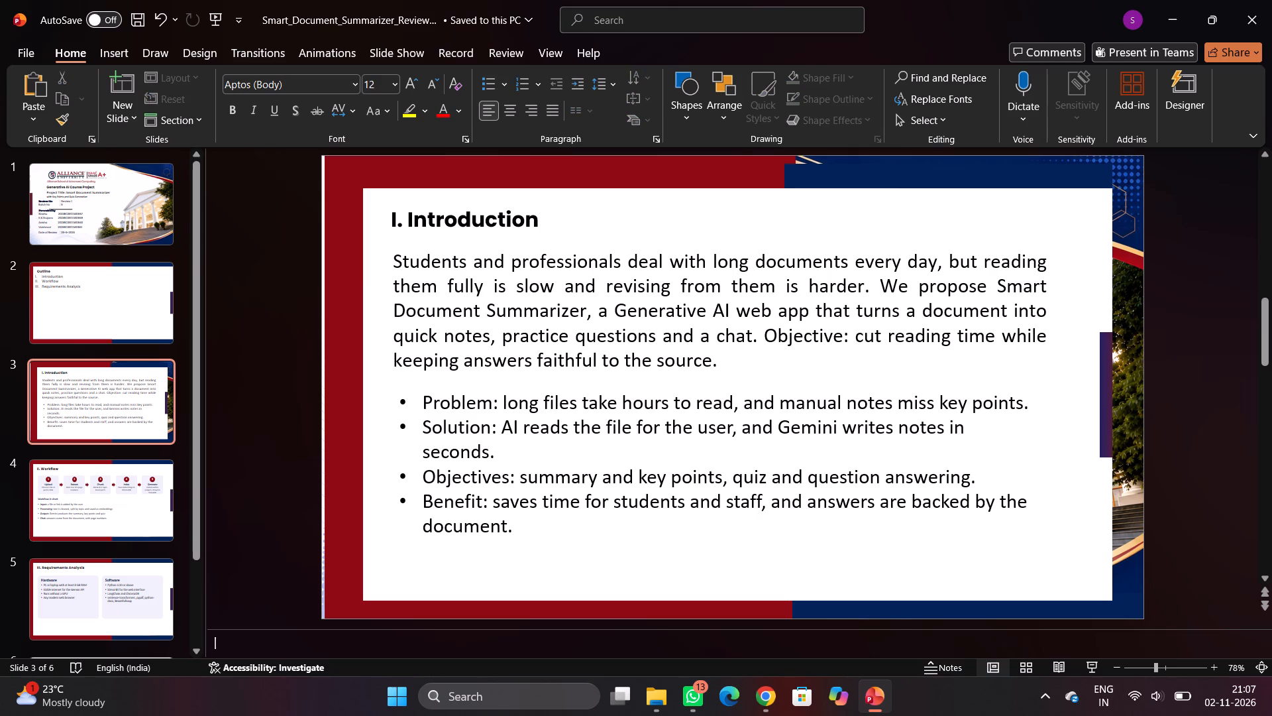
On the Requirements Analysis slide, copy the Hardware heading and its bullets, then cut the whole Hardware card.
{"action": "left_click", "coordinate": [184, 505]}
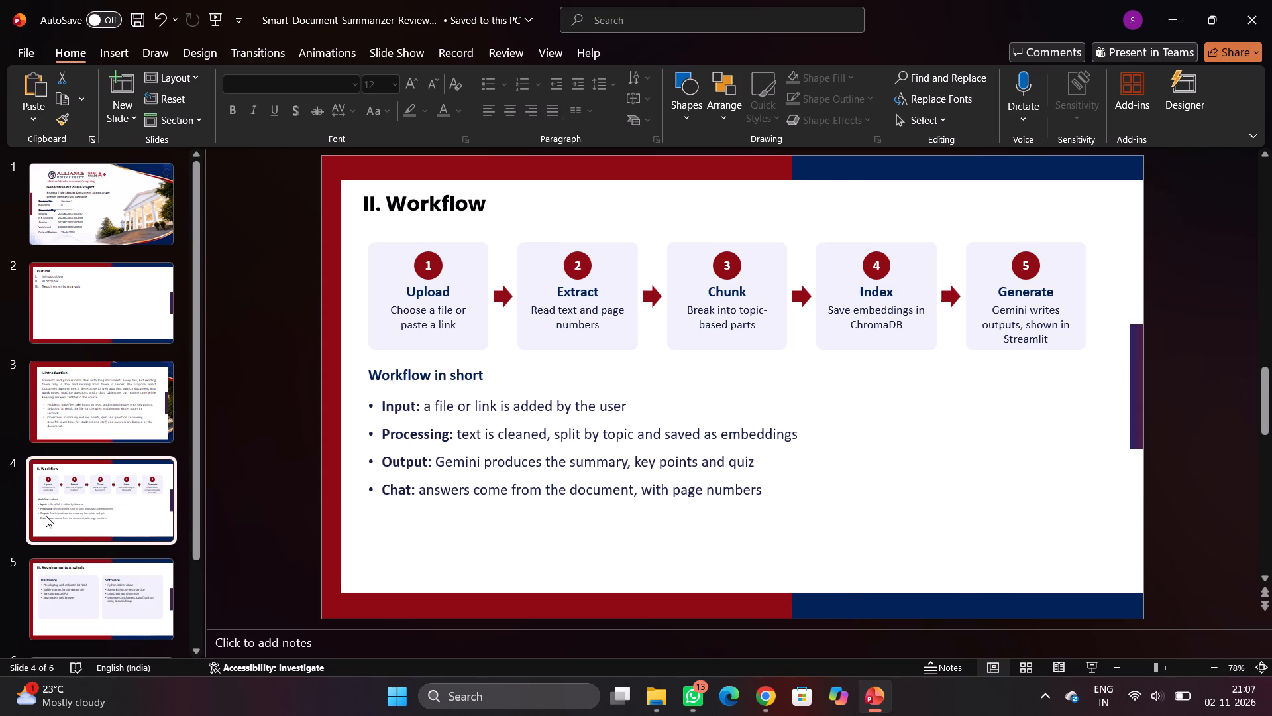
{"action": "left_click", "coordinate": [79, 560]}
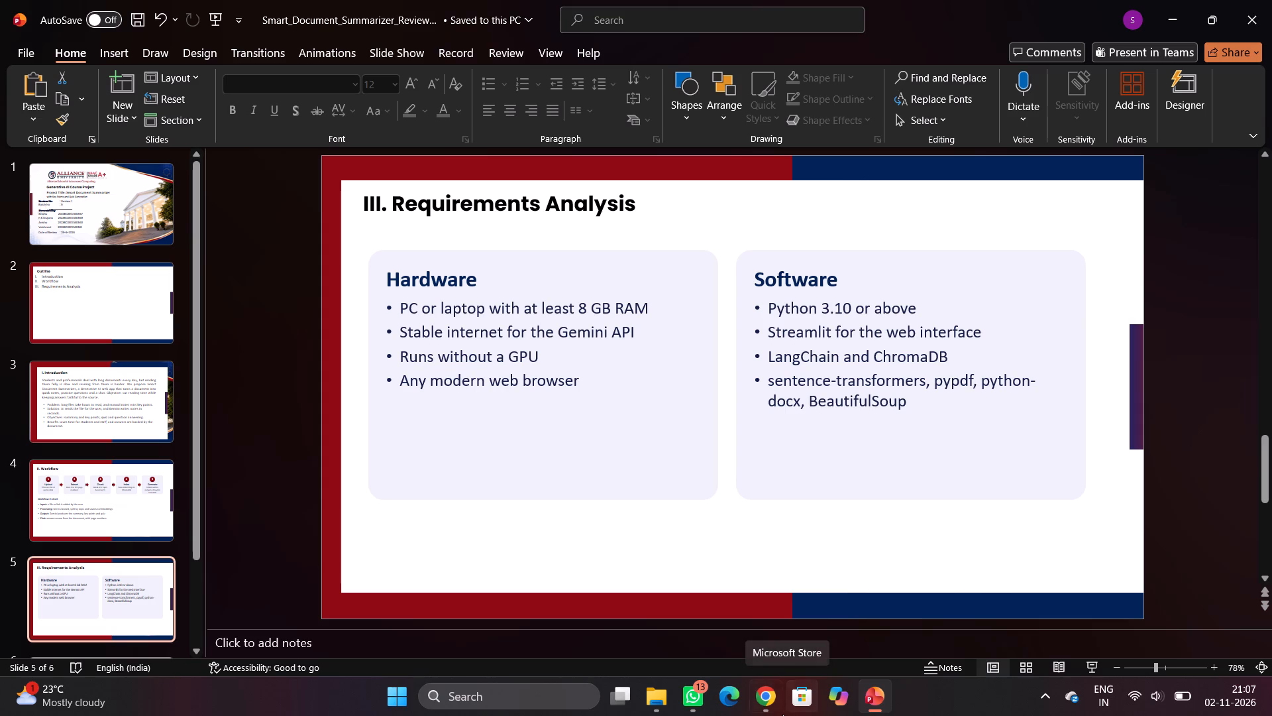
{"action": "left_click", "coordinate": [592, 444]}
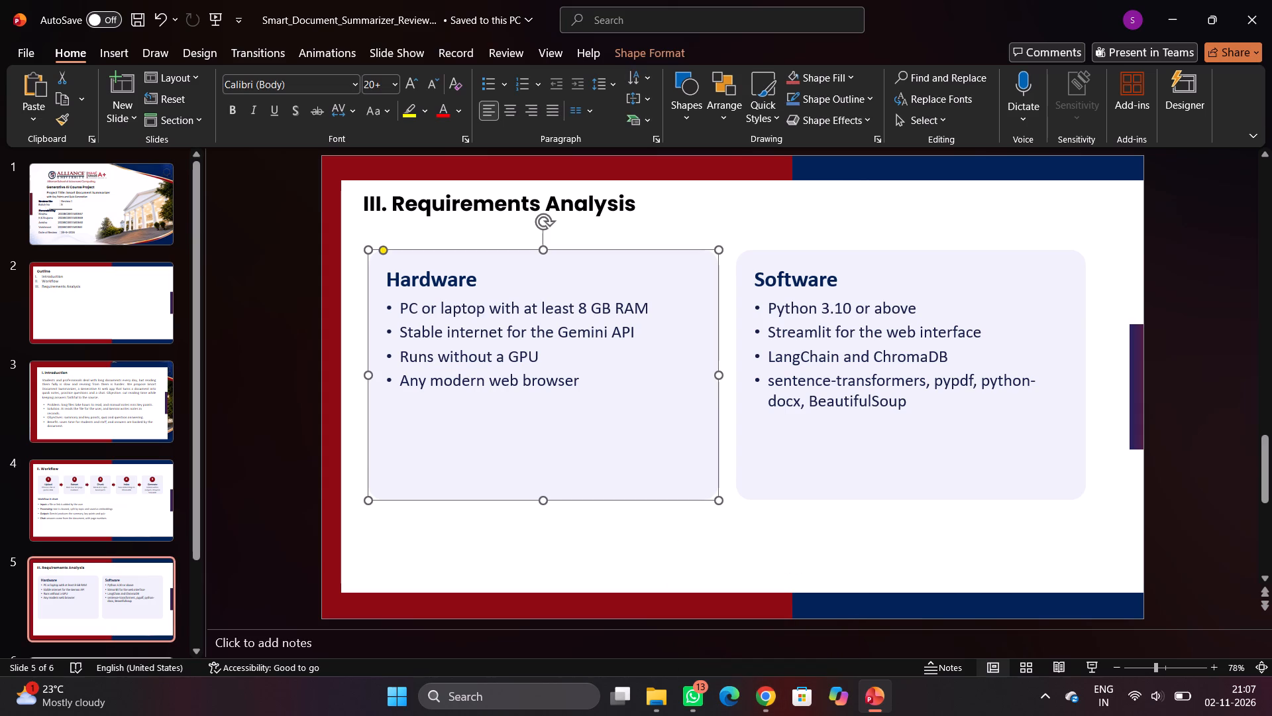
{"action": "left_click_drag", "start_coordinate": [583, 383], "coordinate": [429, 272]}
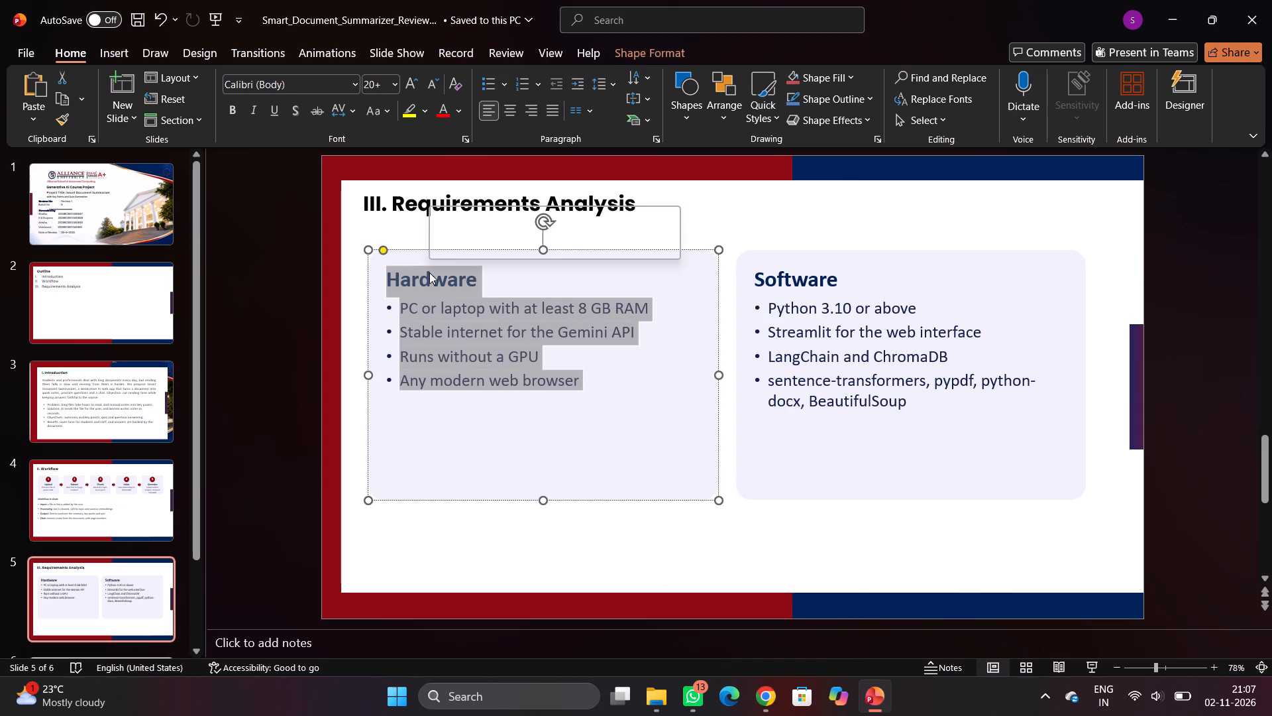
{"action": "key", "text": "ctrl+c"}
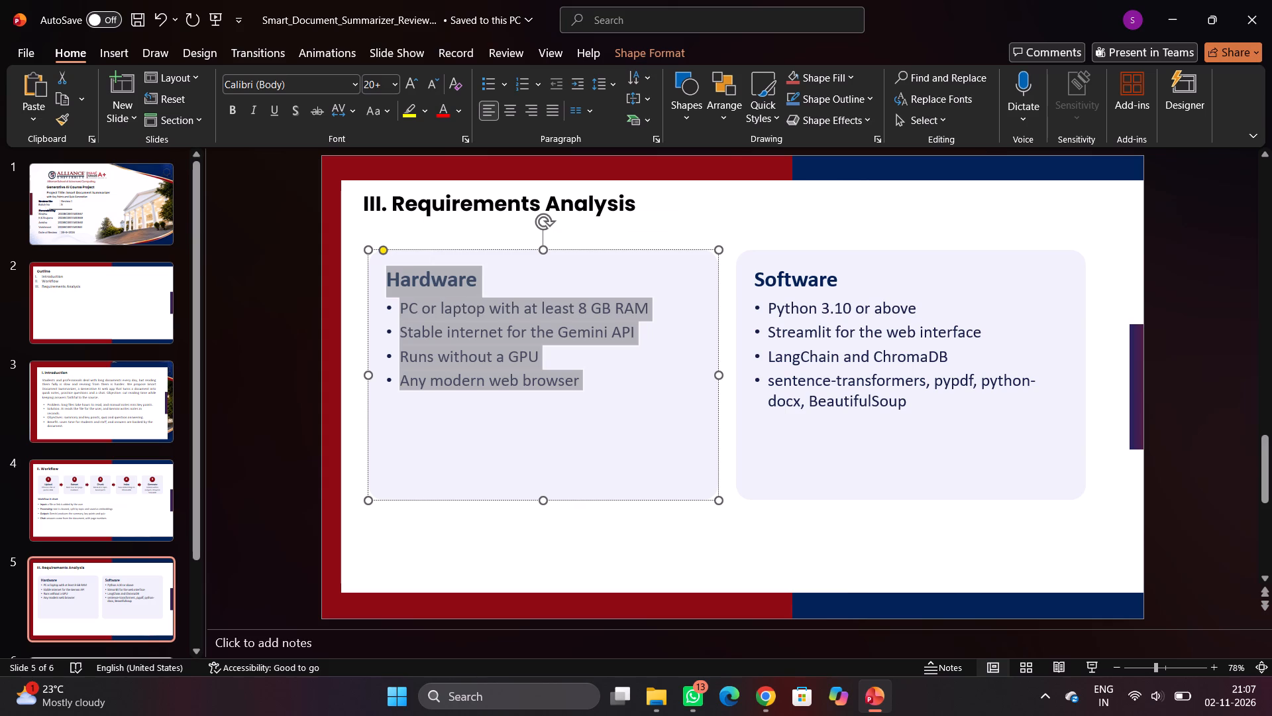
{"action": "right_click", "coordinate": [719, 499]}
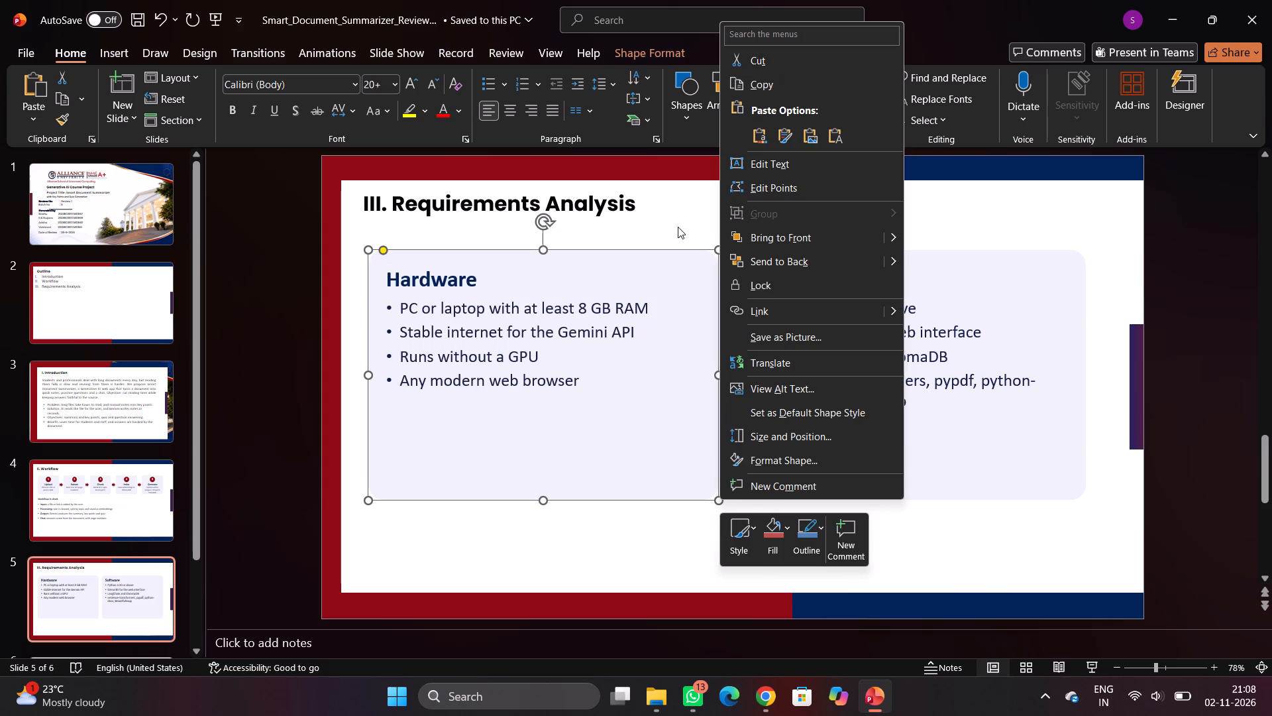
{"action": "left_click", "coordinate": [745, 58]}
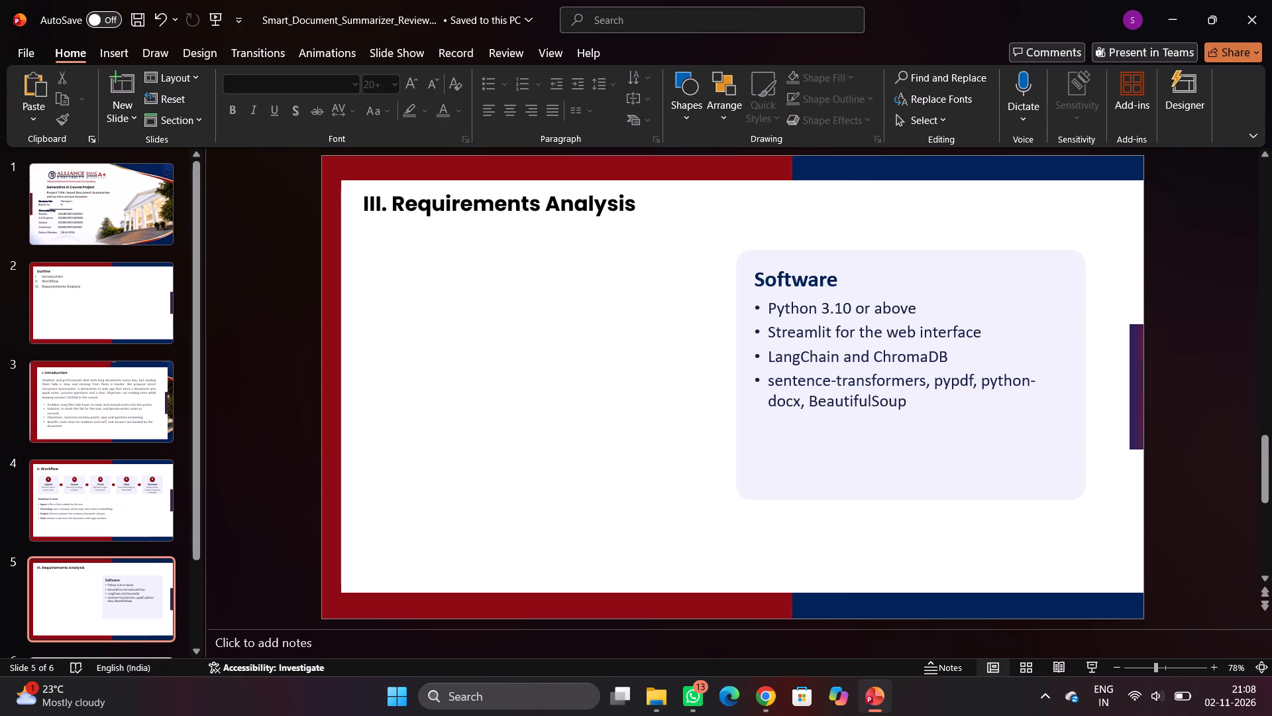
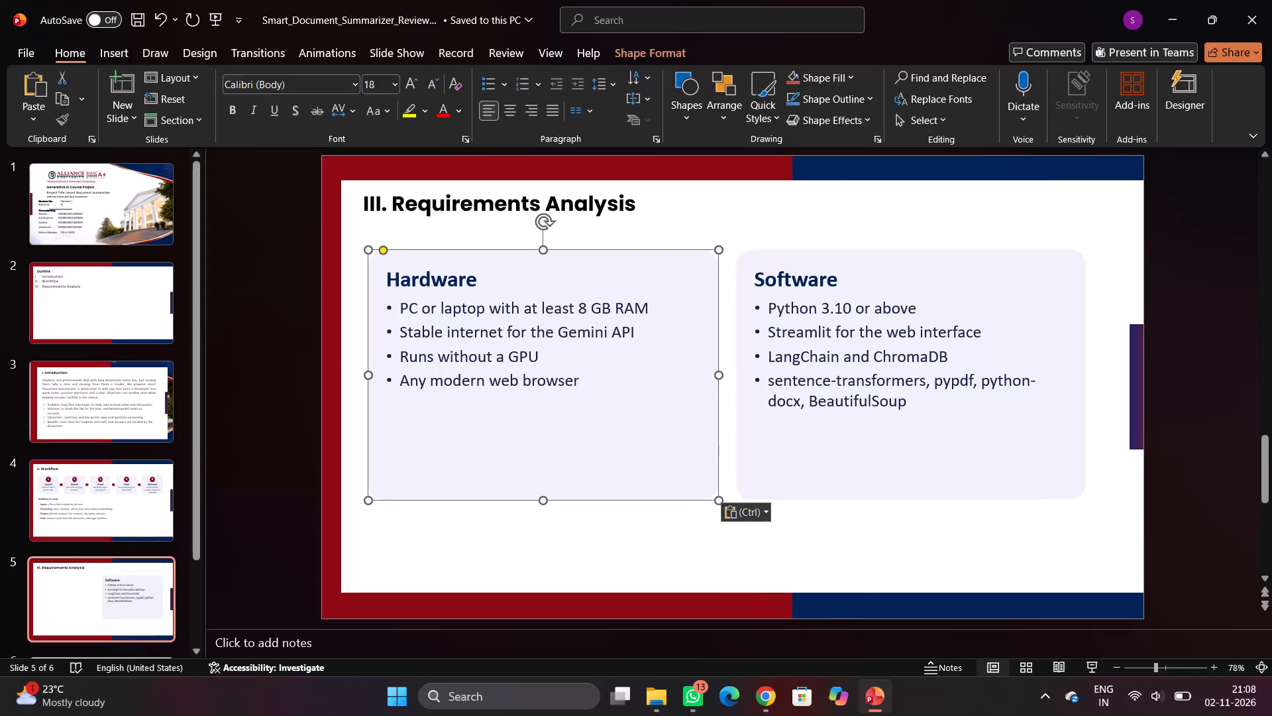
Cut both the Hardware card and the Software card from the Requirements Analysis slide.
{"action": "right_click", "coordinate": [719, 495]}
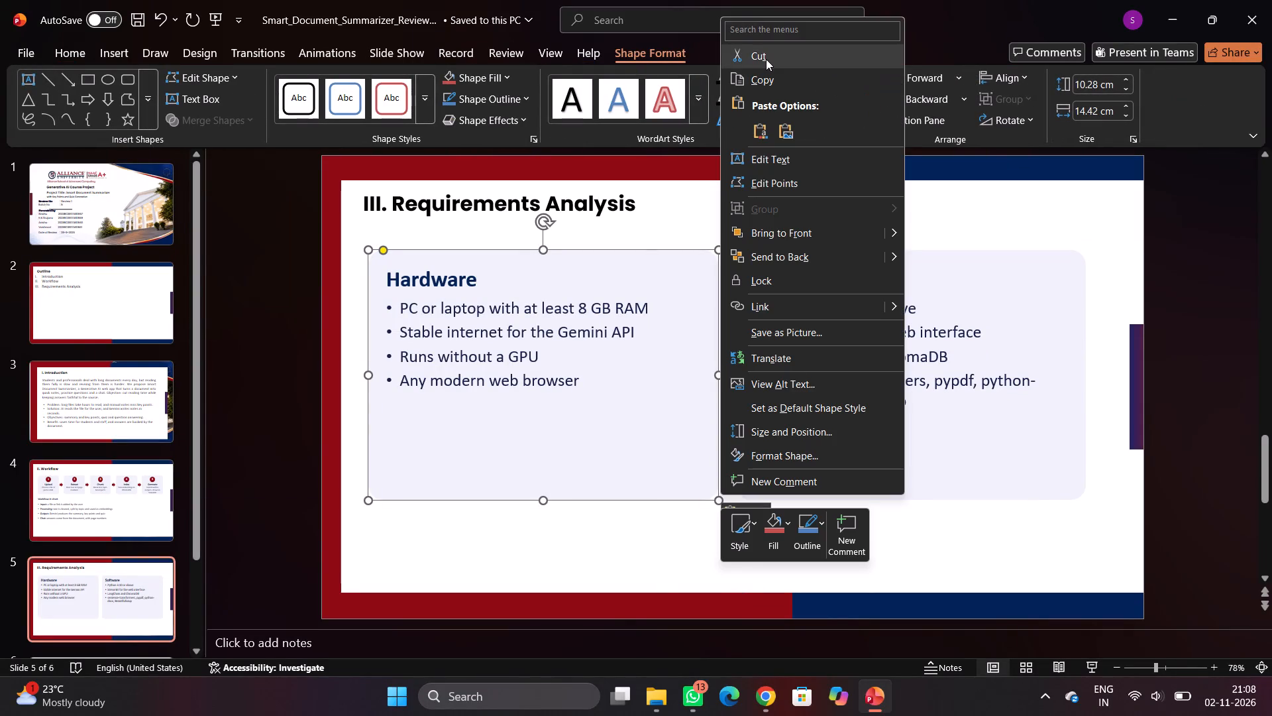
{"action": "left_click", "coordinate": [766, 59]}
{"action": "left_click", "coordinate": [872, 314]}
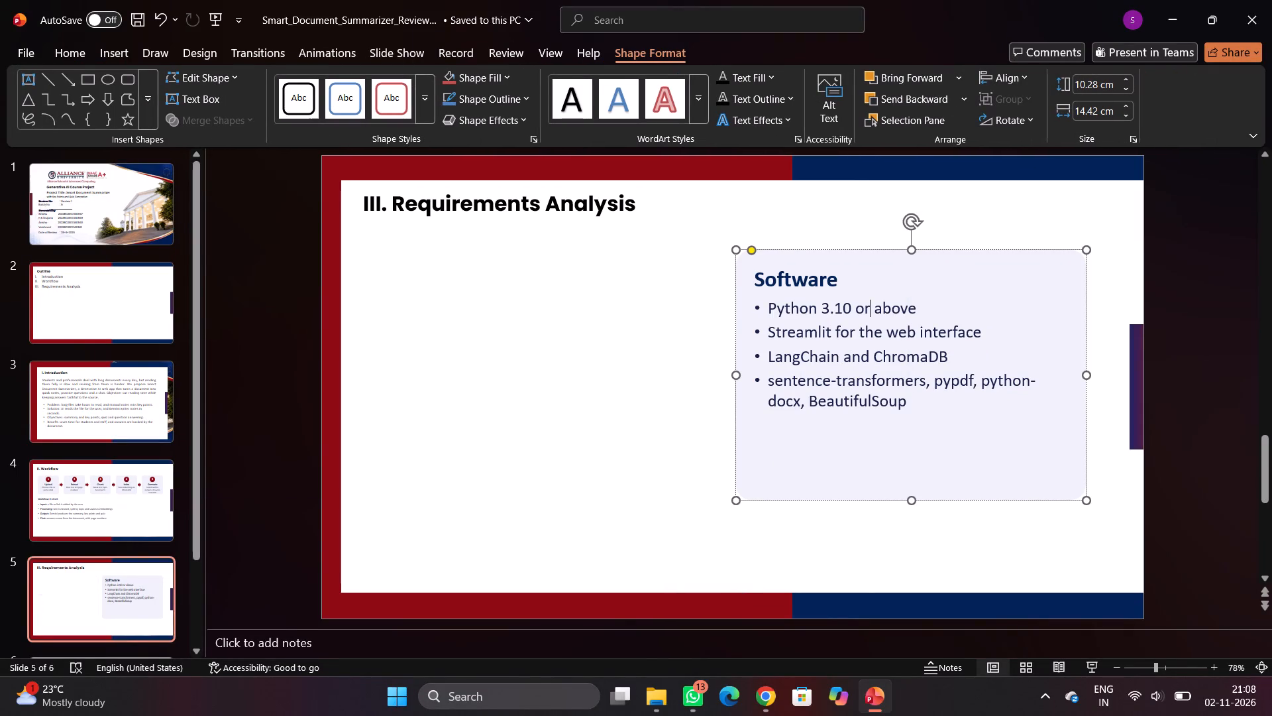
{"action": "right_click", "coordinate": [1089, 498]}
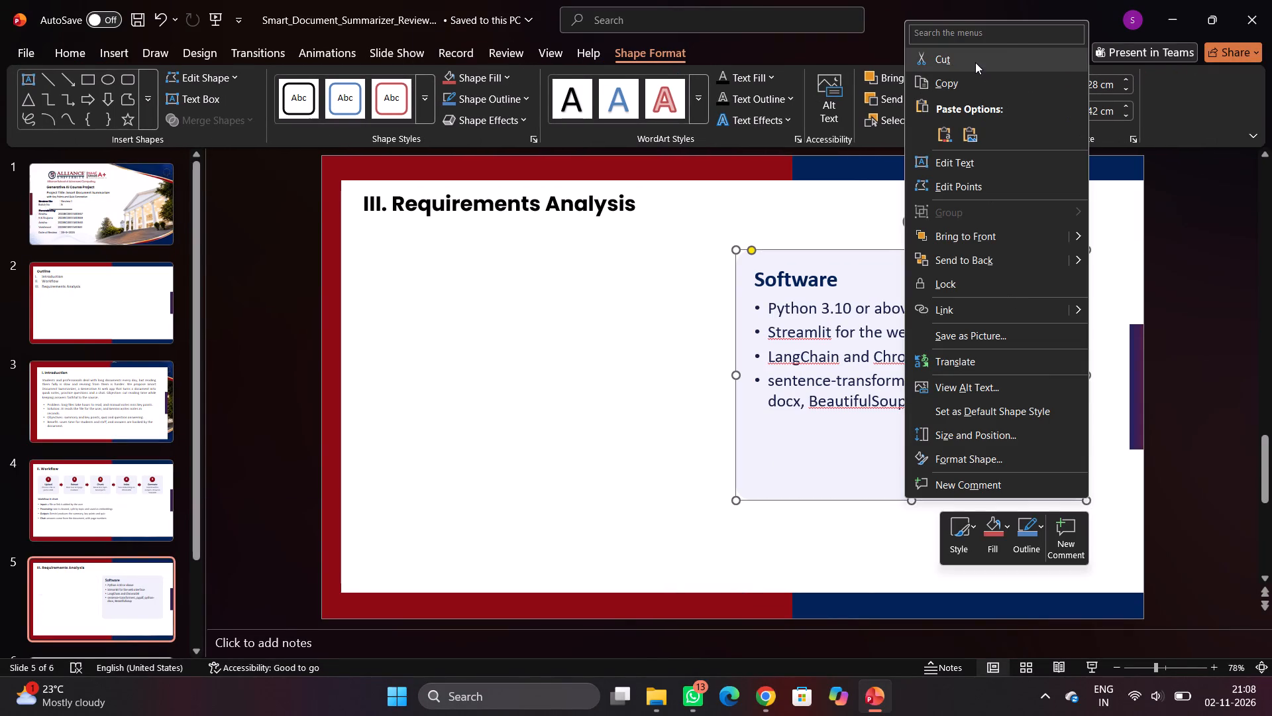
{"action": "left_click", "coordinate": [975, 62]}
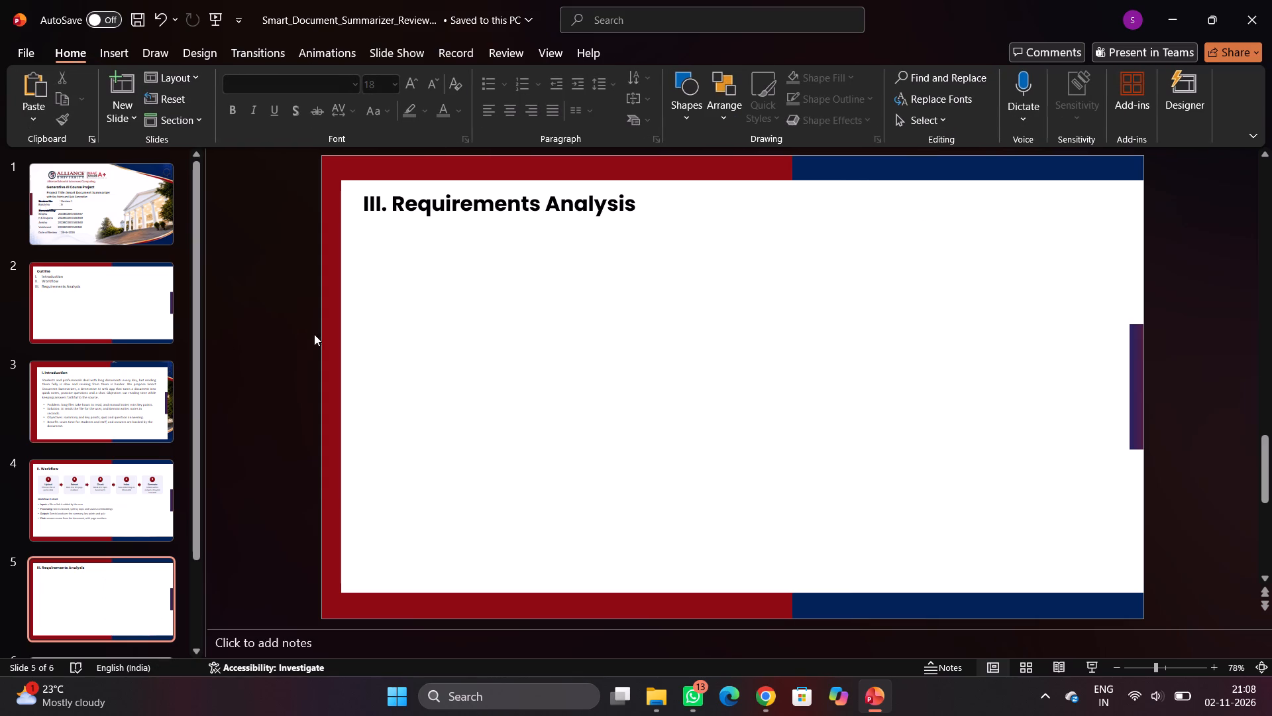
Delete the sentence beginning "Objective: cut reading time" from the end of the Introduction slide's paragraph.
{"action": "left_click", "coordinate": [118, 421]}
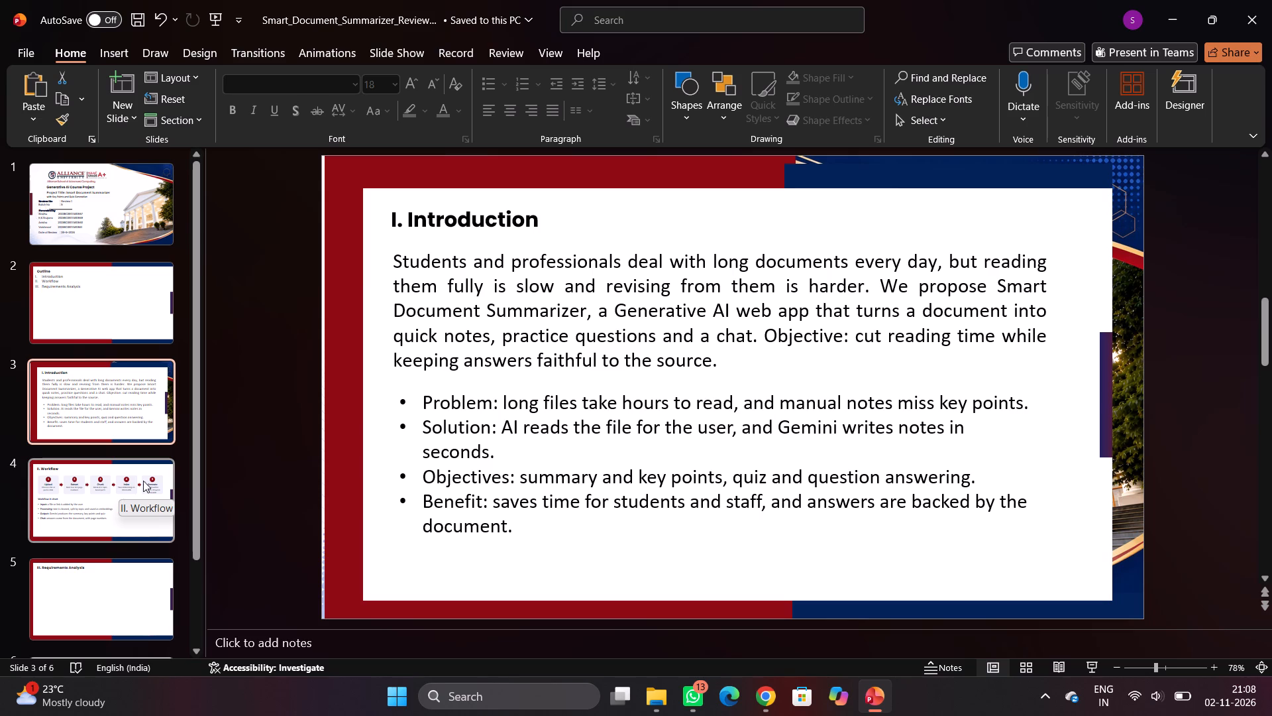
{"action": "left_click_drag", "start_coordinate": [762, 336], "coordinate": [768, 361]}
{"action": "key", "text": "BackSpace"}
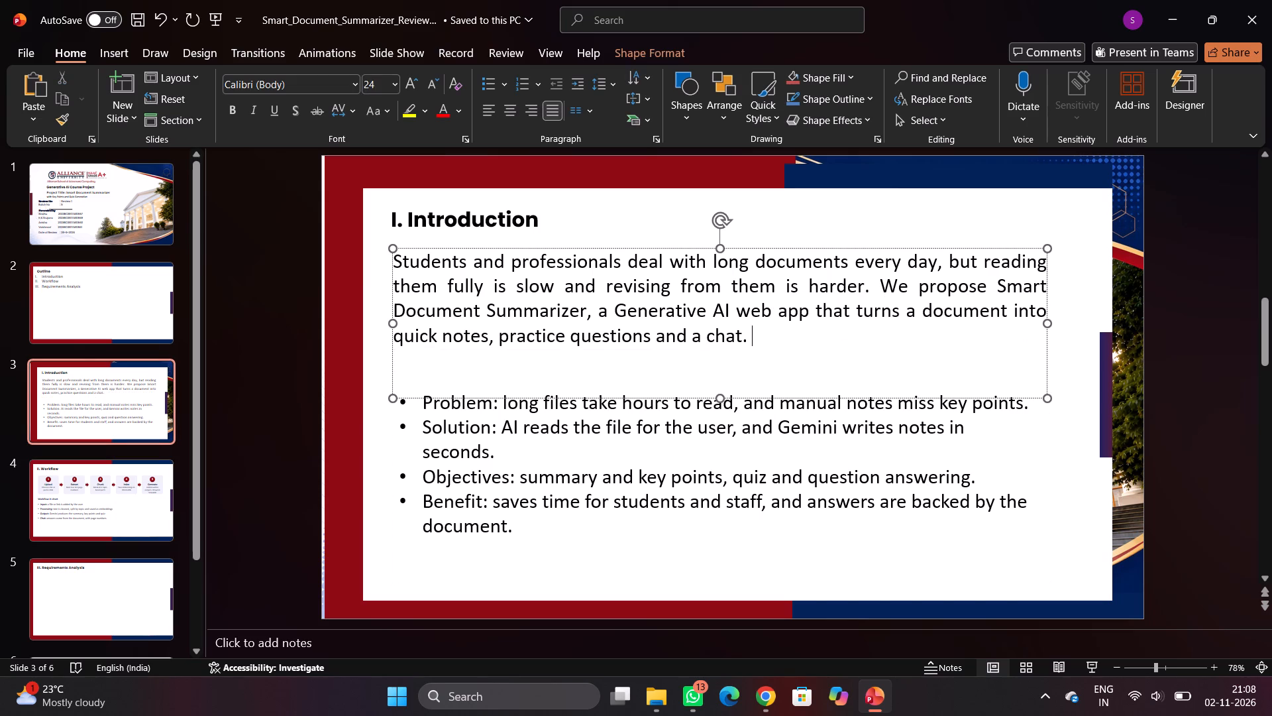
Move the four-point bullet text box up on the Introduction slide, closing the gap below the shortened paragraph.
{"action": "left_click", "coordinate": [704, 455]}
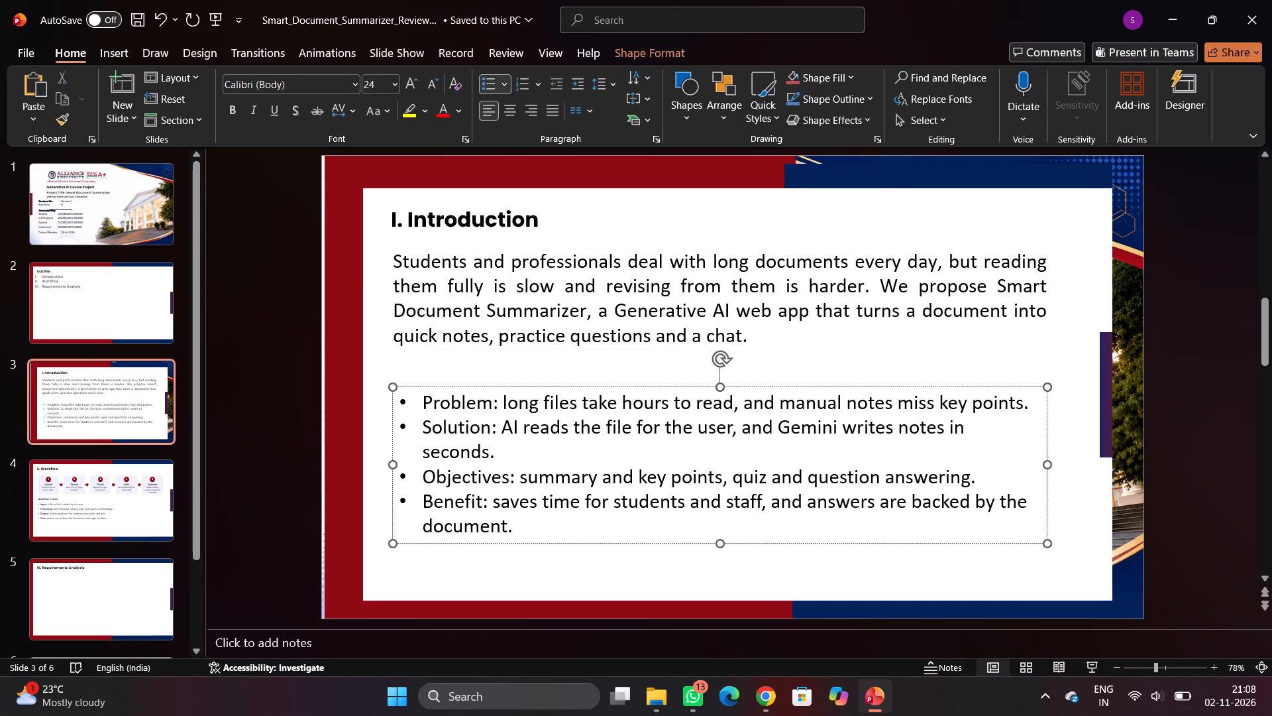
{"action": "left_click_drag", "start_coordinate": [647, 385], "coordinate": [647, 355]}
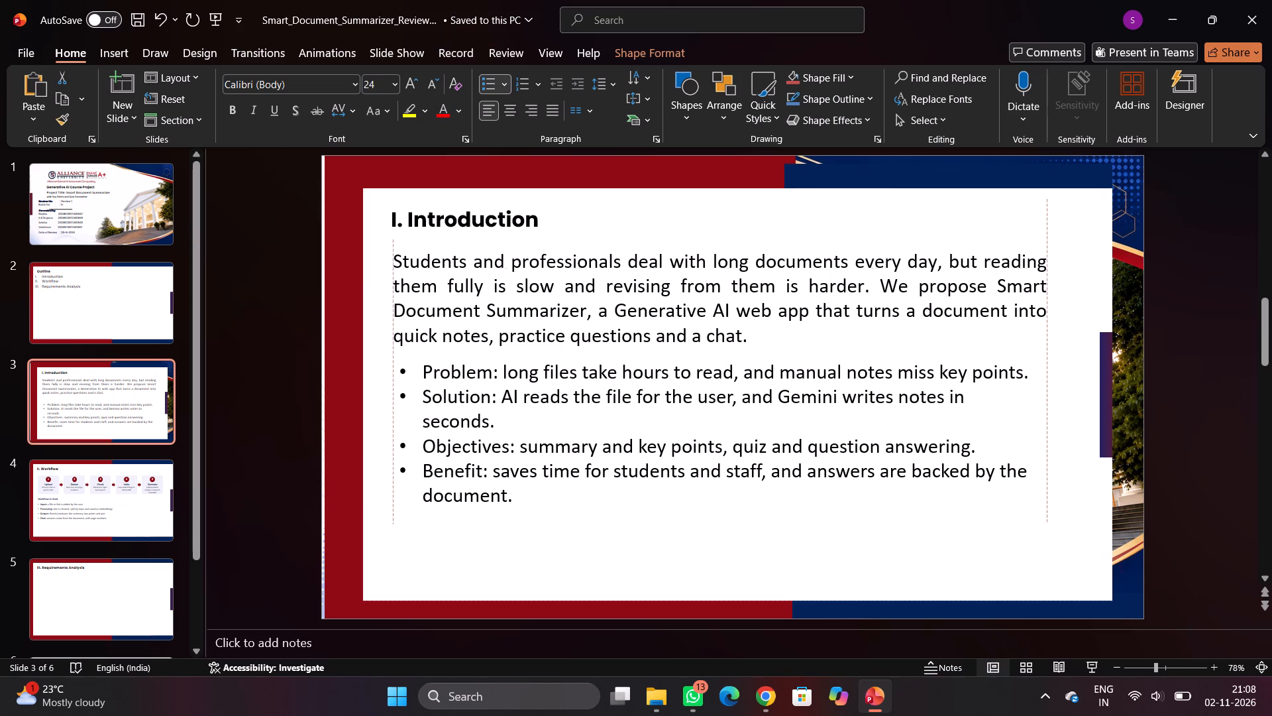
{"action": "left_click_drag", "start_coordinate": [647, 355], "coordinate": [649, 361]}
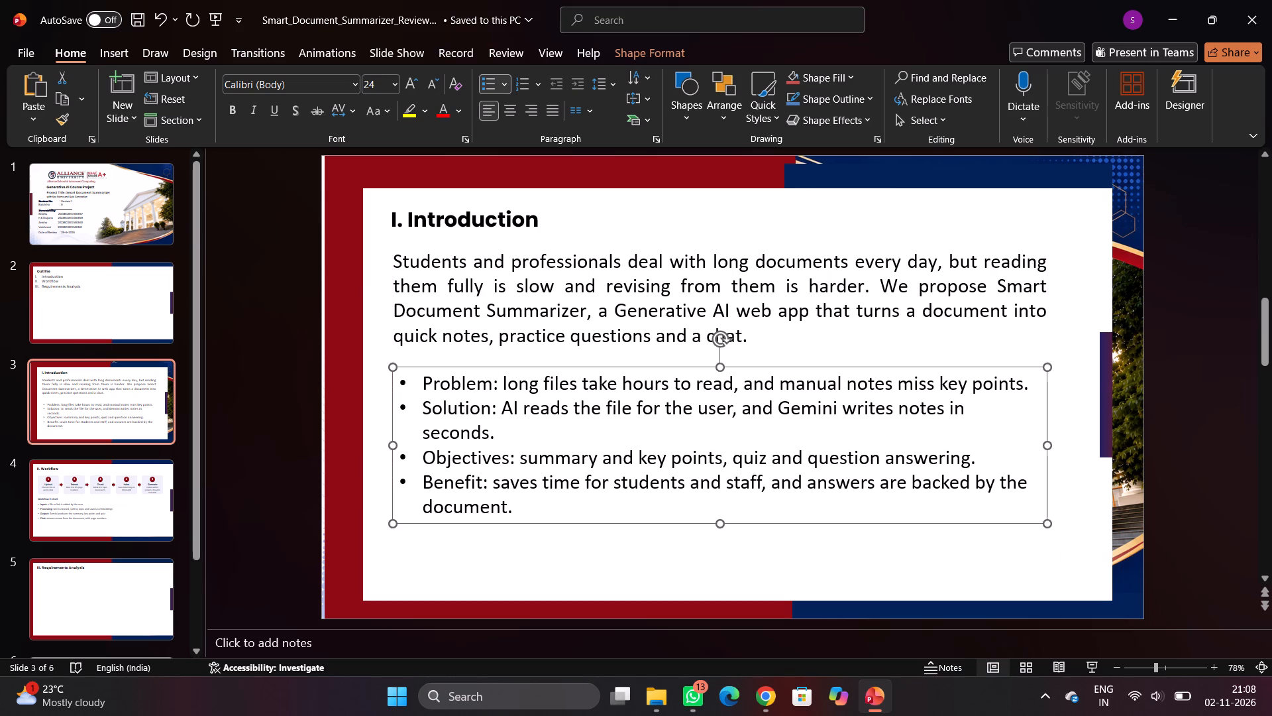
{"action": "left_click", "coordinate": [693, 556]}
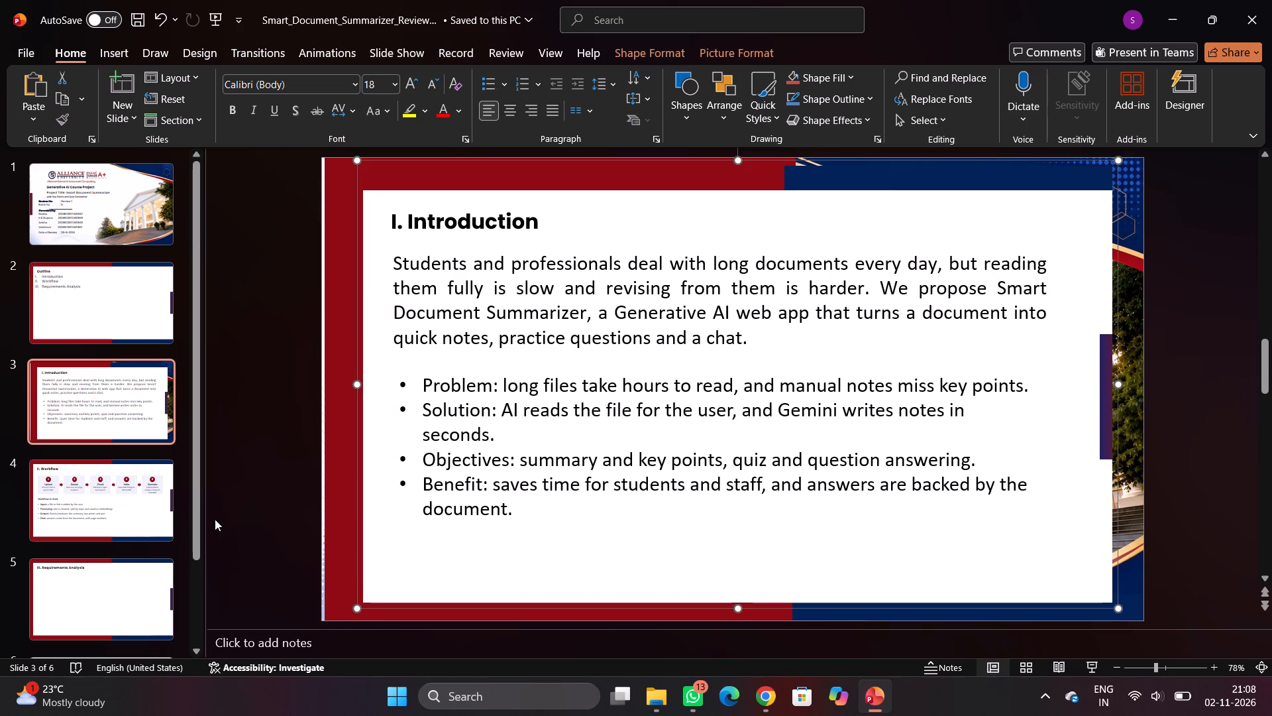
Review the slides from the title through Outline, Introduction and Workflow to Requirements Analysis.
{"action": "left_click", "coordinate": [121, 481]}
{"action": "left_click", "coordinate": [114, 186]}
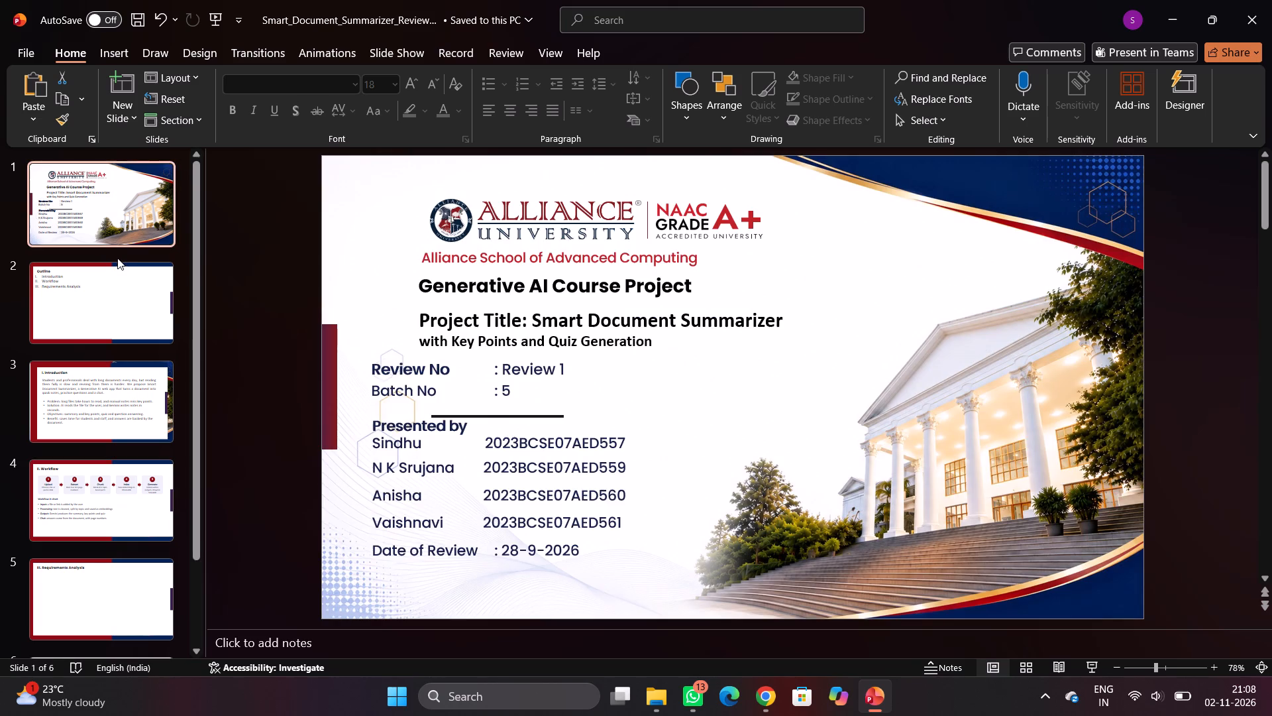
{"action": "left_click", "coordinate": [117, 259]}
{"action": "left_click", "coordinate": [117, 277]}
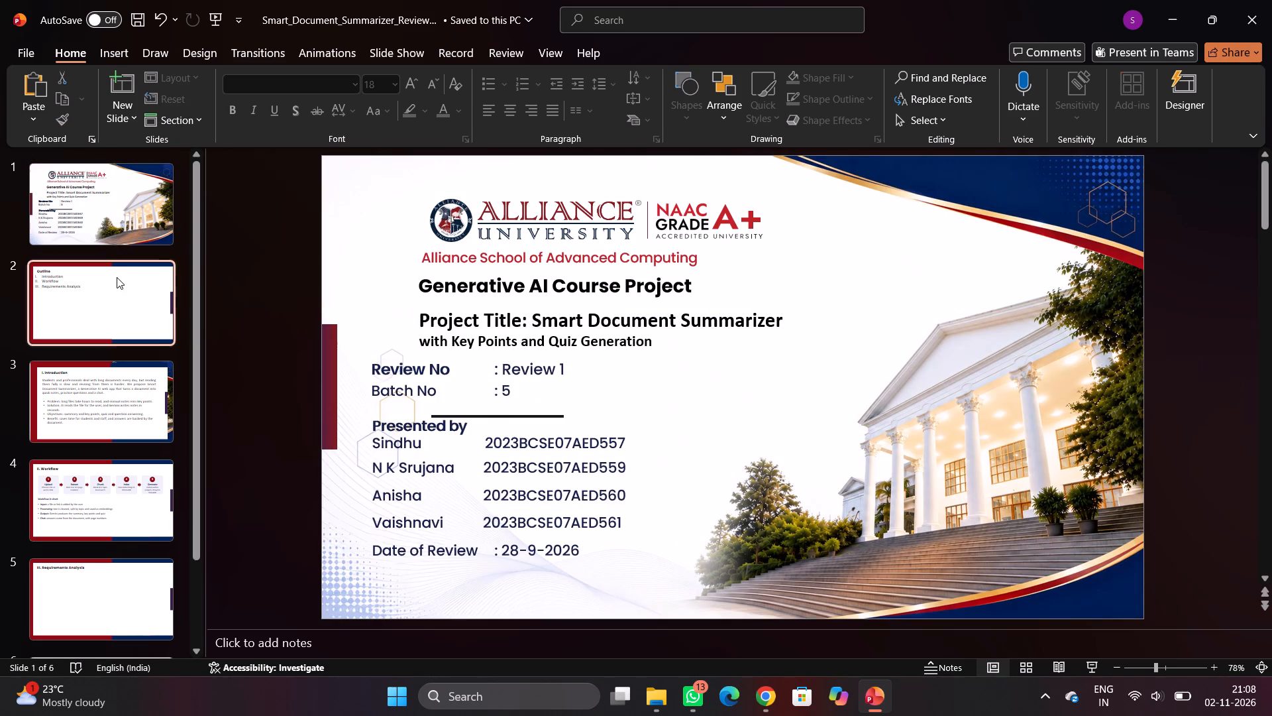
{"action": "left_click", "coordinate": [134, 213]}
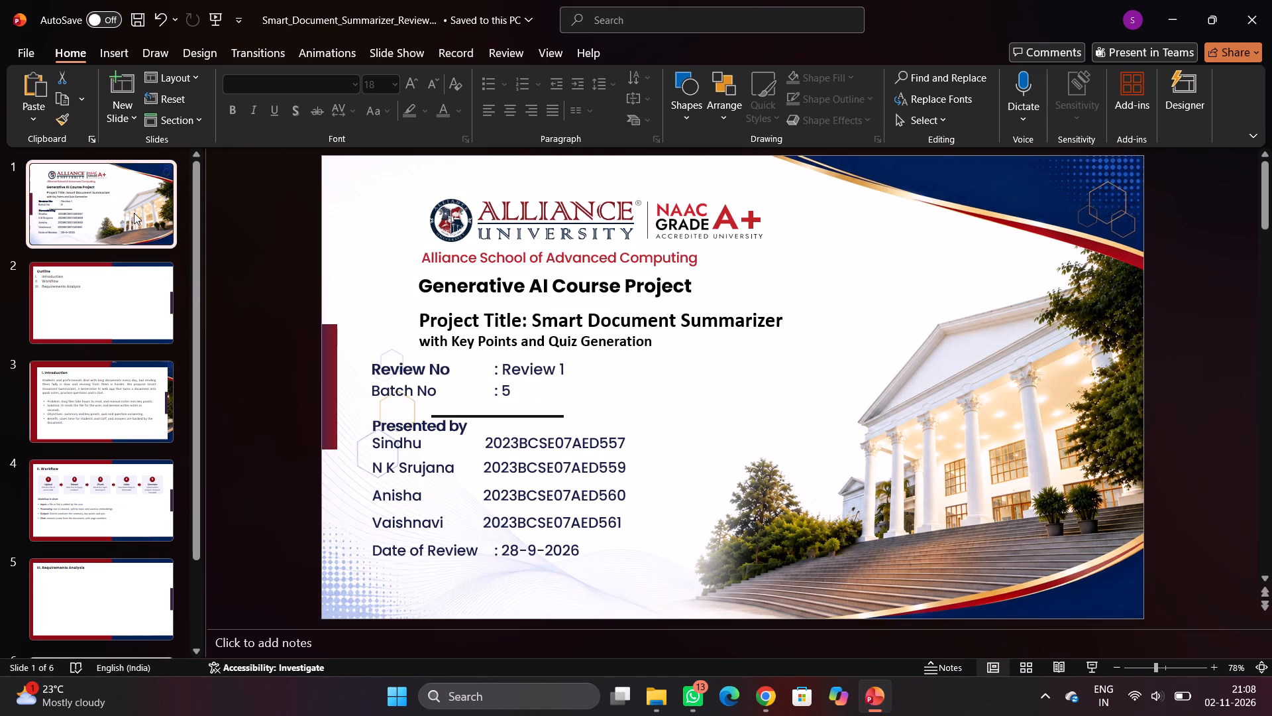
{"action": "left_click", "coordinate": [129, 280]}
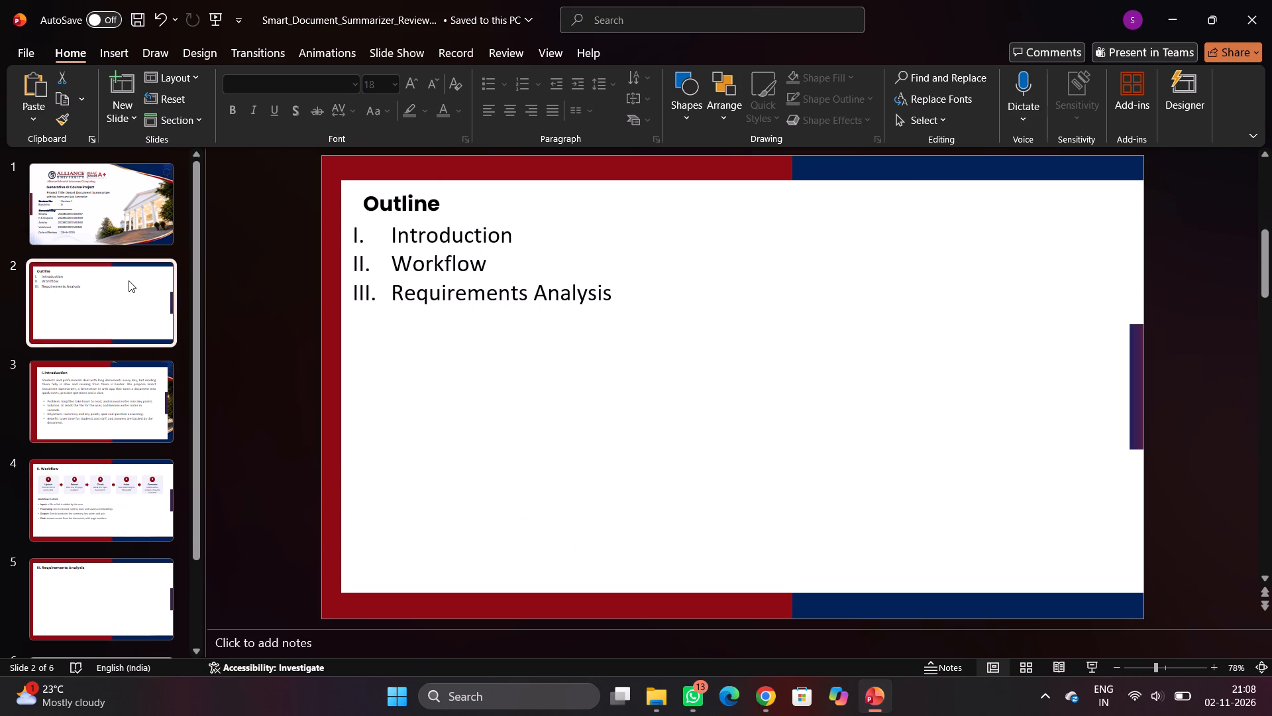
{"action": "left_click", "coordinate": [121, 379]}
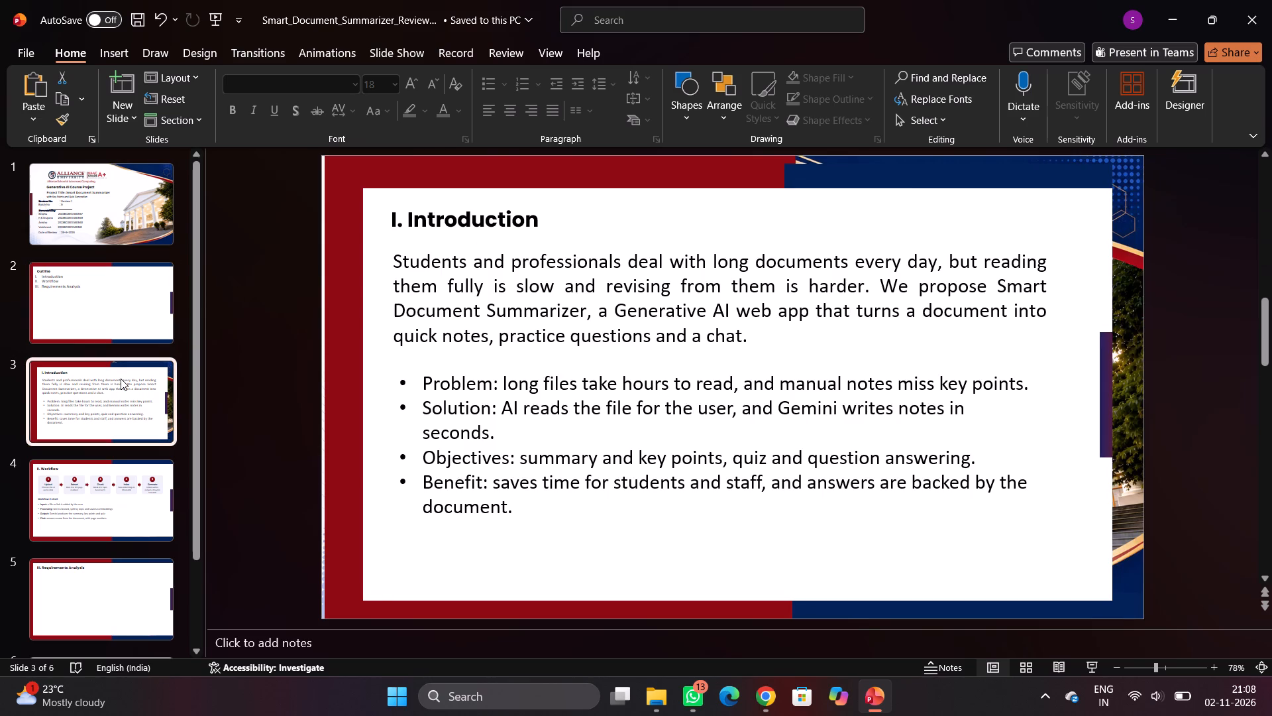
{"action": "left_click", "coordinate": [103, 507]}
{"action": "left_click", "coordinate": [119, 599]}
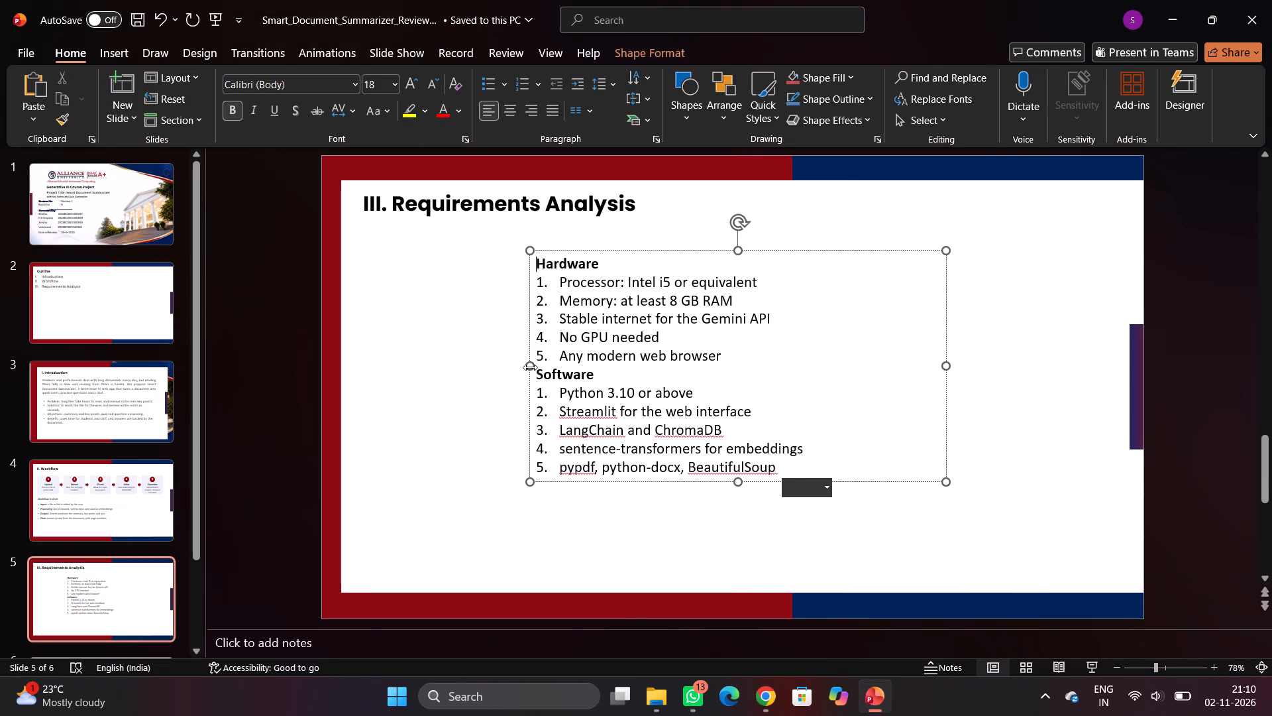
{"action": "left_click_drag", "start_coordinate": [530, 367], "coordinate": [388, 354]}
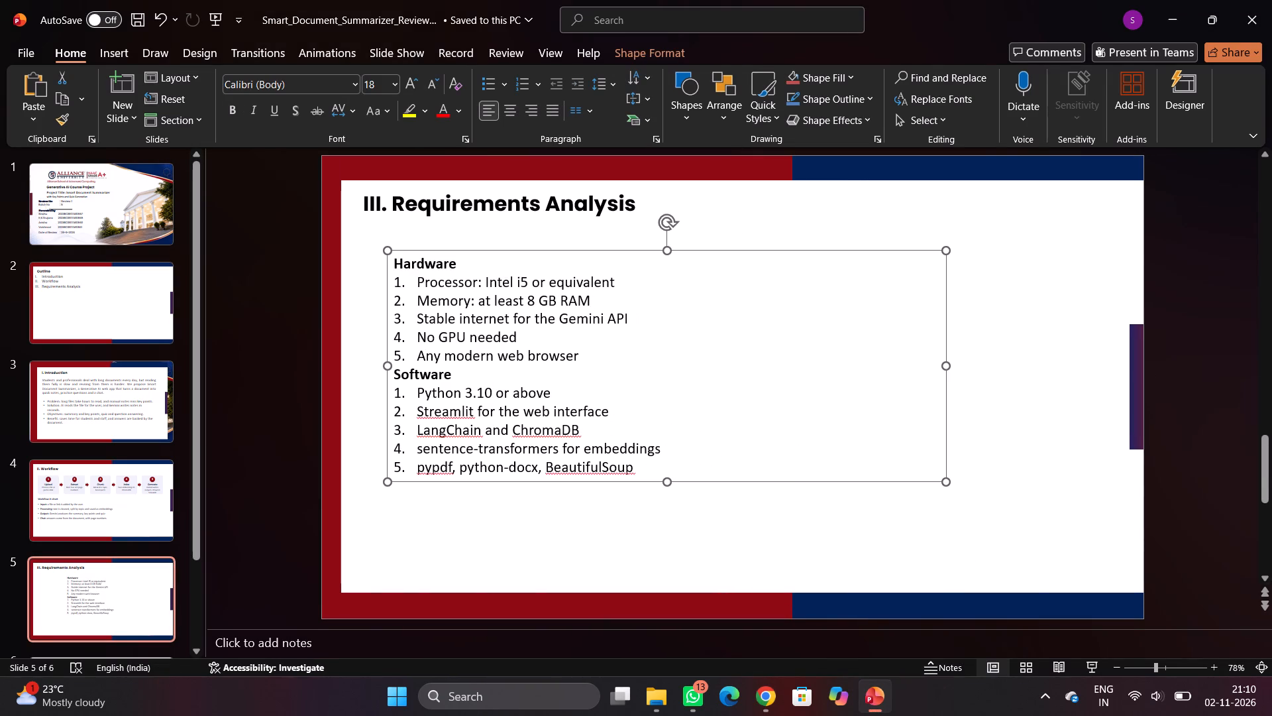
{"action": "left_click", "coordinate": [667, 481]}
{"action": "left_click_drag", "start_coordinate": [667, 481], "coordinate": [679, 554]}
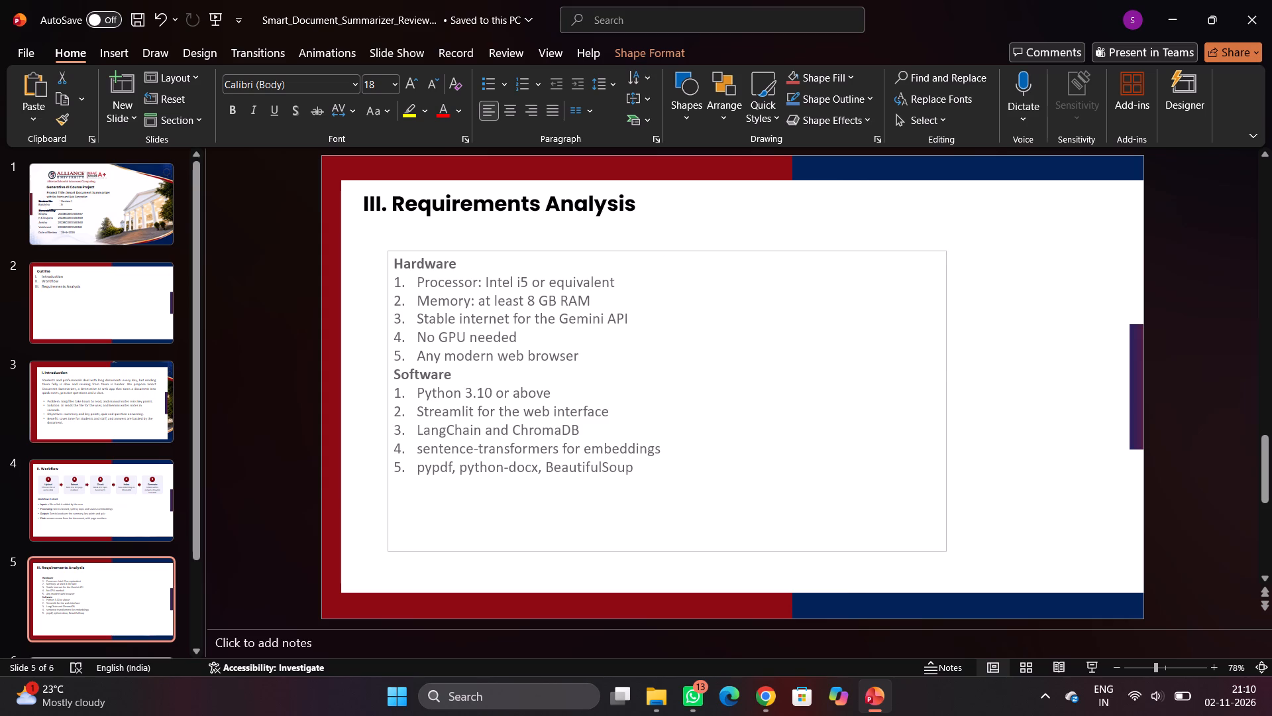
Insert an empty line between the last Hardware point and the Software heading.
{"action": "left_click", "coordinate": [587, 362]}
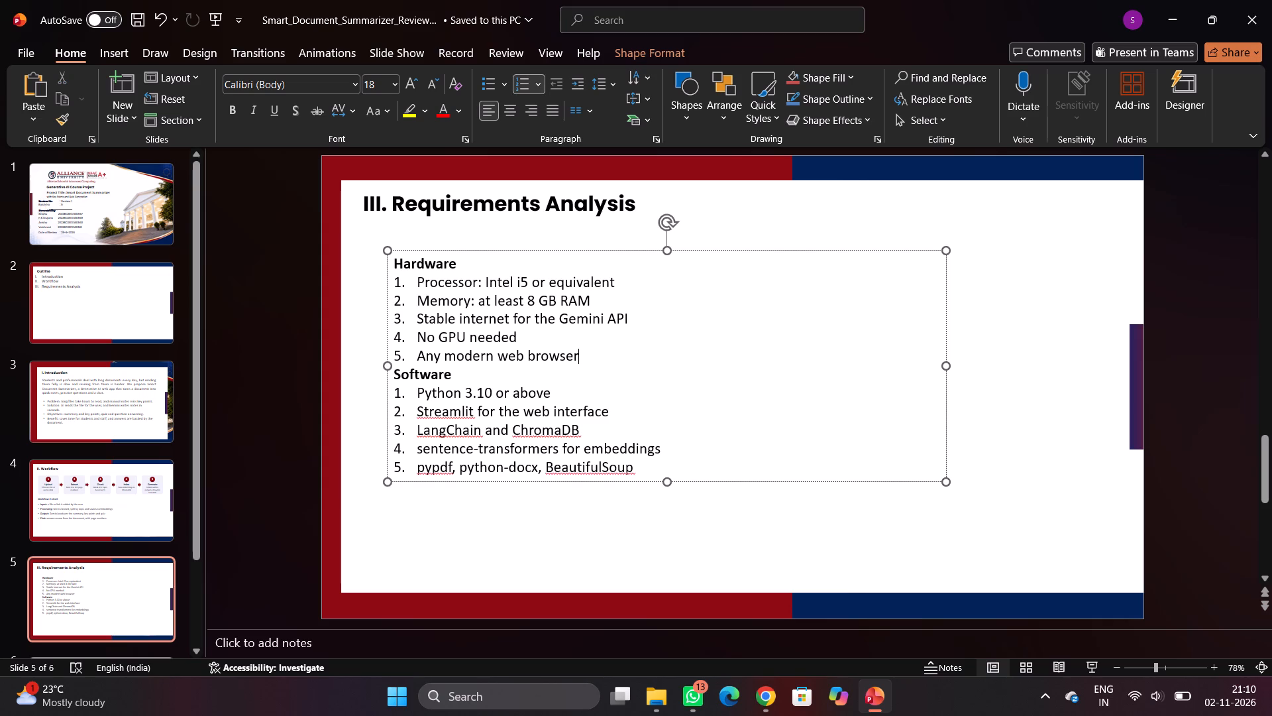
{"action": "key", "text": "Return"}
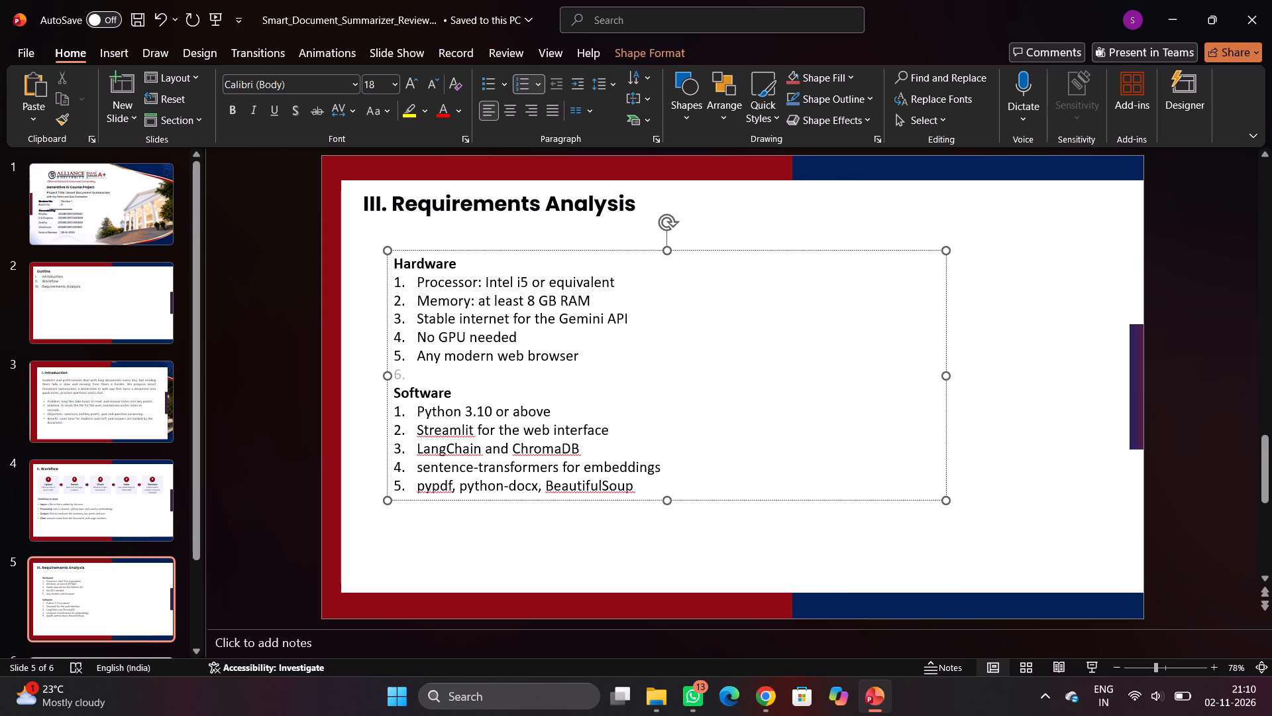
Delete ", BeautifulSoup" from the end of the fifth Software point on the Requirements Analysis slide.
{"action": "left_click", "coordinate": [636, 485]}
{"action": "key", "text": "BackSpace"}
{"action": "key", "text": "BackSpace"}
{"action": "key", "text": "BackSpace"}
{"action": "key", "text": "BackSpace"}
{"action": "key", "text": "BackSpace"}
{"action": "key", "text": "BackSpace"}
{"action": "key", "text": "BackSpace"}
{"action": "key", "text": "BackSpace"}
{"action": "key", "text": "BackSpace"}
{"action": "key", "text": "BackSpace"}
{"action": "key", "text": "BackSpace"}
{"action": "key", "text": "BackSpace"}
{"action": "key", "text": "BackSpace"}
{"action": "key", "text": "BackSpace"}
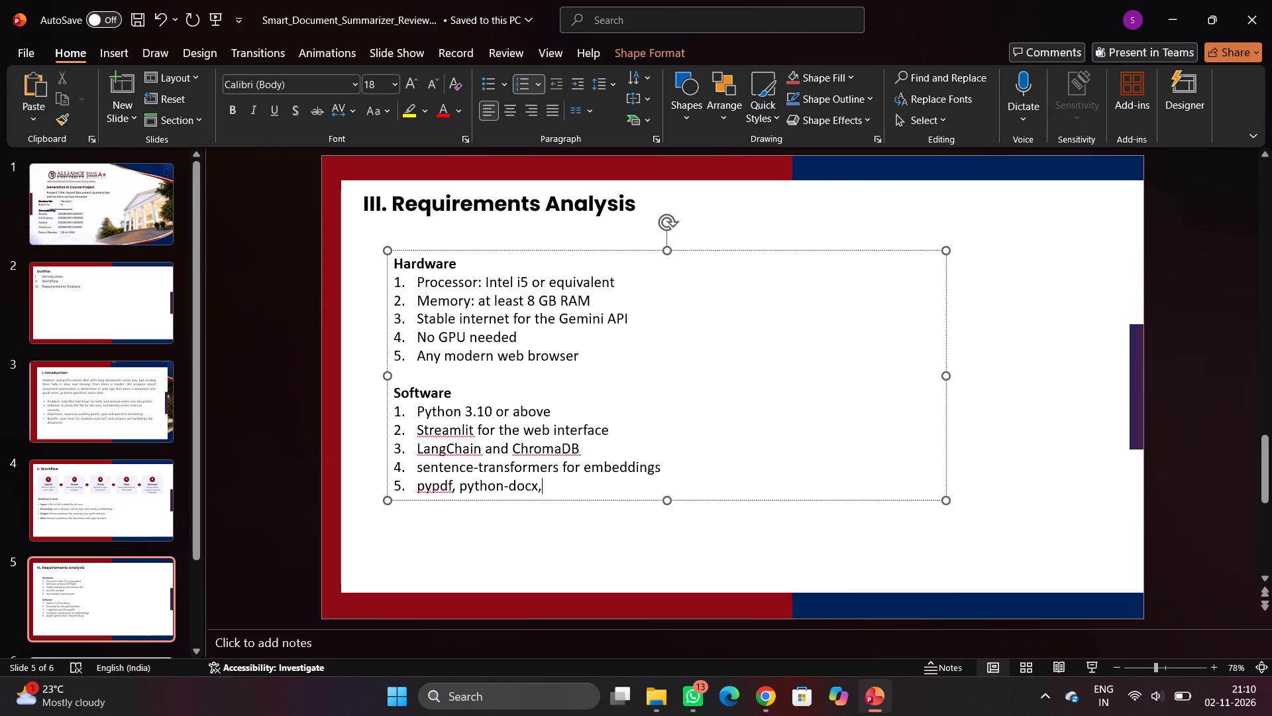
{"action": "key", "text": "BackSpace"}
Delete "3.10 or above" from the first Software point, keeping only "Python".
{"action": "left_click", "coordinate": [551, 412]}
{"action": "key", "text": "BackSpace"}
{"action": "key", "text": "BackSpace"}
{"action": "key", "text": "BackSpace"}
{"action": "key", "text": "BackSpace"}
{"action": "key", "text": "BackSpace"}
{"action": "key", "text": "BackSpace"}
{"action": "key", "text": "BackSpace"}
{"action": "key", "text": "BackSpace"}
{"action": "key", "text": "BackSpace"}
{"action": "key", "text": "BackSpace"}
{"action": "key", "text": "BackSpace"}
{"action": "key", "text": "BackSpace"}
{"action": "key", "text": "BackSpace"}
Enlarge all the Hardware and Software text to 24 pt and move its text box slightly up toward the slide title.
{"action": "left_click_drag", "start_coordinate": [541, 491], "coordinate": [390, 270]}
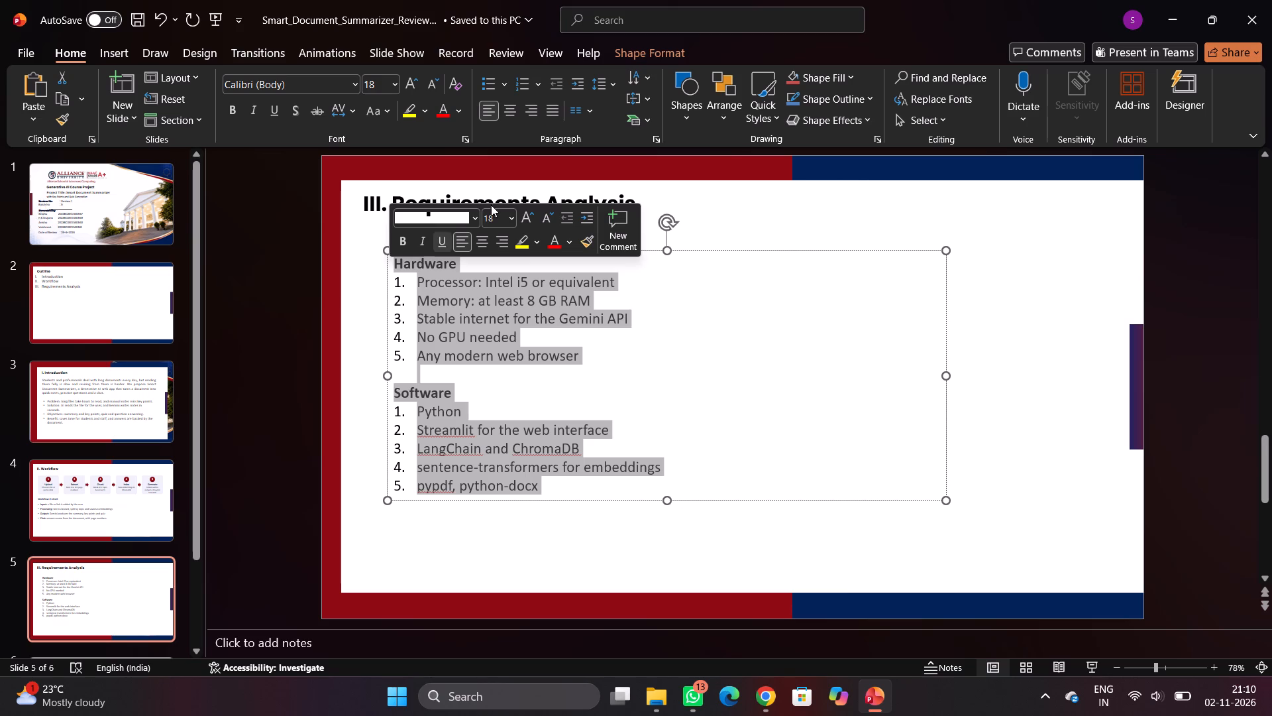
{"action": "left_click", "coordinate": [511, 215]}
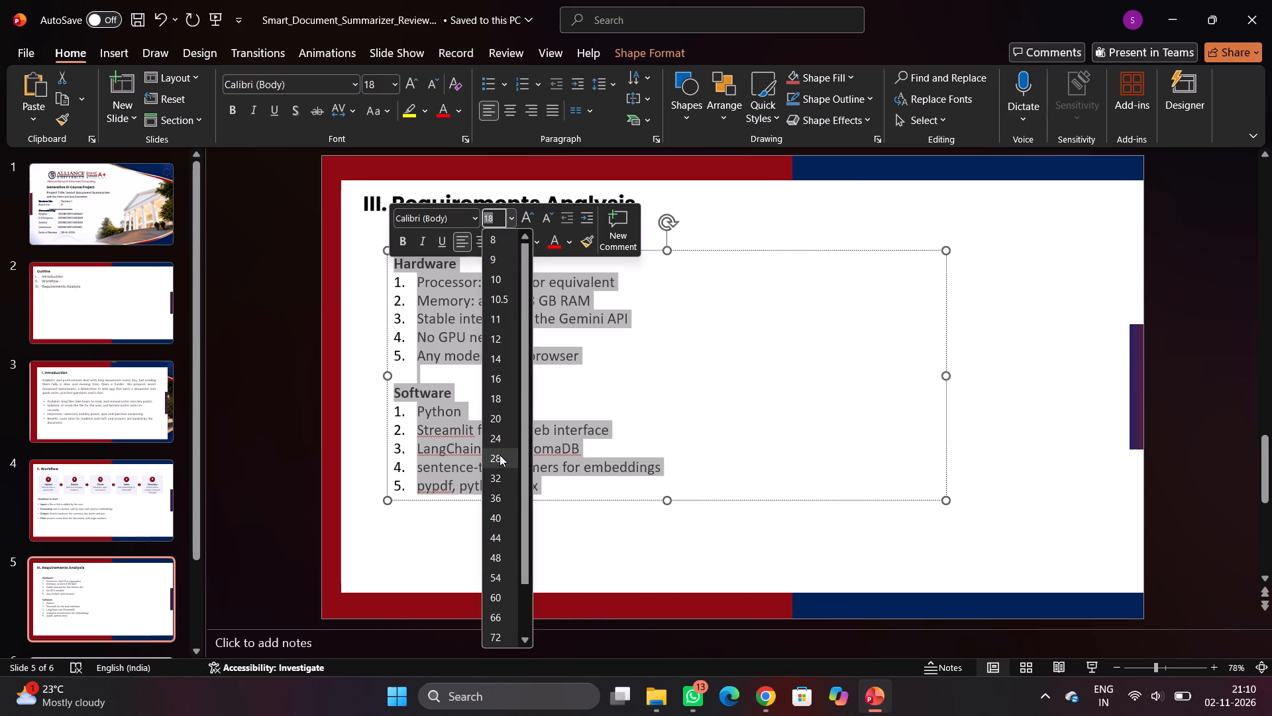
{"action": "left_click", "coordinate": [497, 442]}
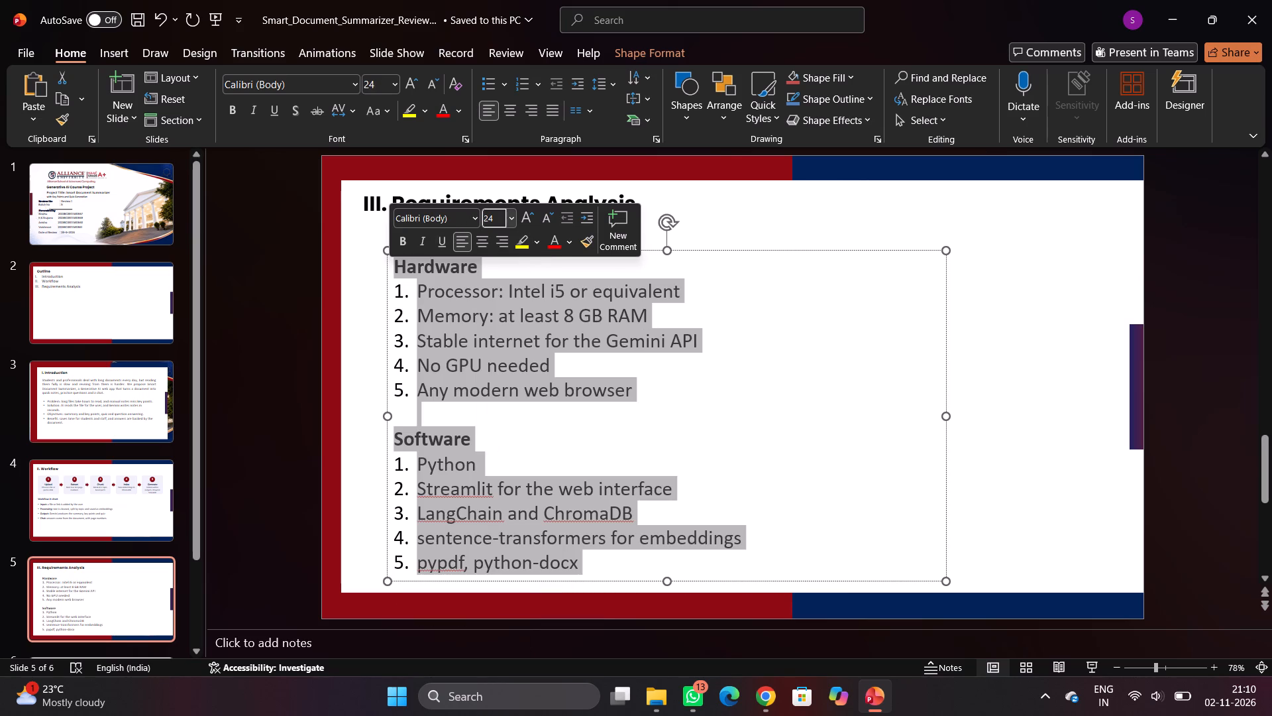
{"action": "left_click", "coordinate": [812, 365]}
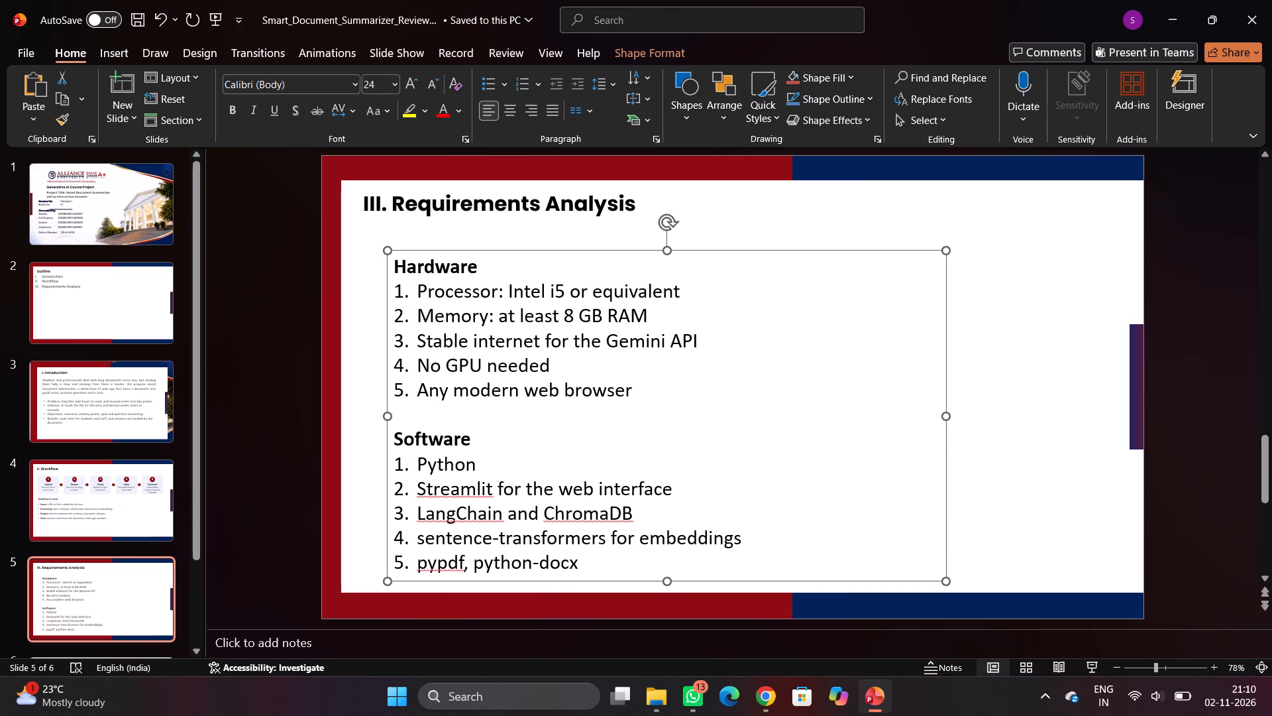
{"action": "left_click_drag", "start_coordinate": [774, 282], "coordinate": [774, 261]}
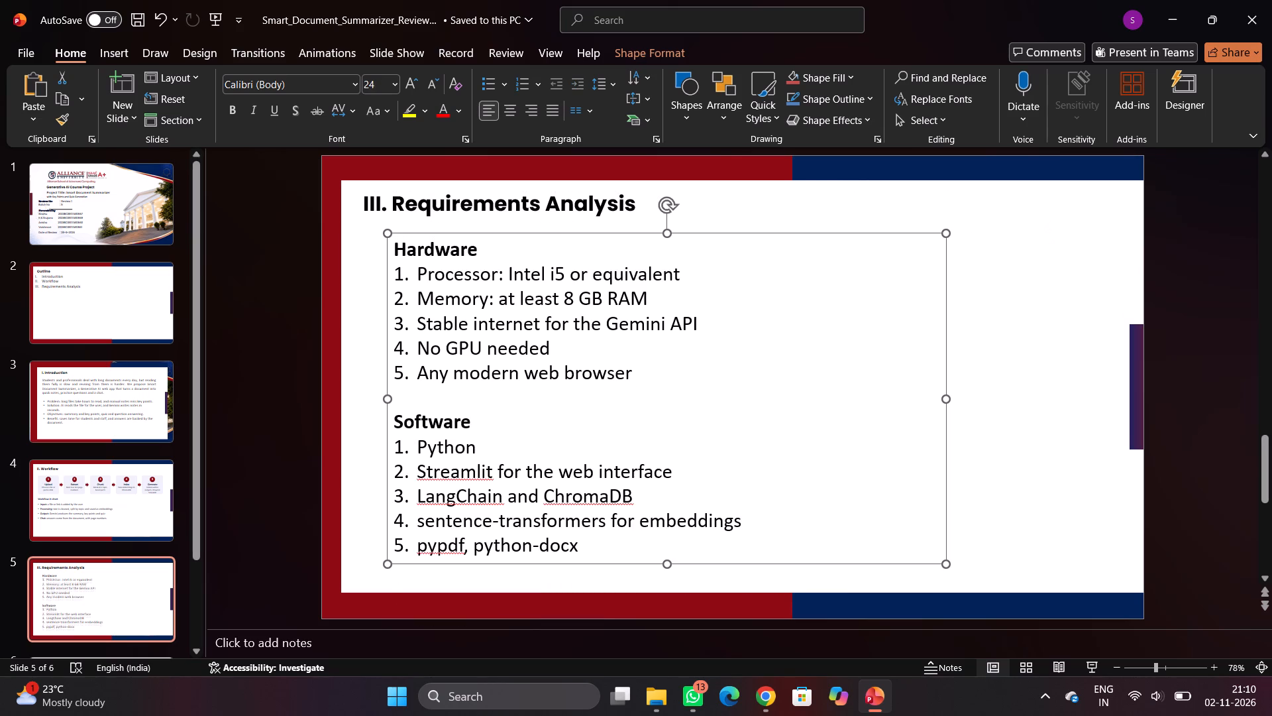
{"action": "left_click", "coordinate": [1025, 304]}
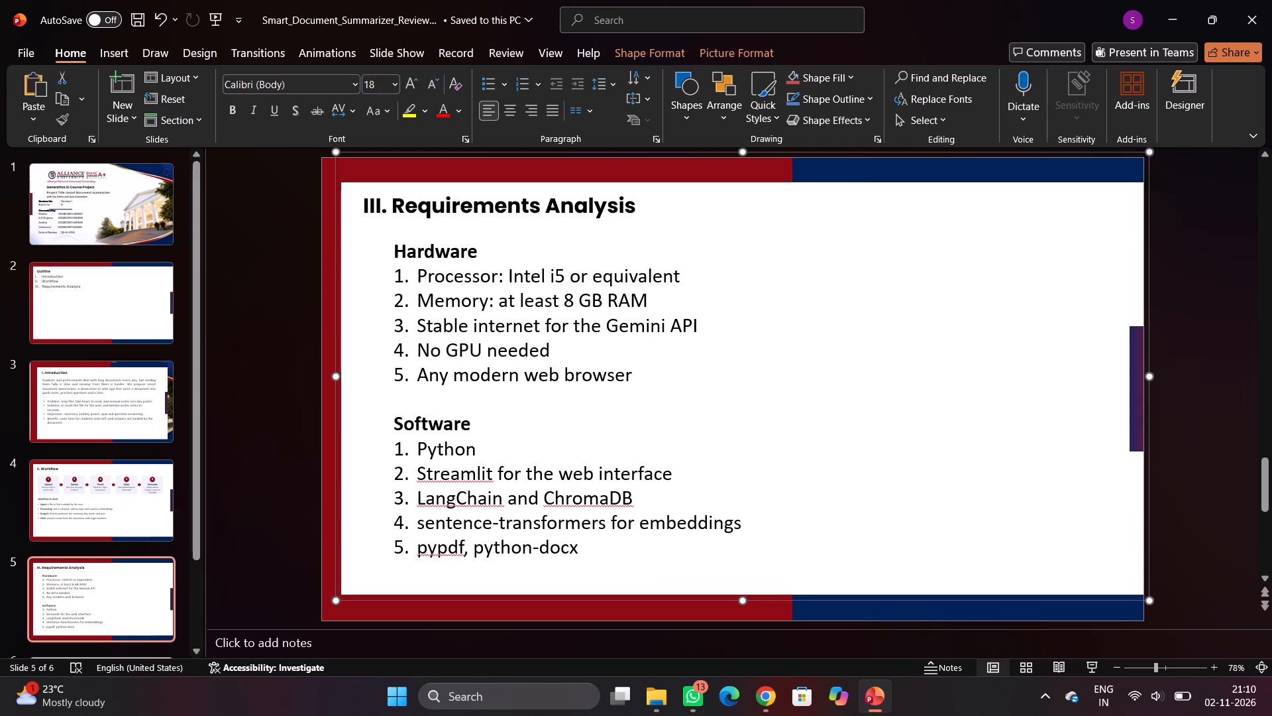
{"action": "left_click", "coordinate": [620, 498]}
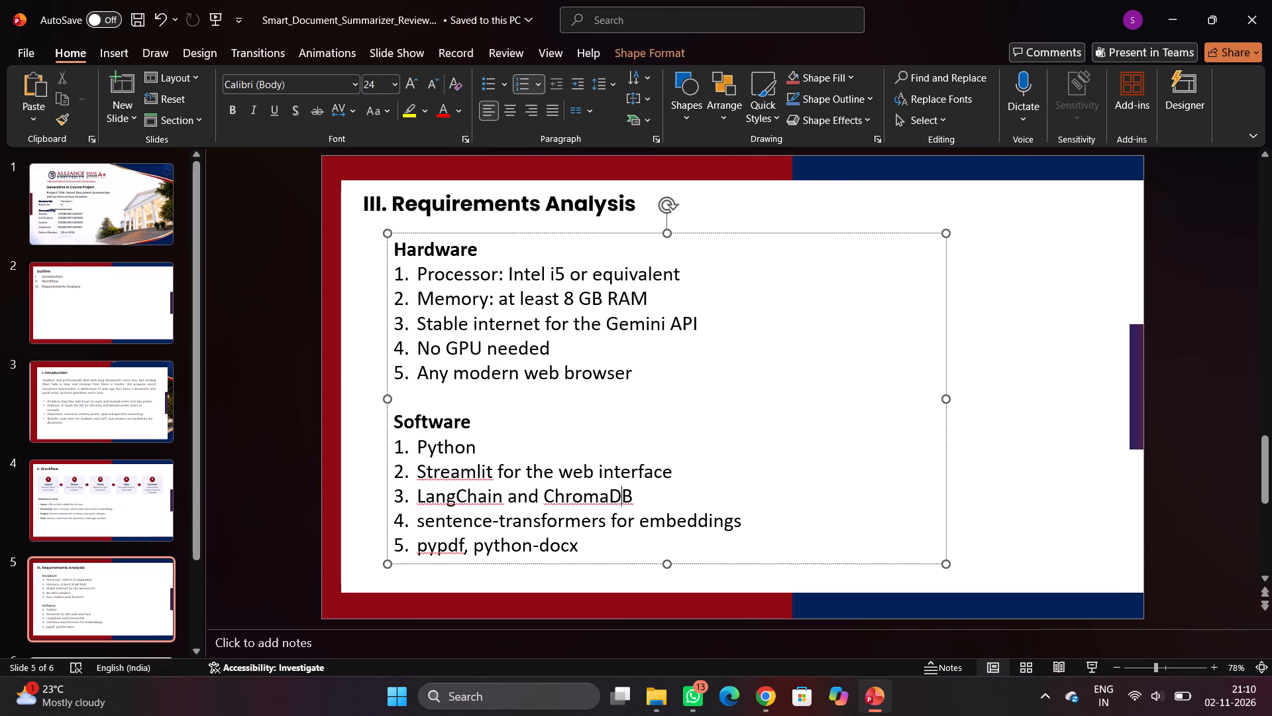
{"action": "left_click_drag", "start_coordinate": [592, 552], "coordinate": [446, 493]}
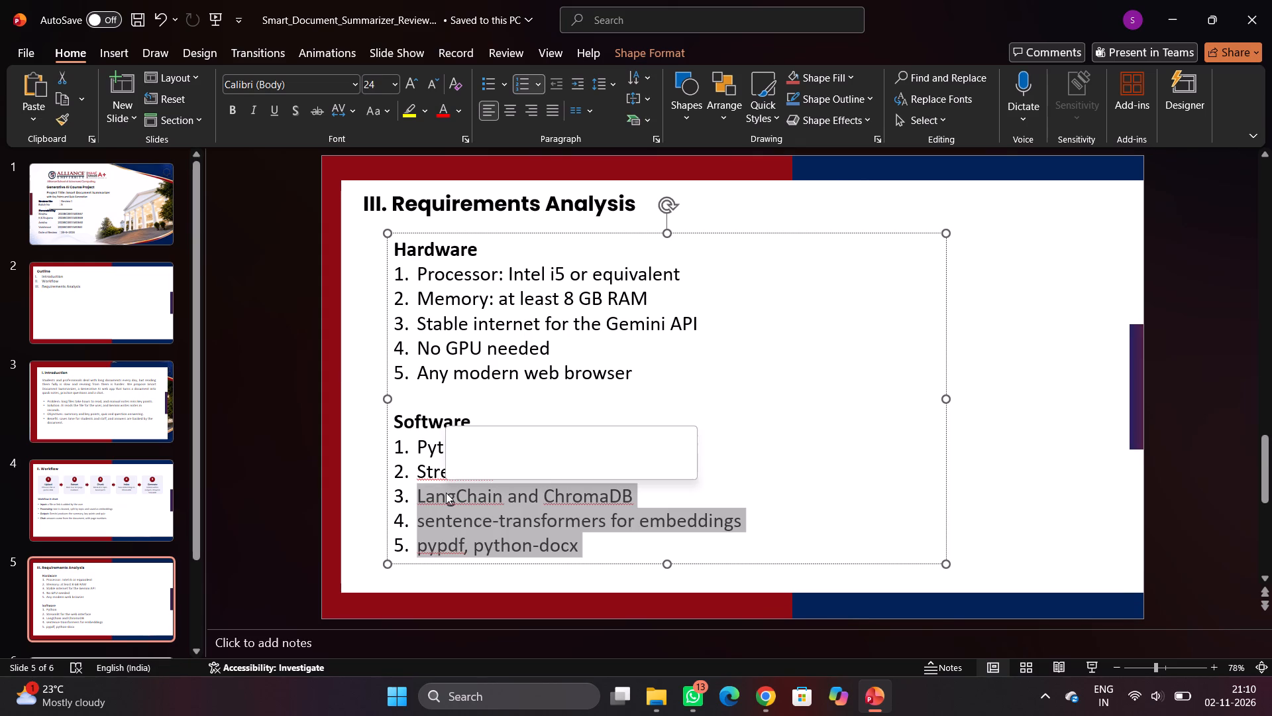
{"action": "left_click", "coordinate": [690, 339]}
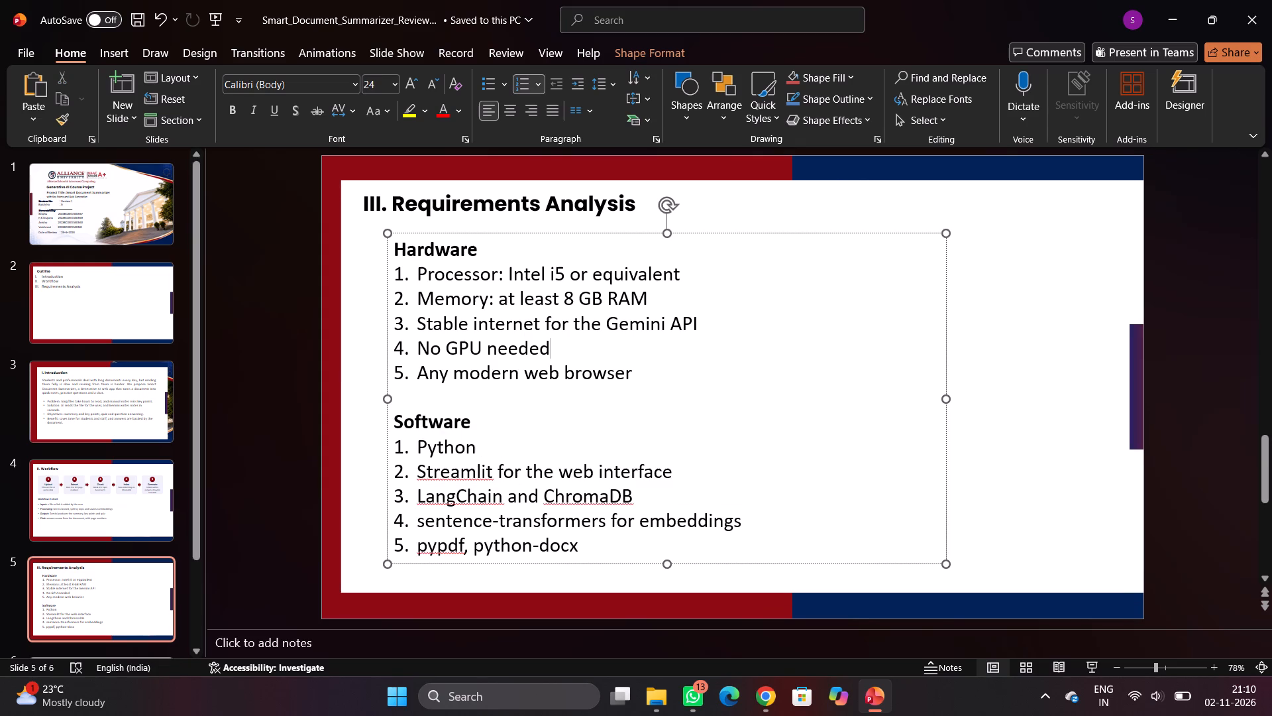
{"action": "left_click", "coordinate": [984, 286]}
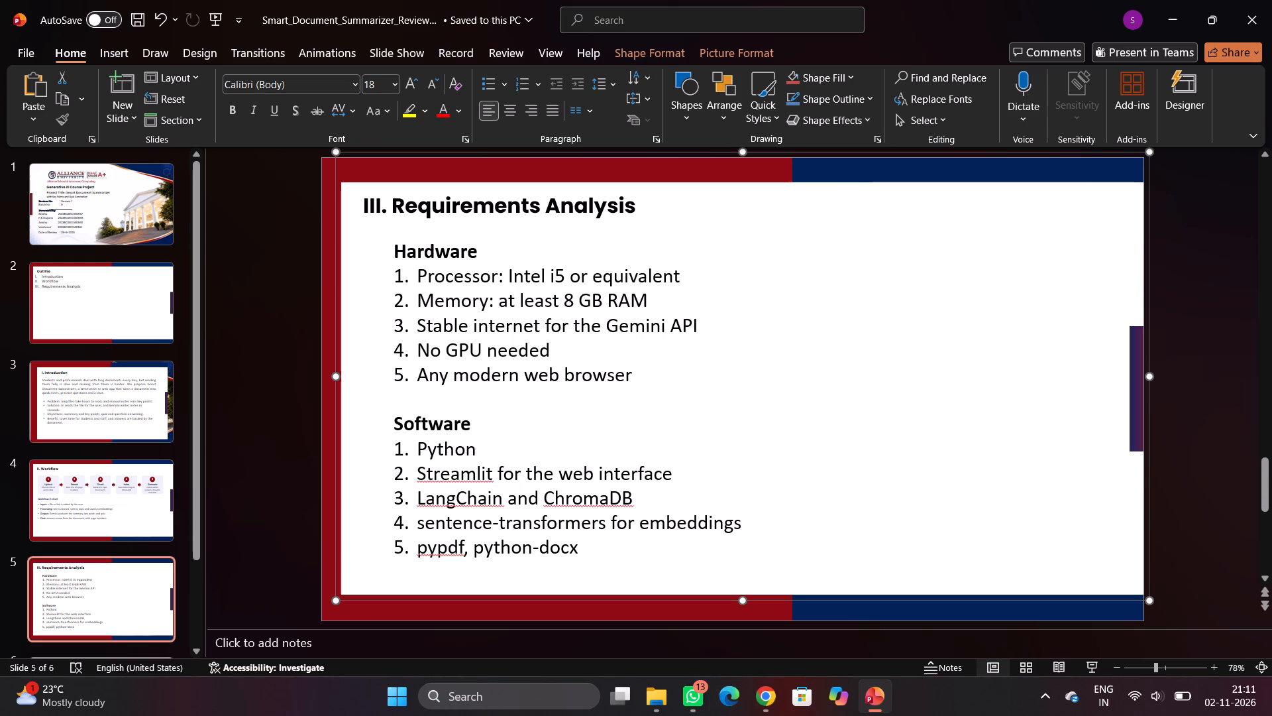
Add the word "language" after "Python" in the first Software point.
{"action": "left_click", "coordinate": [492, 453]}
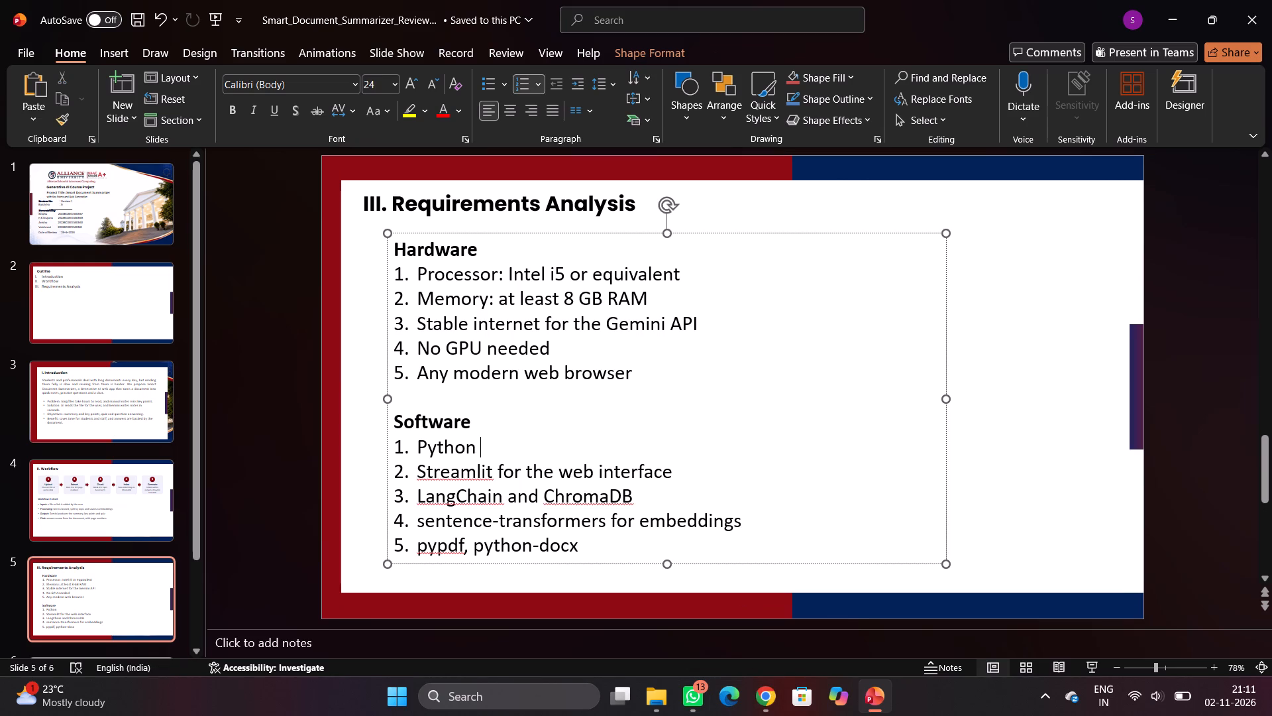
{"action": "type", "text": "language"}
Compare the Introduction and Workflow slides, and set the four bullets under "Workflow in short" to 24 pt.
{"action": "left_click", "coordinate": [103, 501]}
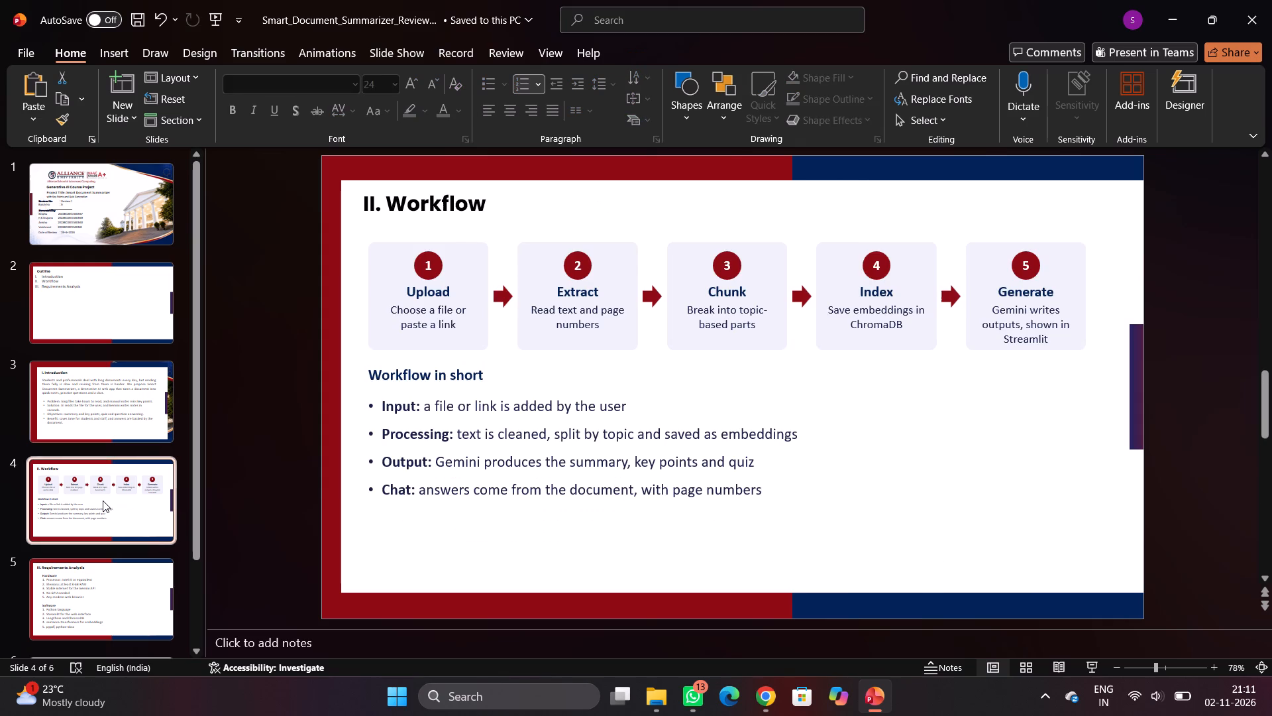
{"action": "left_click", "coordinate": [104, 394]}
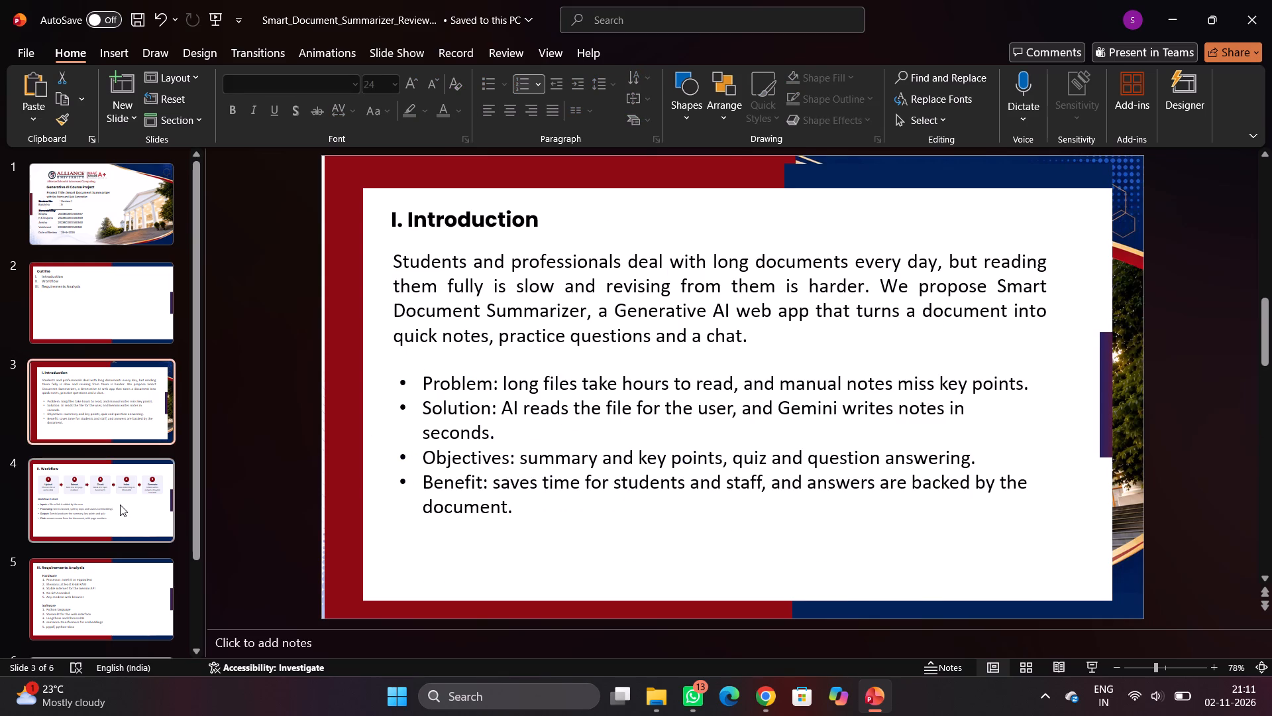
{"action": "left_click", "coordinate": [136, 447]}
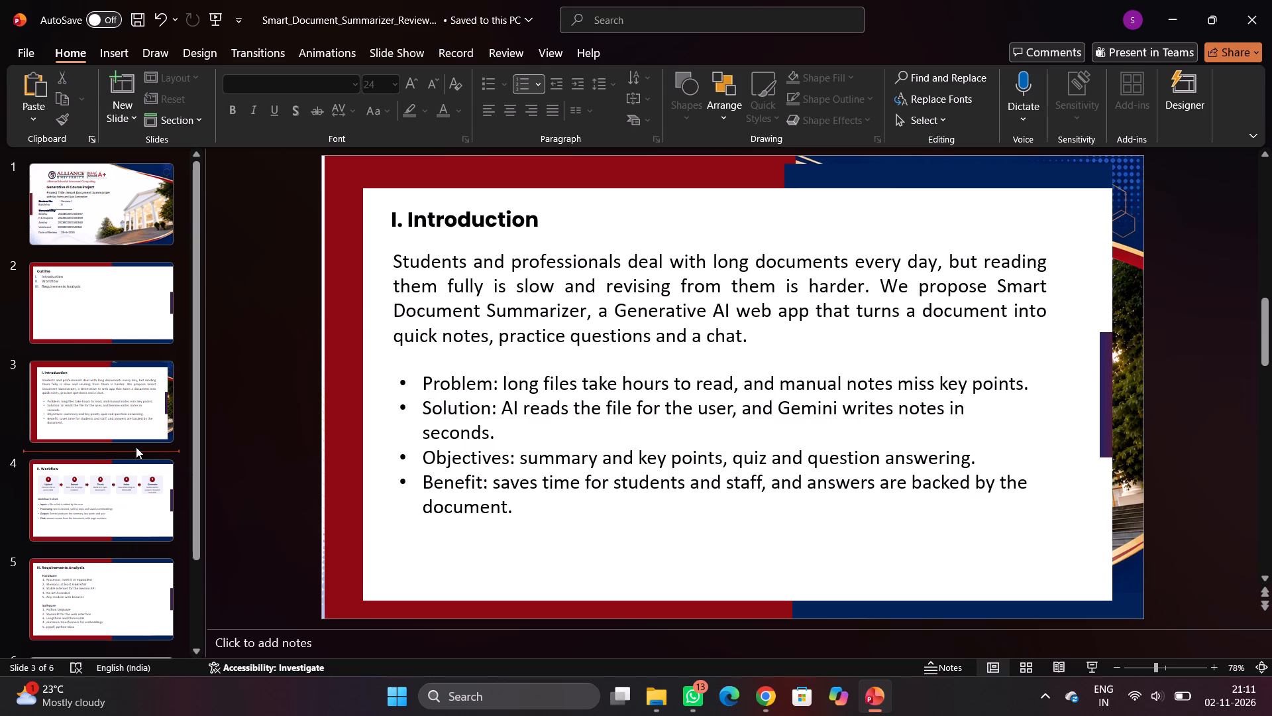
{"action": "left_click", "coordinate": [136, 486]}
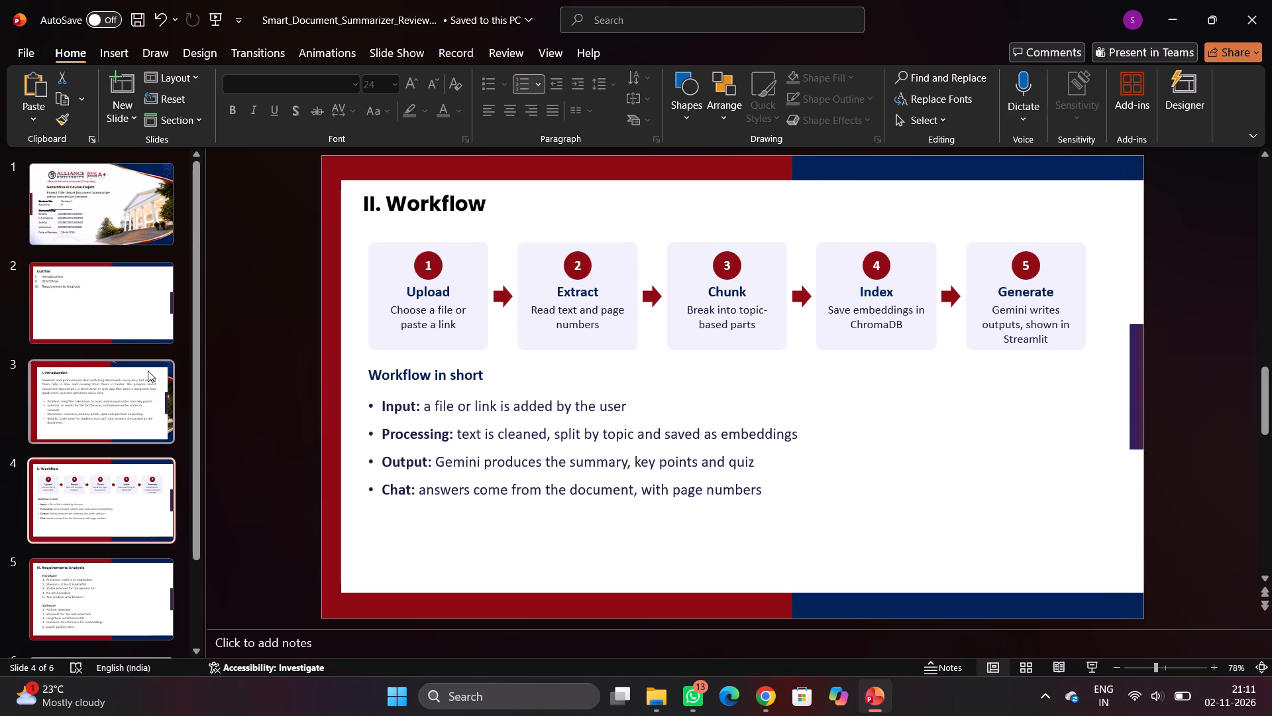
{"action": "left_click", "coordinate": [148, 371]}
{"action": "left_click", "coordinate": [152, 495]}
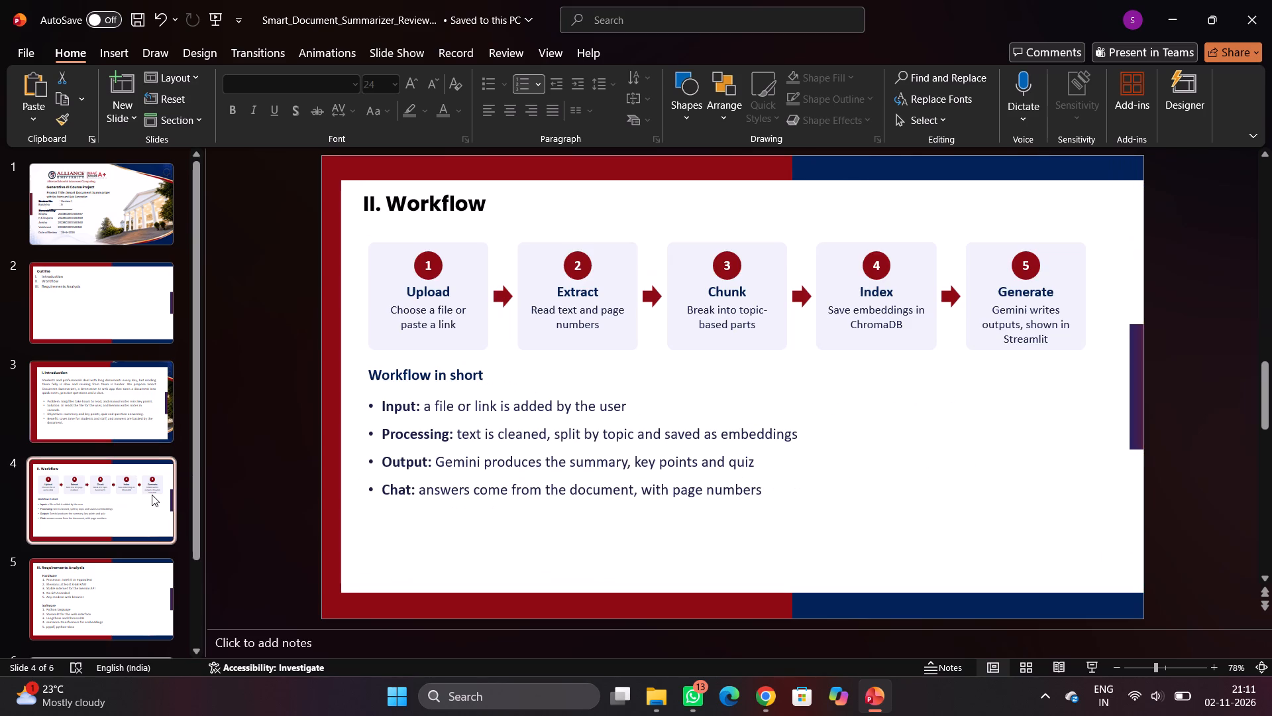
{"action": "left_click", "coordinate": [535, 416]}
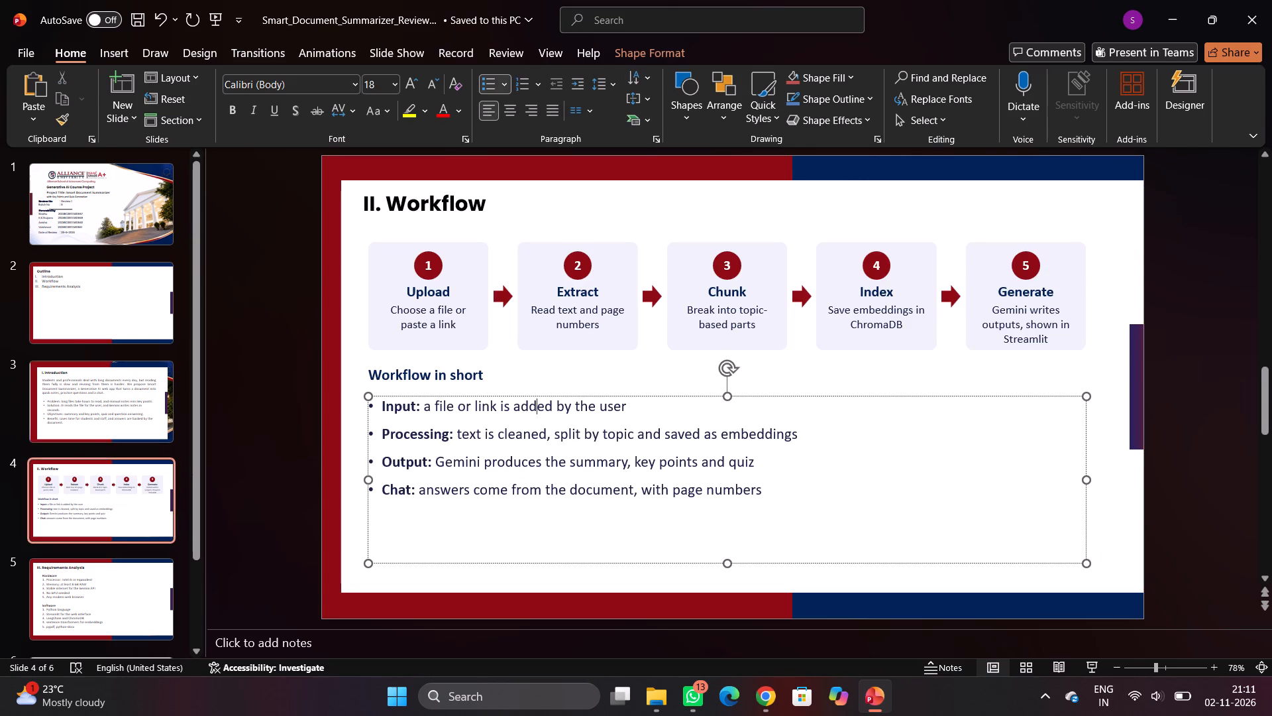
{"action": "left_click_drag", "start_coordinate": [776, 489], "coordinate": [384, 404]}
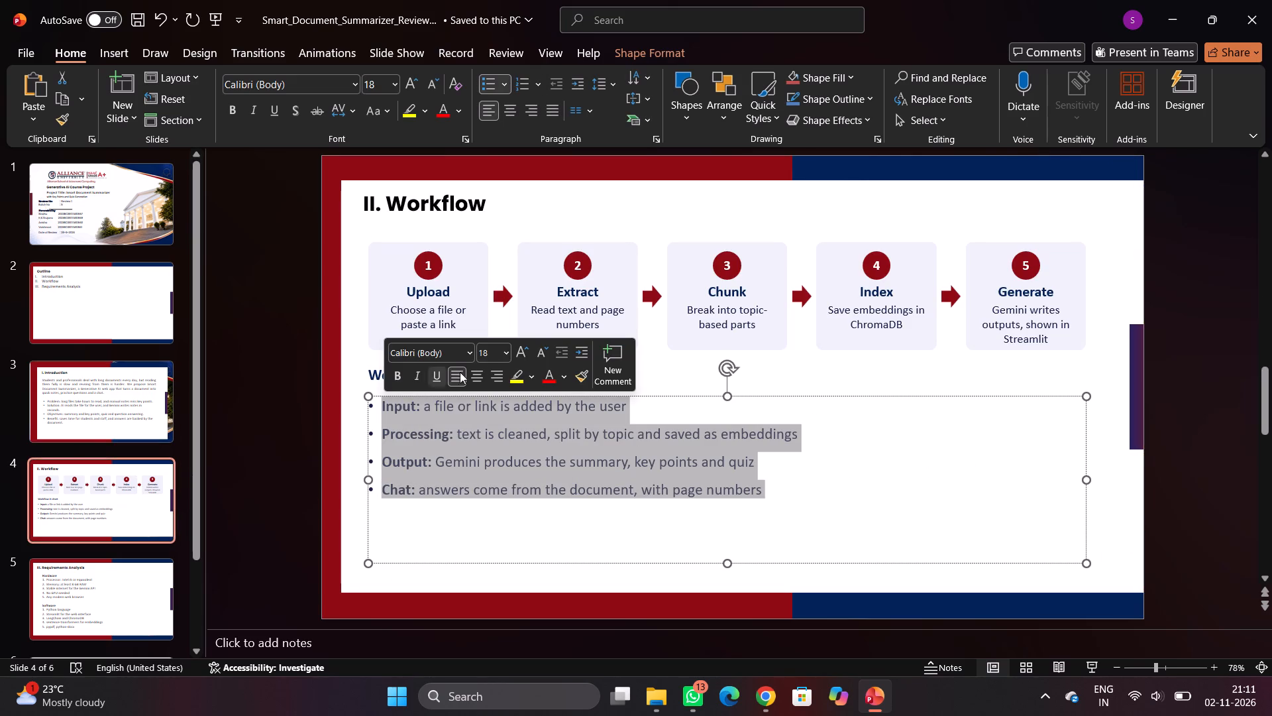
{"action": "left_click", "coordinate": [503, 352]}
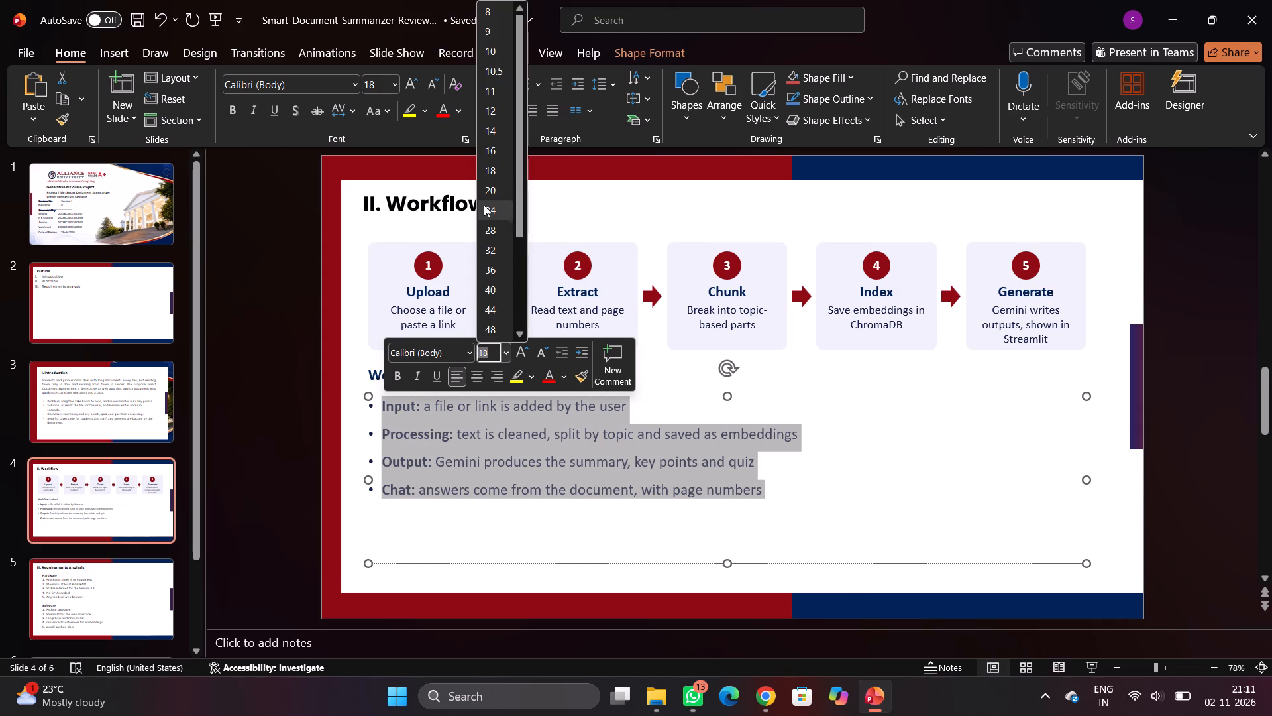
{"action": "left_click", "coordinate": [484, 205]}
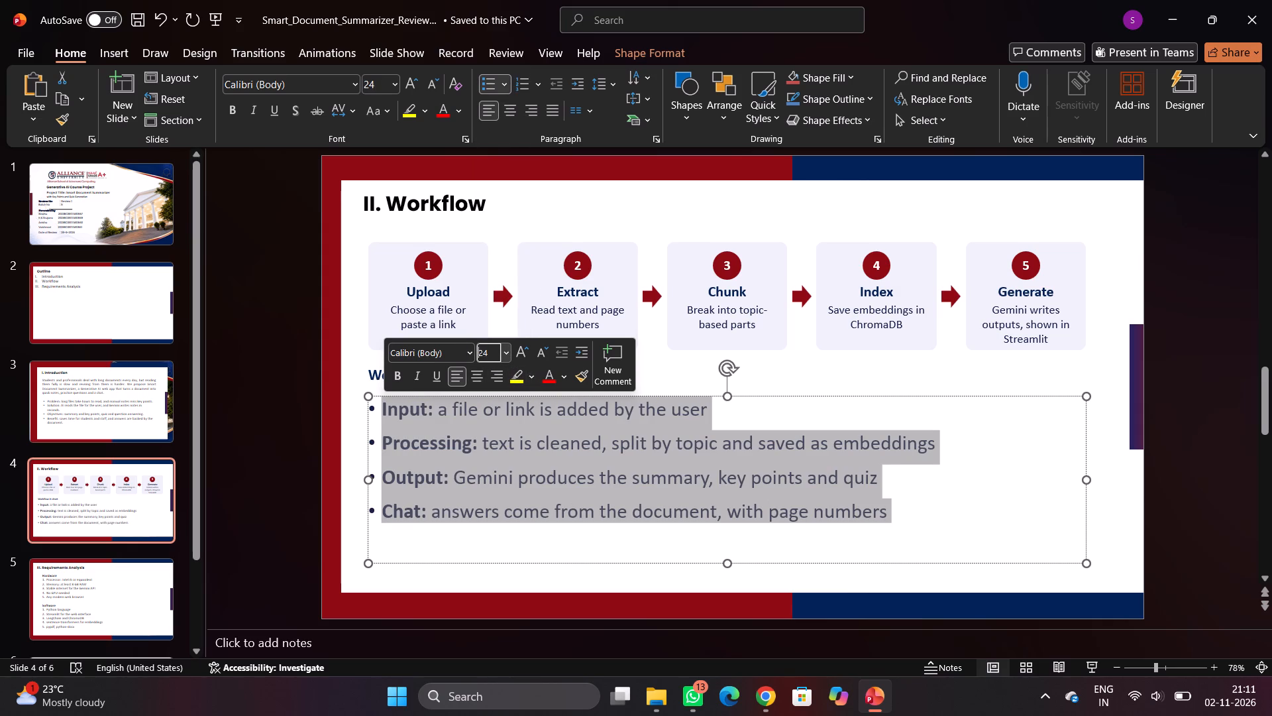
Change the font colour of the four Workflow bullets to the darkest tan theme shade.
{"action": "left_click", "coordinate": [527, 376]}
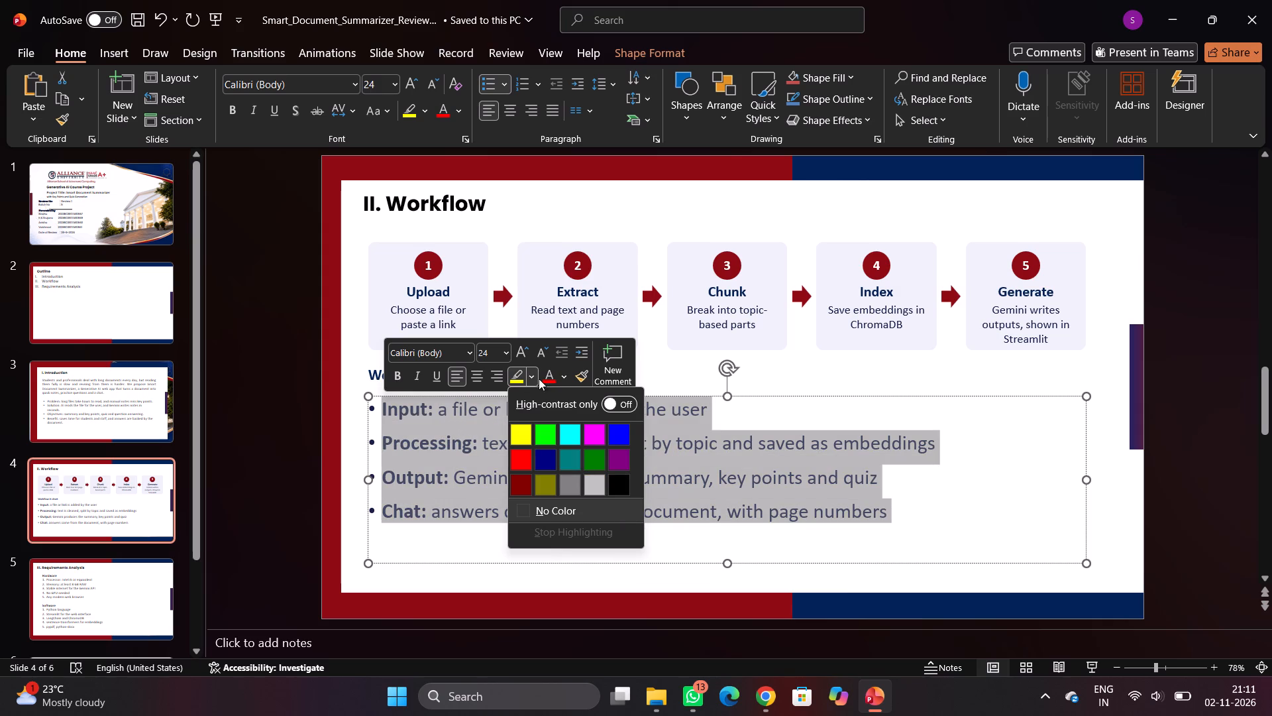
{"action": "left_click", "coordinate": [562, 373]}
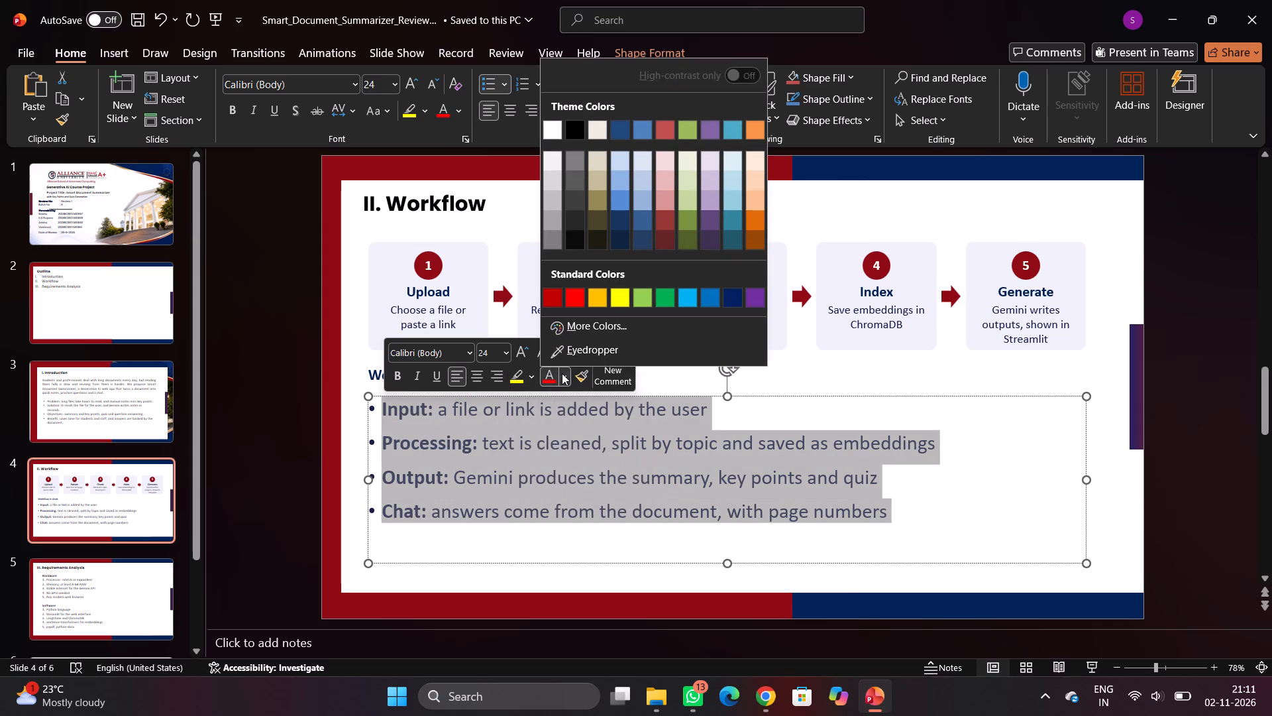
{"action": "left_click", "coordinate": [605, 237]}
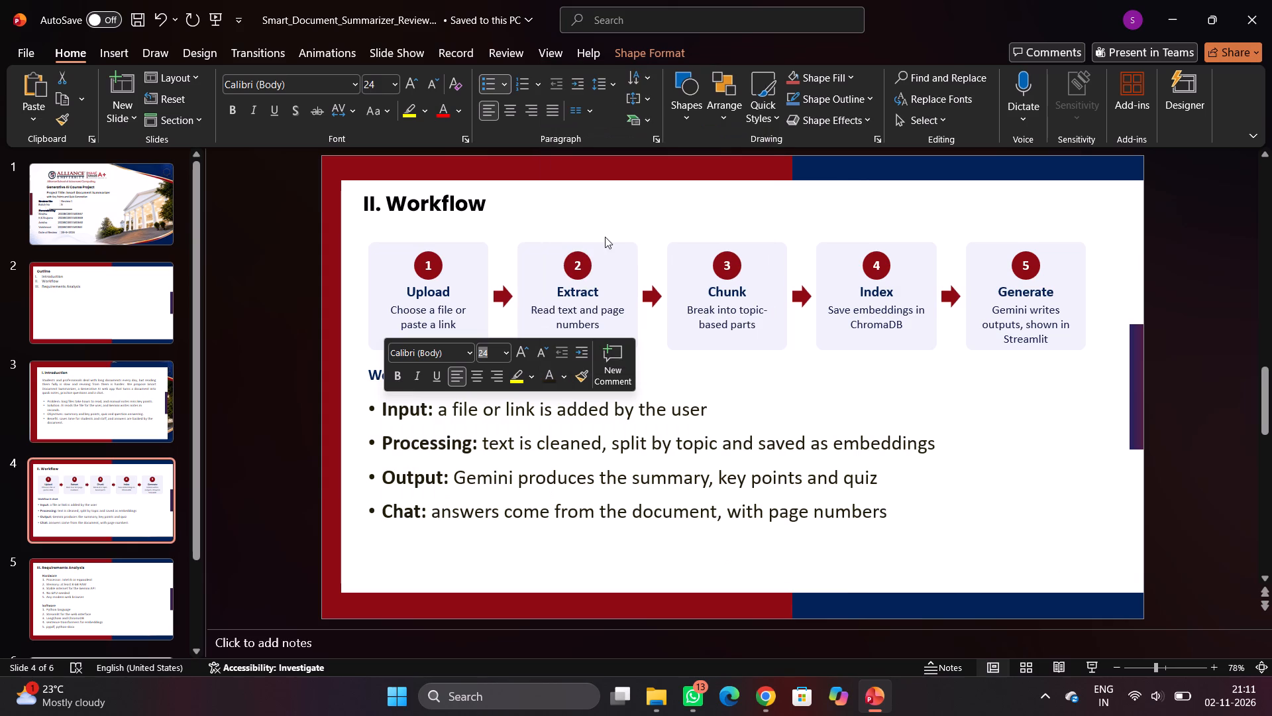
{"action": "left_click", "coordinate": [352, 402]}
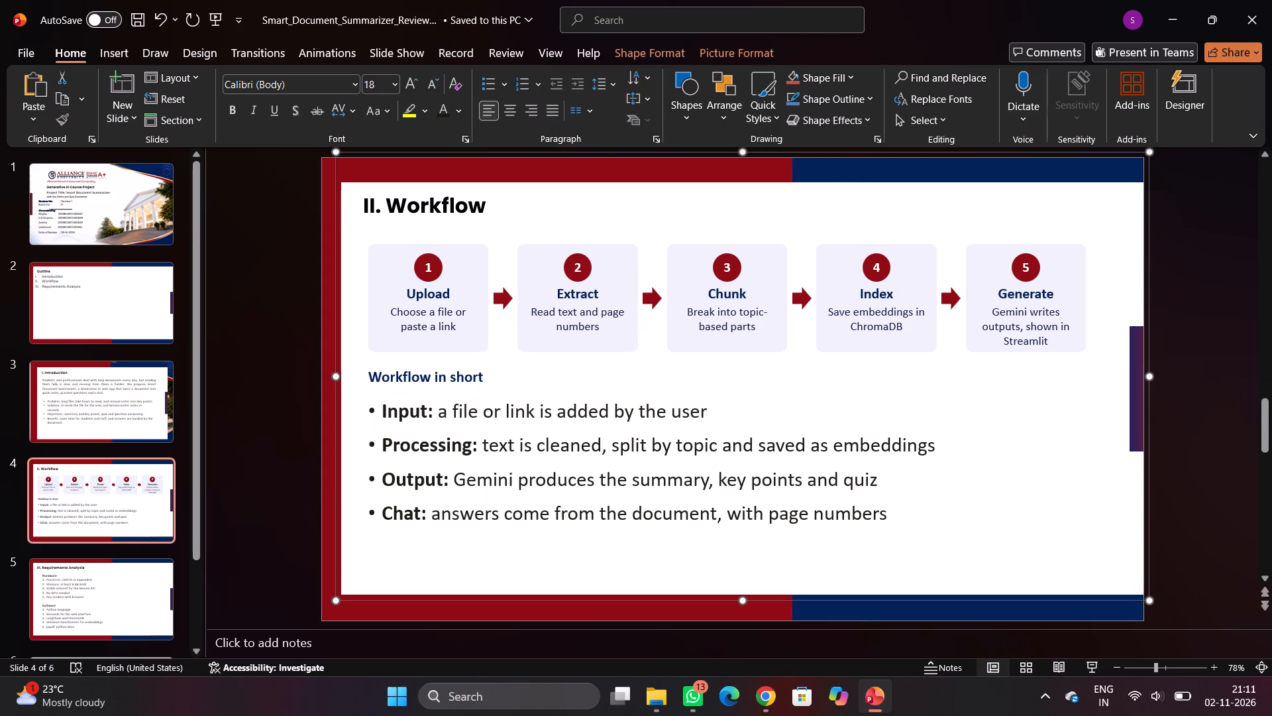
Change the font colour of the "Workflow in short" heading to black.
{"action": "left_click", "coordinate": [441, 379]}
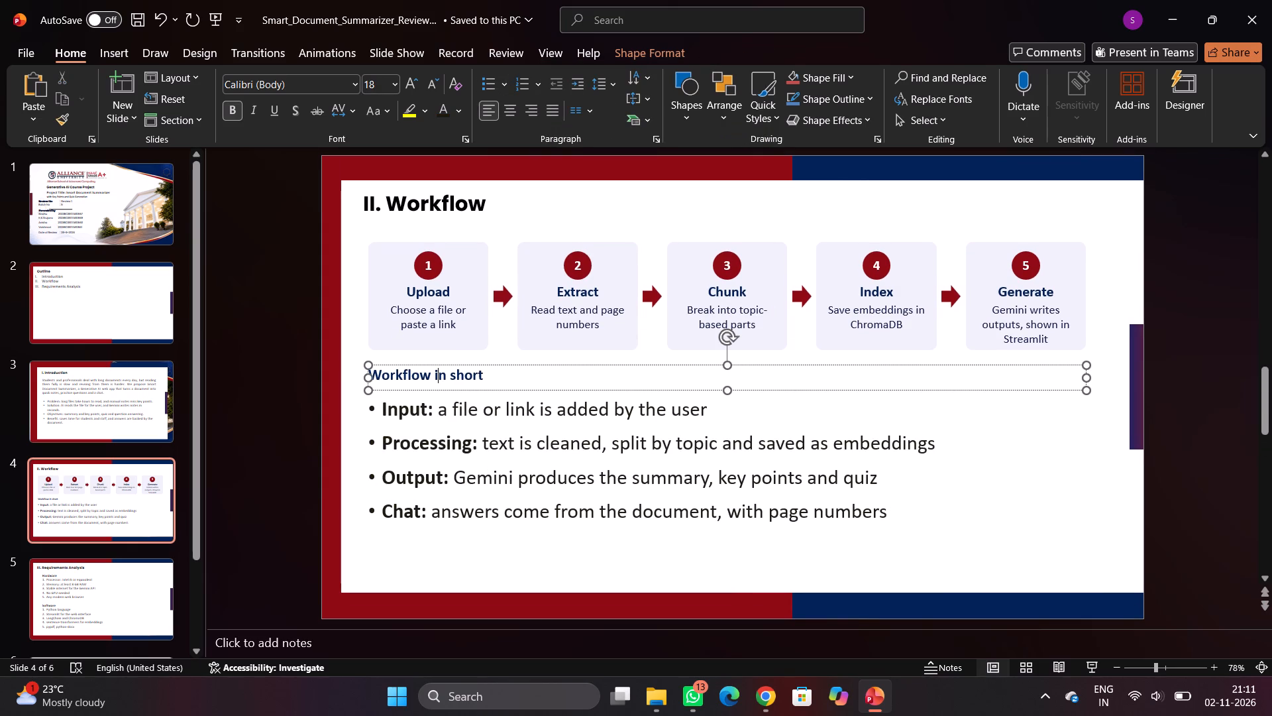
{"action": "left_click_drag", "start_coordinate": [480, 375], "coordinate": [398, 382]}
{"action": "left_click", "coordinate": [575, 356]}
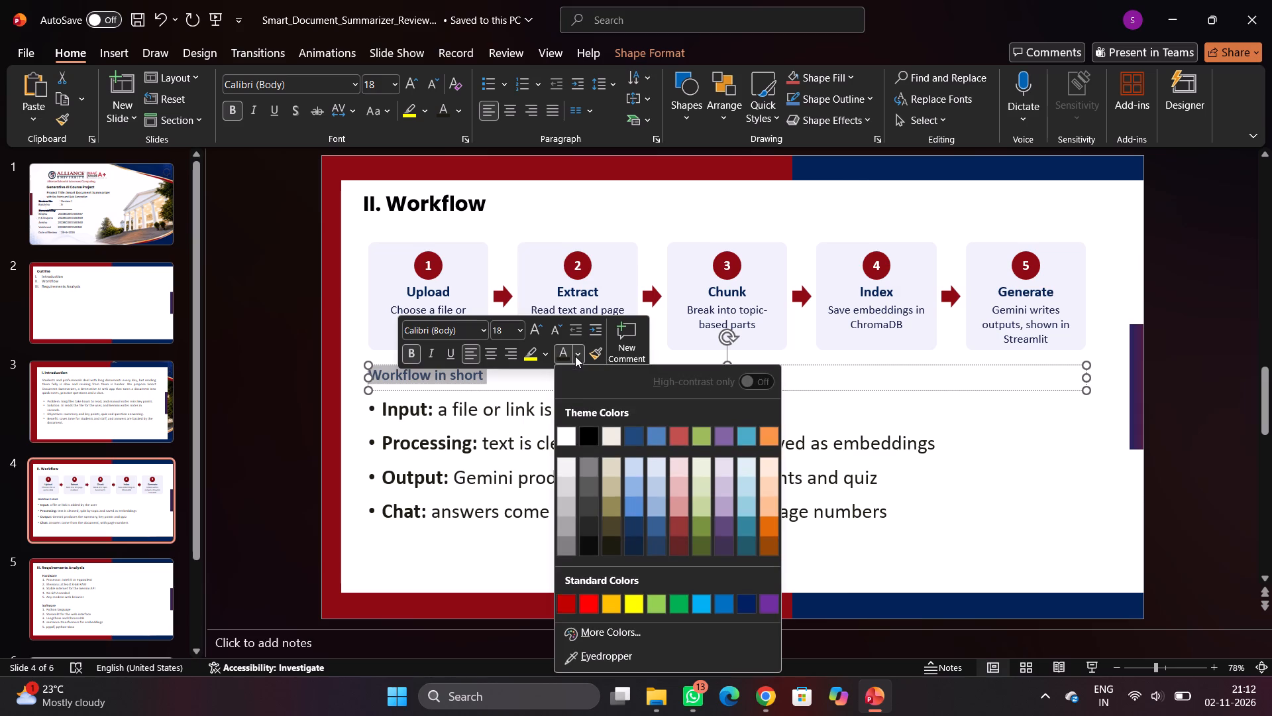
{"action": "left_click", "coordinate": [595, 439]}
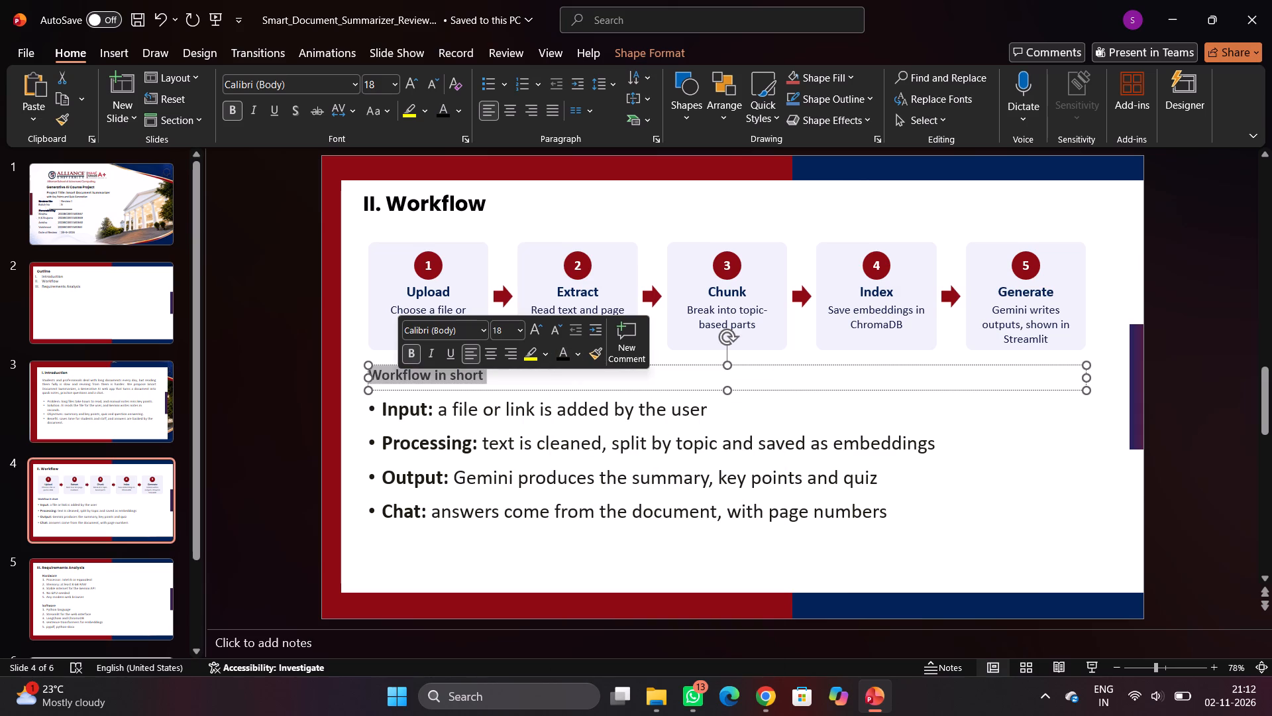
{"action": "left_click", "coordinate": [684, 260]}
{"action": "left_click", "coordinate": [953, 418]}
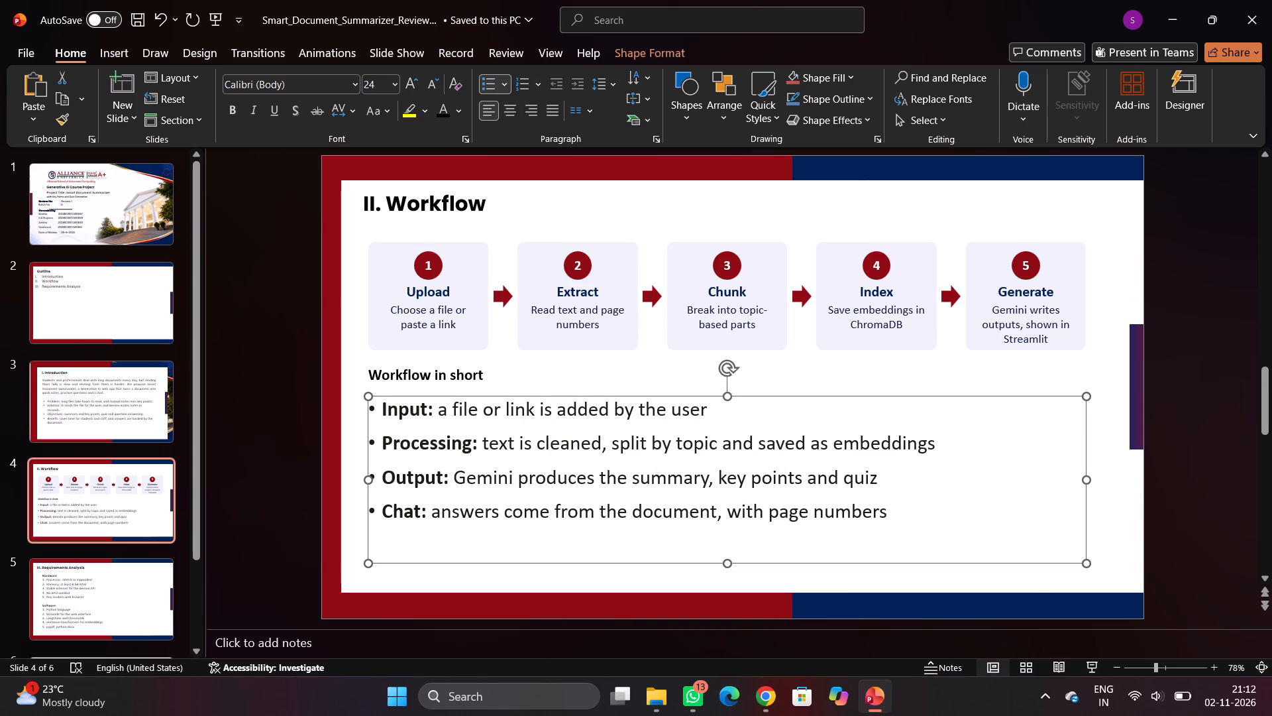
{"action": "left_click", "coordinate": [458, 368]}
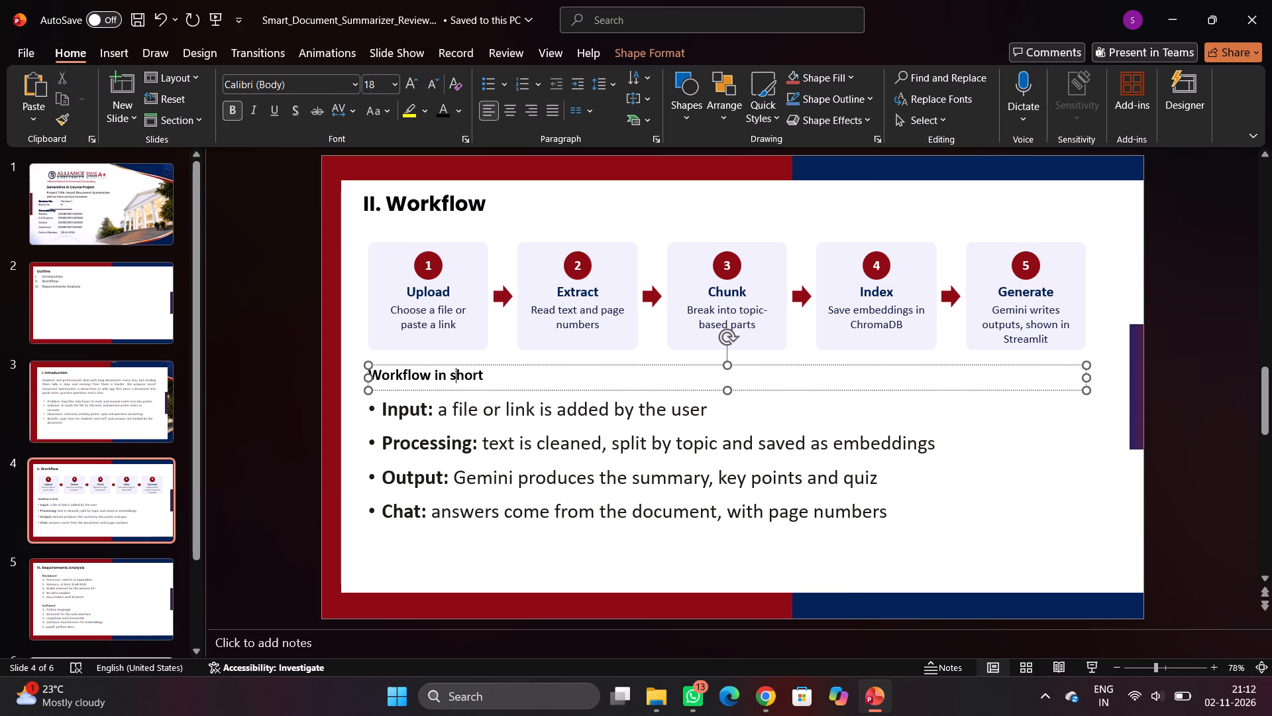
Set the "Workflow in short" heading to 24 pt to match the bullets beneath it.
{"action": "left_click_drag", "start_coordinate": [482, 377], "coordinate": [401, 377]}
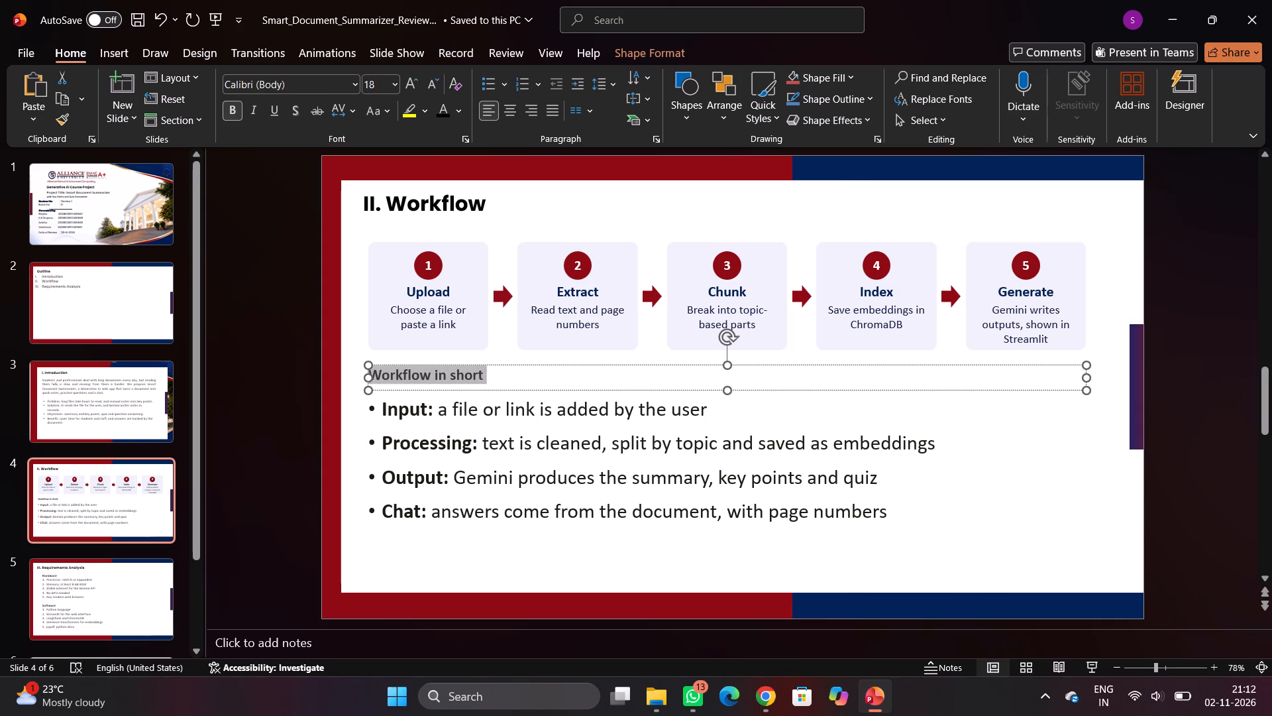
{"action": "left_click_drag", "start_coordinate": [401, 377], "coordinate": [392, 377]}
{"action": "left_click", "coordinate": [513, 325]}
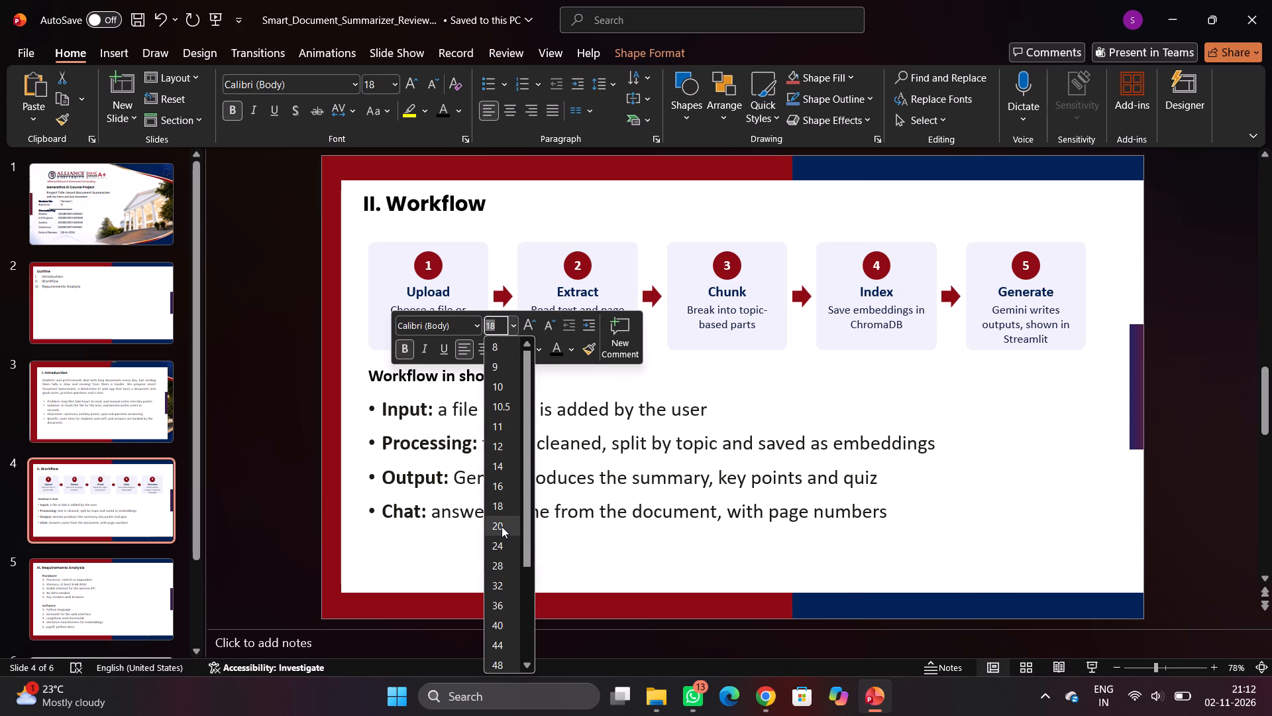
{"action": "left_click", "coordinate": [502, 544]}
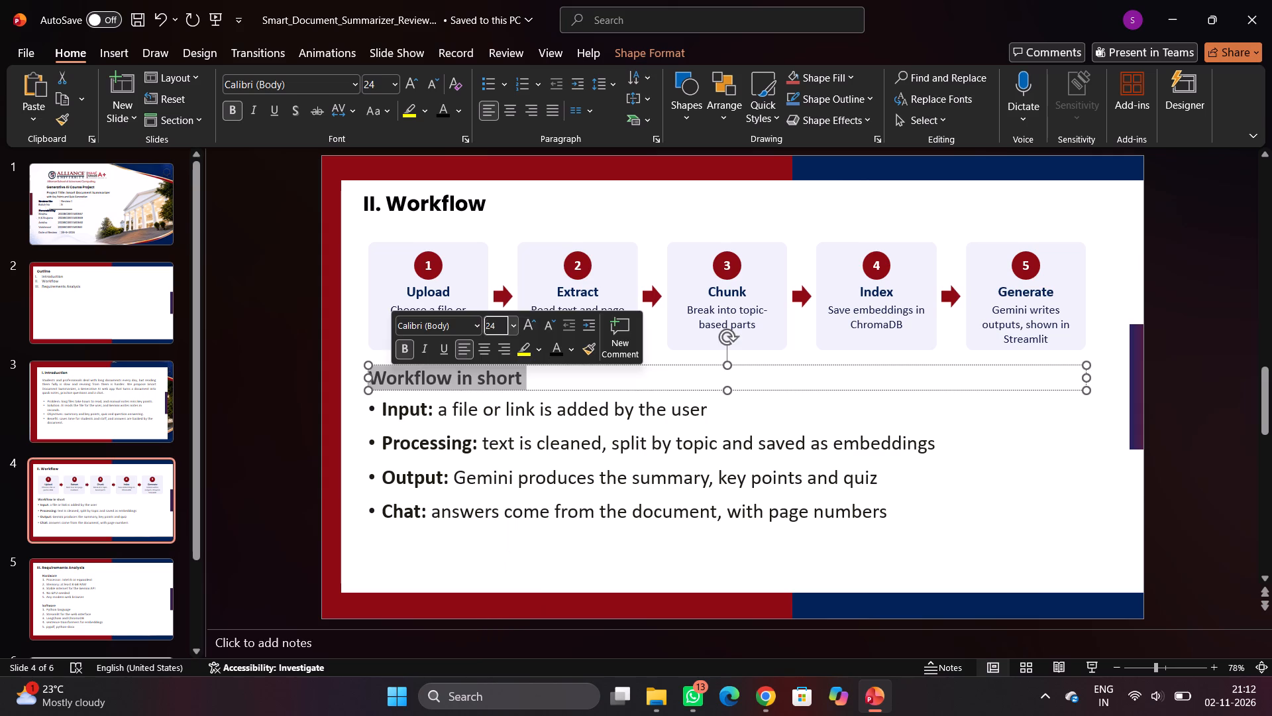
{"action": "left_click", "coordinate": [502, 552]}
Shift the white background picture on the Workflow slide vertically, ending slightly higher than its original position.
{"action": "left_click_drag", "start_coordinate": [540, 390], "coordinate": [541, 400]}
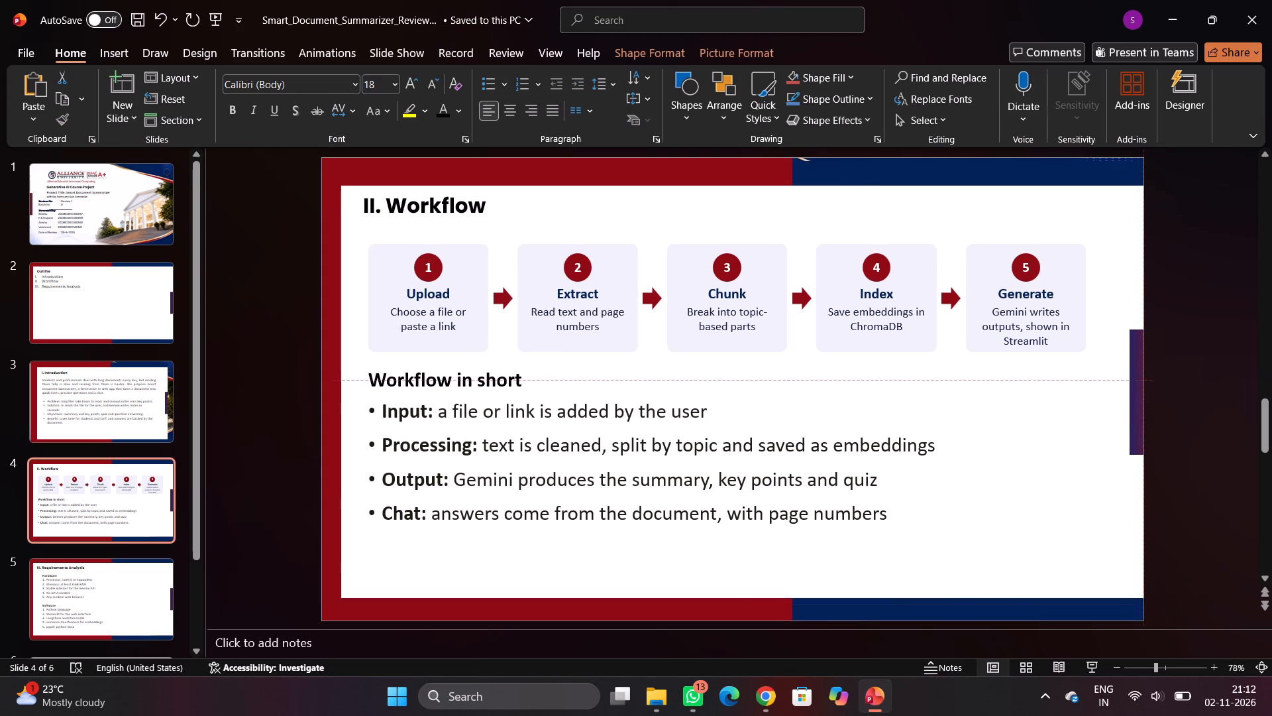
{"action": "left_click_drag", "start_coordinate": [541, 400], "coordinate": [541, 396]}
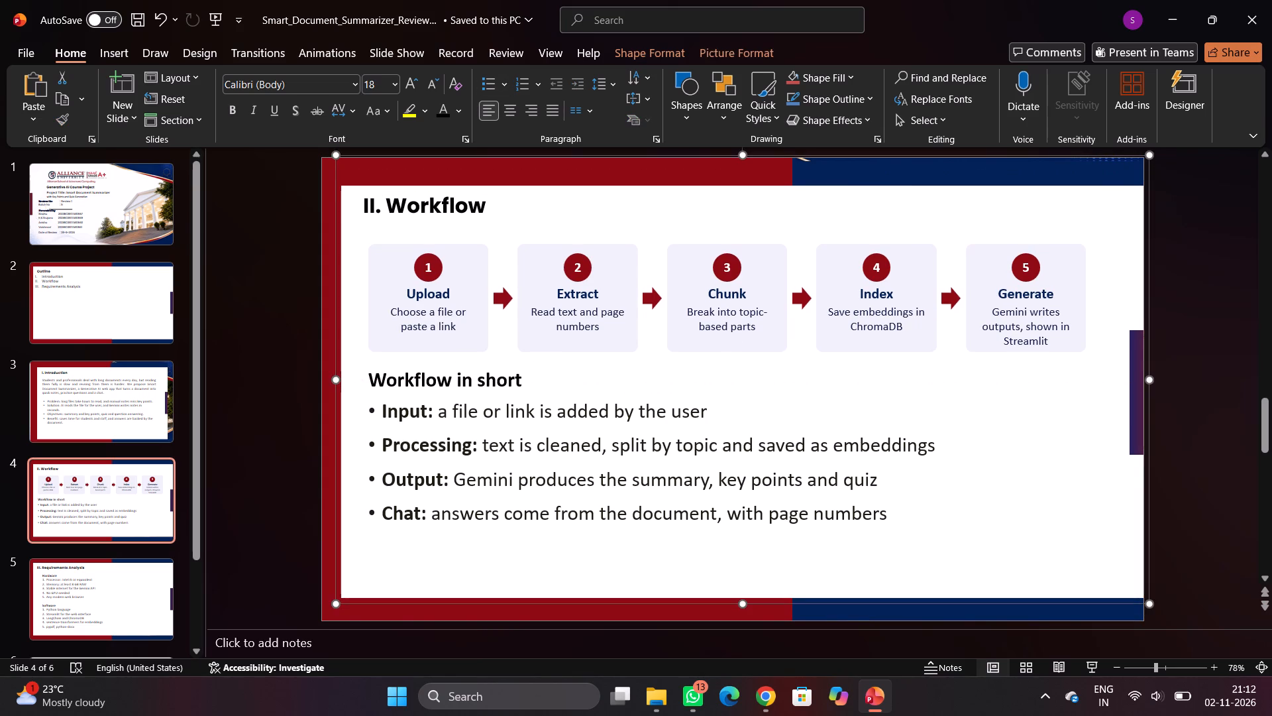
{"action": "left_click", "coordinate": [539, 436]}
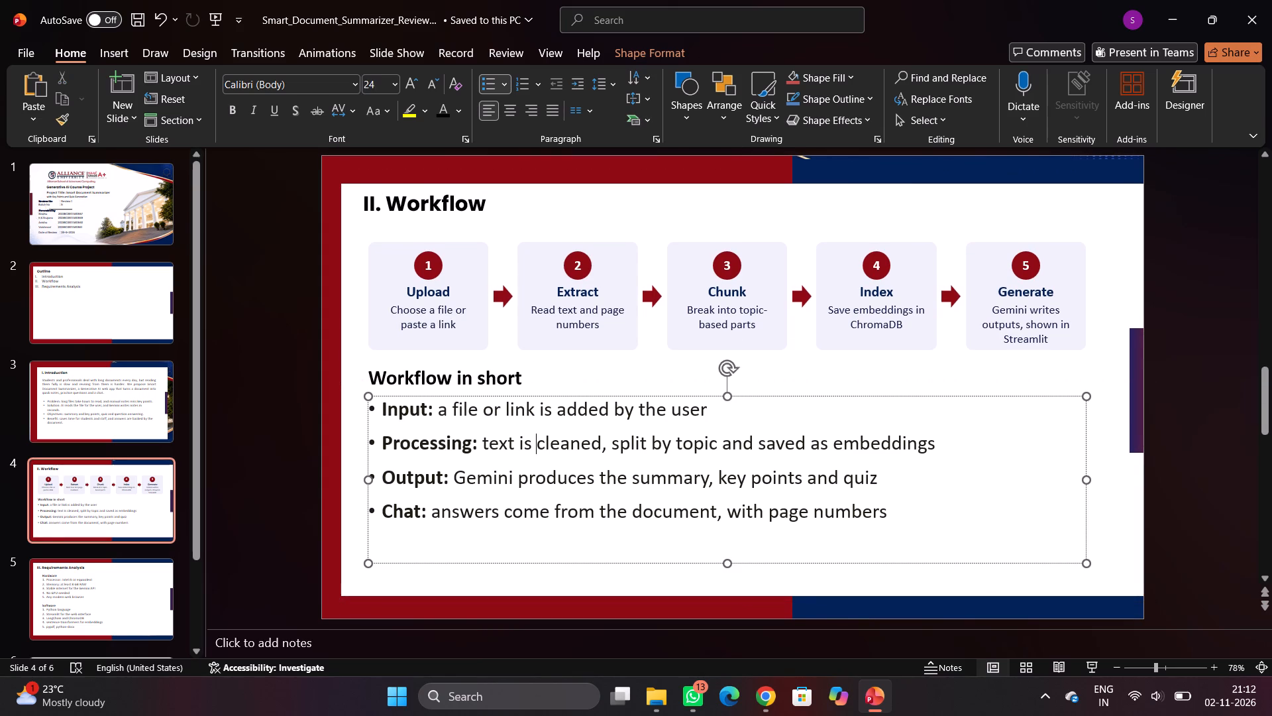
{"action": "left_click_drag", "start_coordinate": [566, 393], "coordinate": [567, 346]}
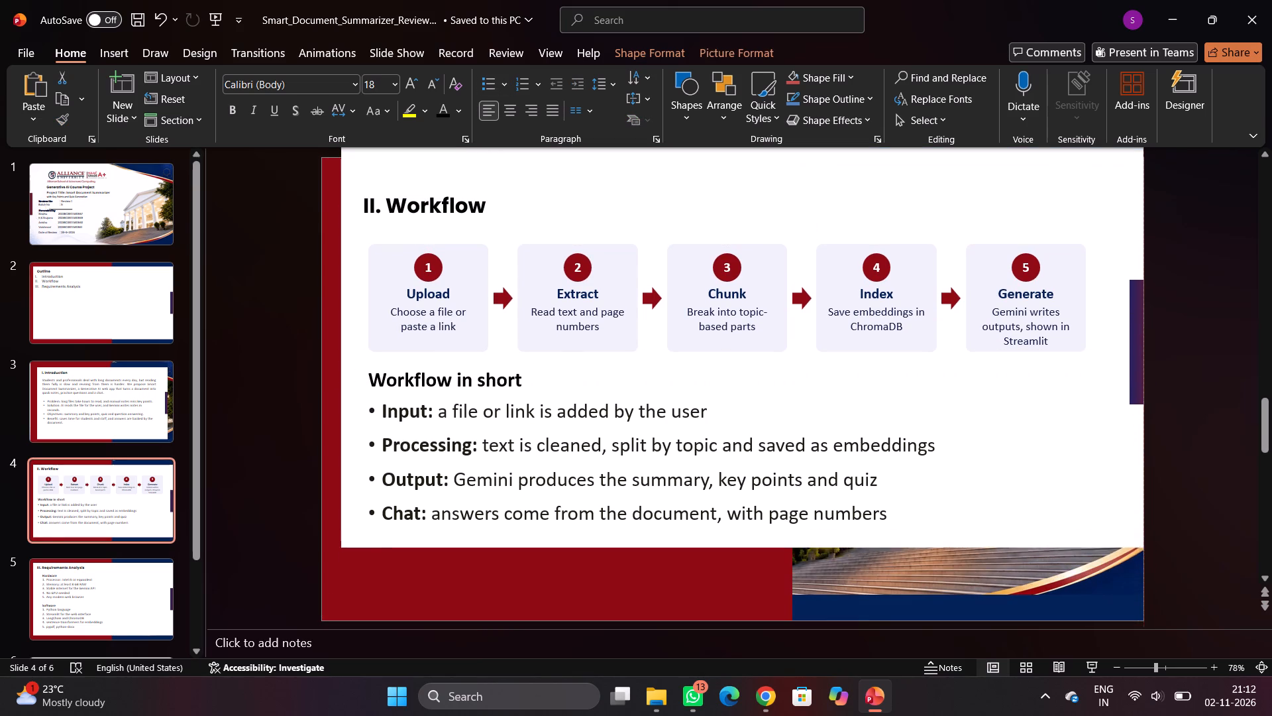
{"action": "left_click_drag", "start_coordinate": [567, 346], "coordinate": [566, 378]}
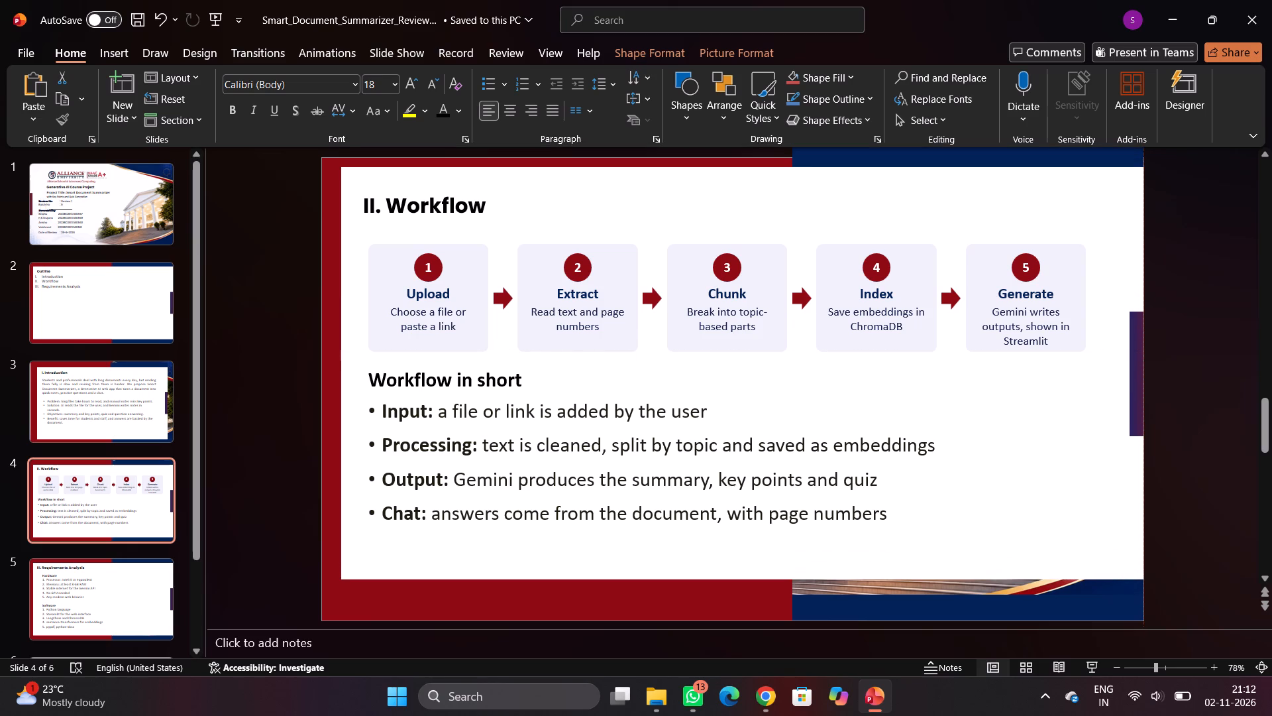
{"action": "left_click_drag", "start_coordinate": [566, 378], "coordinate": [566, 383]}
Nudge the text box with the four Workflow bullets slightly down, away from the "Workflow in short" heading.
{"action": "left_click", "coordinate": [552, 429]}
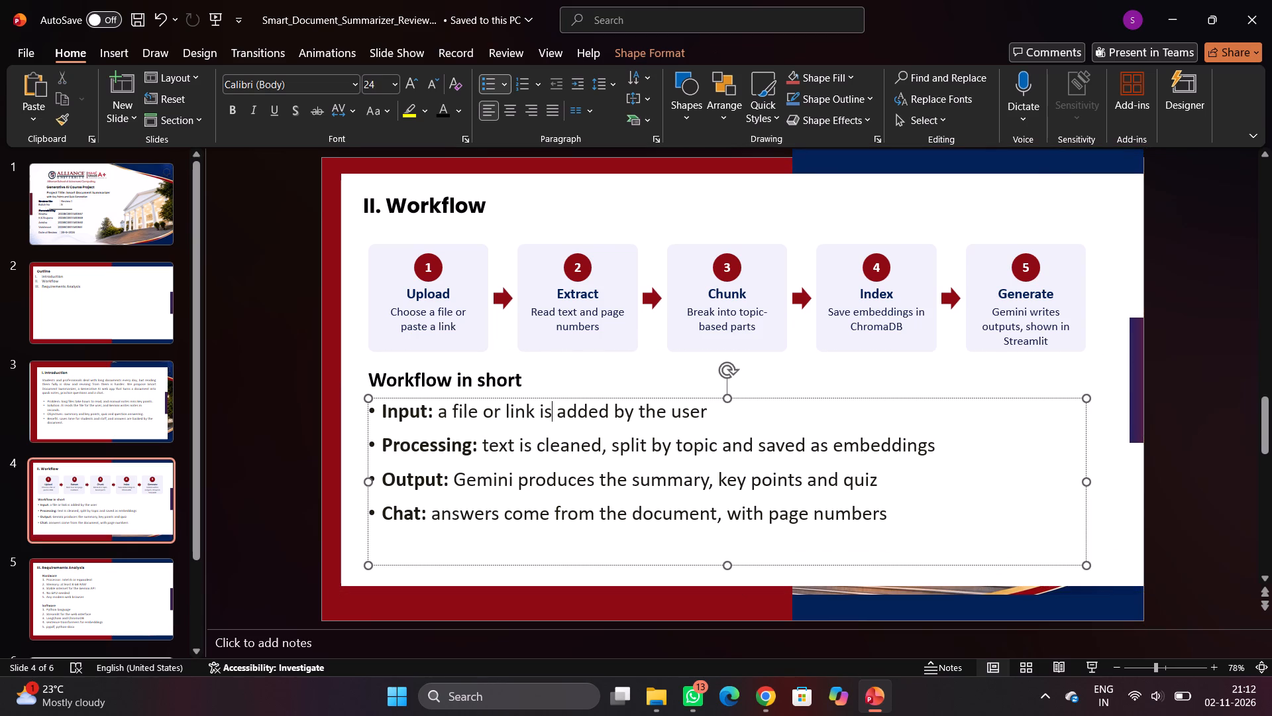
{"action": "left_click", "coordinate": [601, 399]}
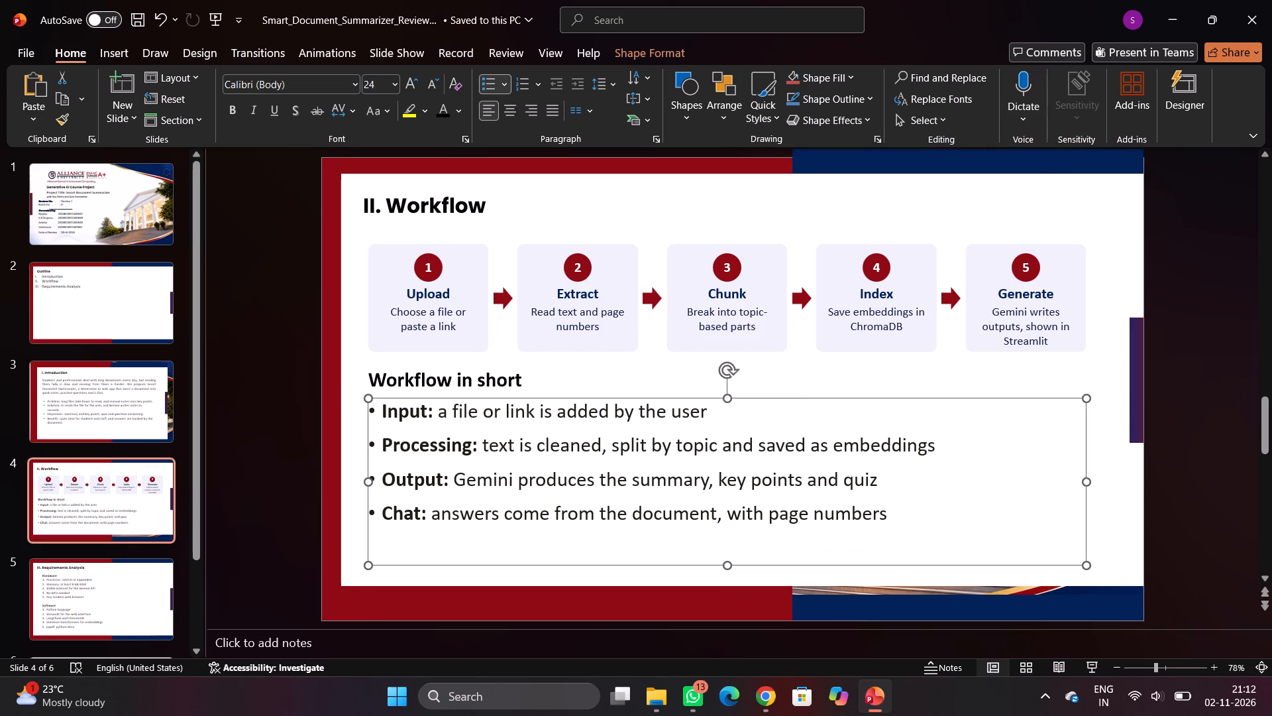
{"action": "left_click", "coordinate": [615, 368]}
Select the title and description text in the Upload card of the workflow diagram.
{"action": "left_click", "coordinate": [464, 324]}
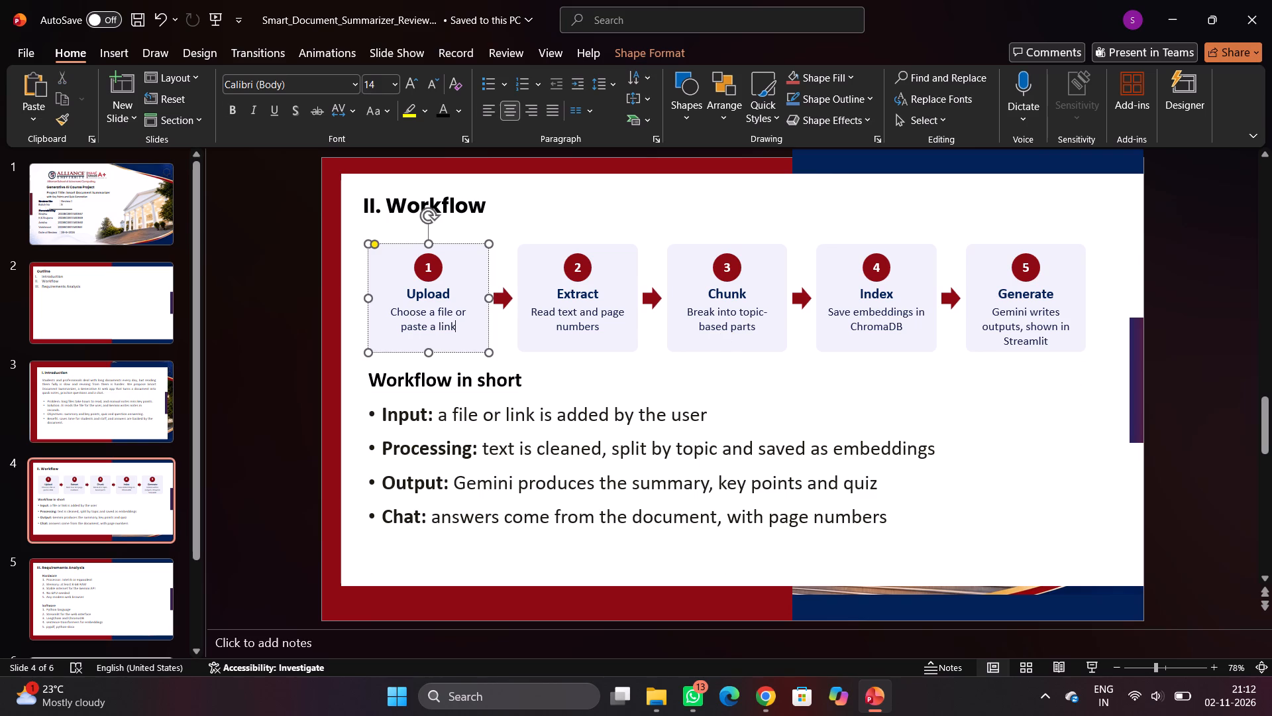
{"action": "left_click_drag", "start_coordinate": [461, 330], "coordinate": [407, 294]}
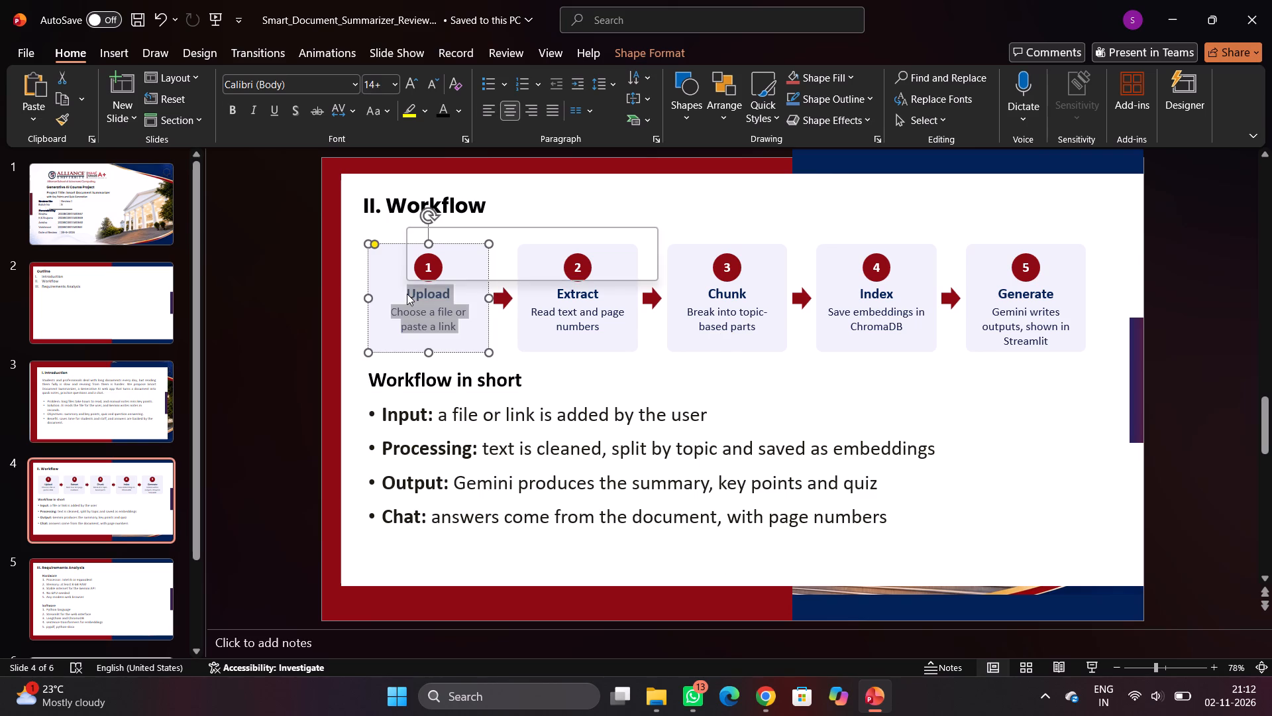
Change the title and description text in the Upload and Extract cards to black.
{"action": "left_click", "coordinate": [572, 267]}
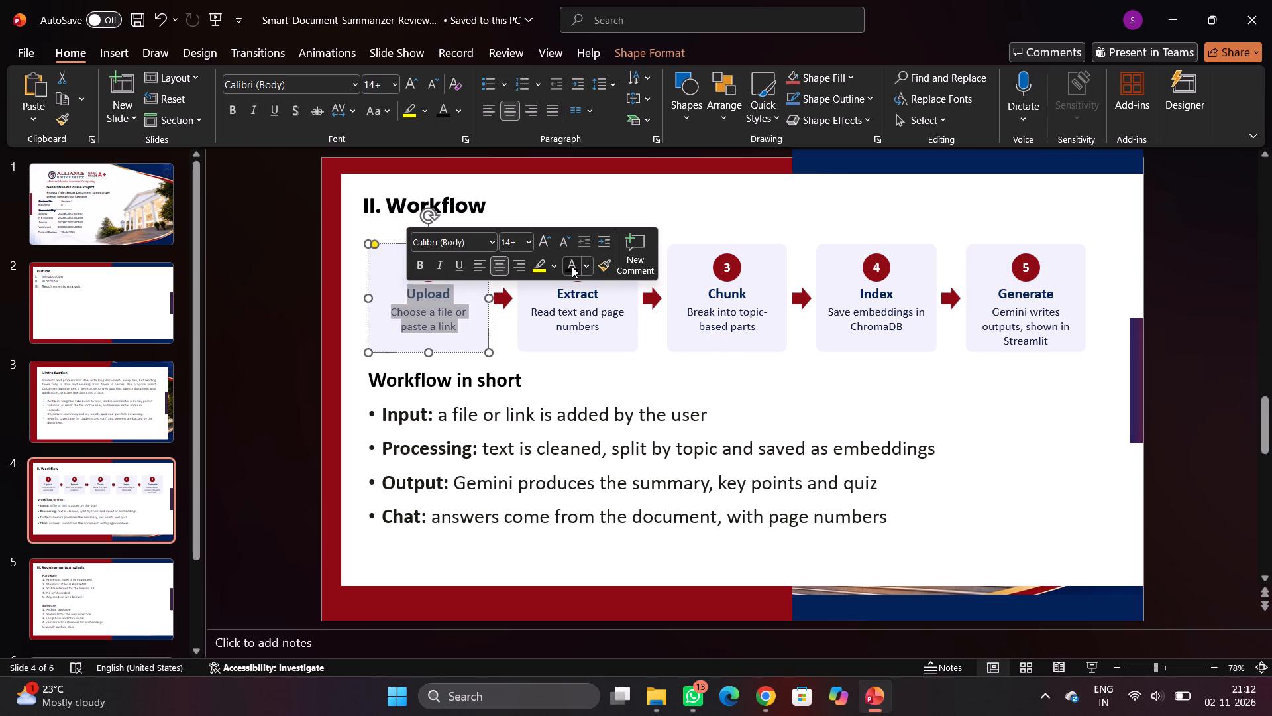
{"action": "left_click", "coordinate": [593, 328]}
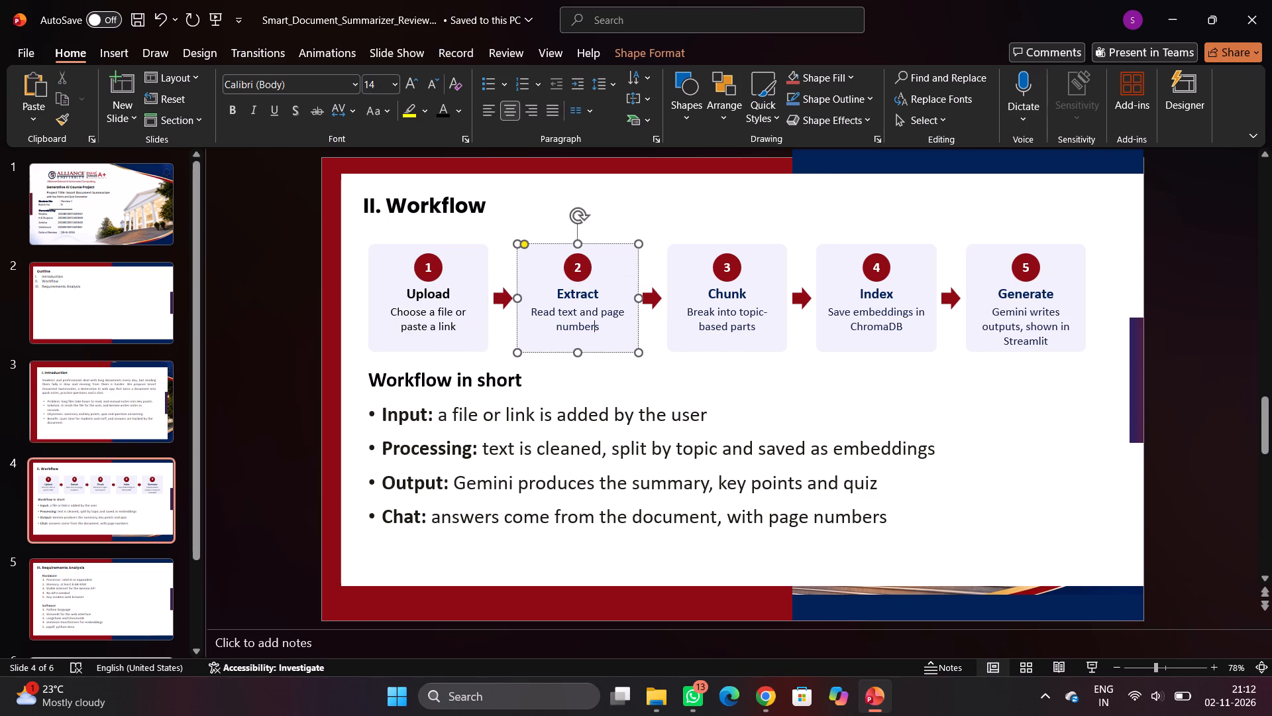
{"action": "left_click_drag", "start_coordinate": [617, 324], "coordinate": [549, 301]}
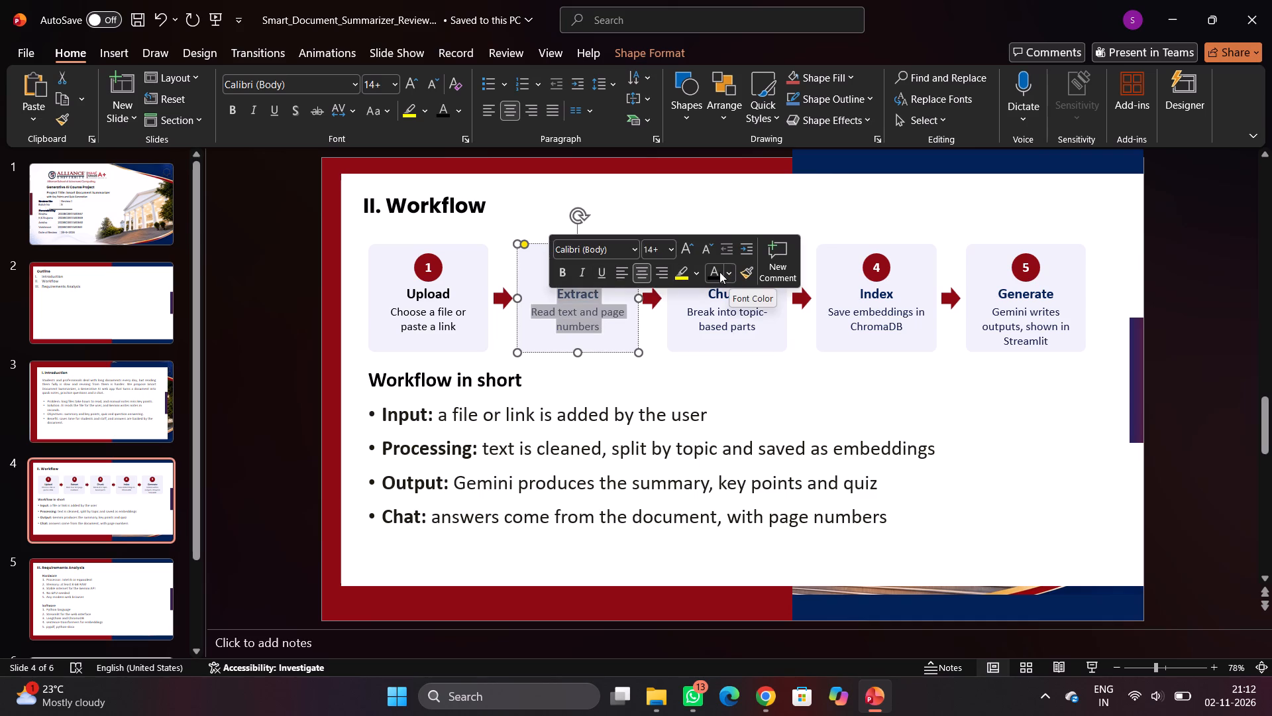
{"action": "left_click", "coordinate": [713, 272]}
Change only the title text of the Chunk, Index and Generate cards to black.
{"action": "left_click", "coordinate": [730, 325]}
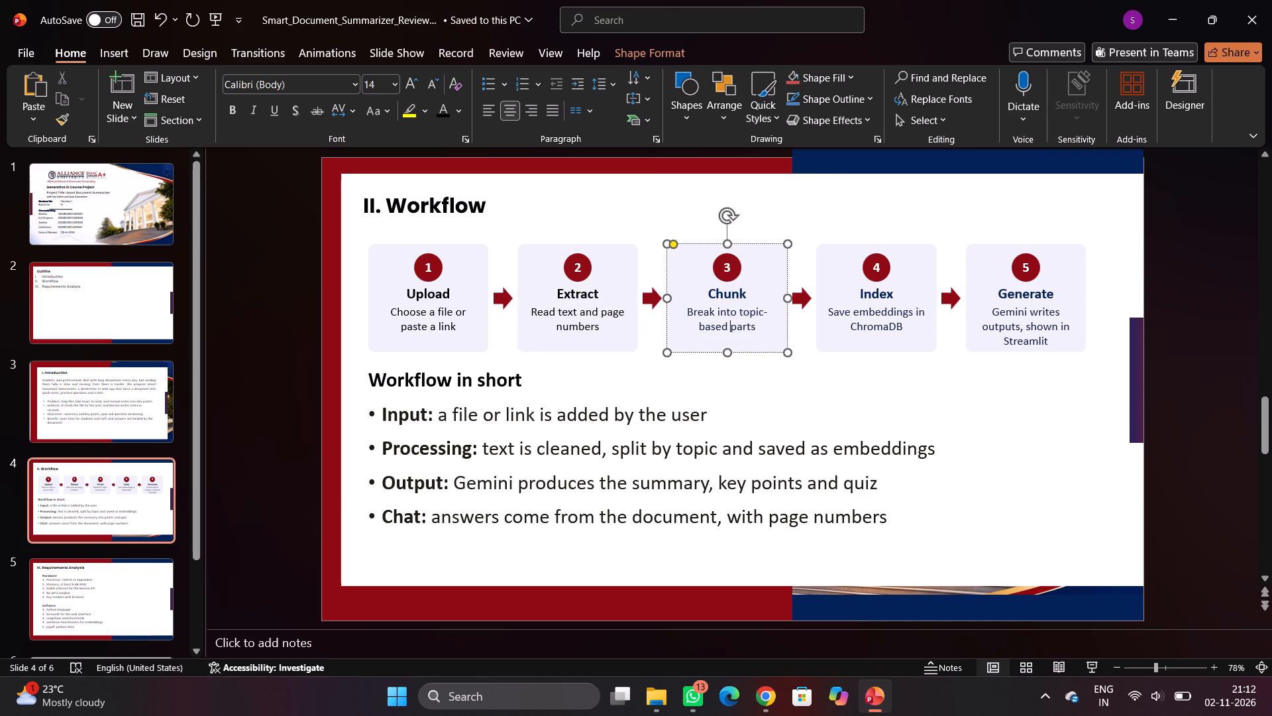
{"action": "left_click_drag", "start_coordinate": [747, 298], "coordinate": [710, 292]}
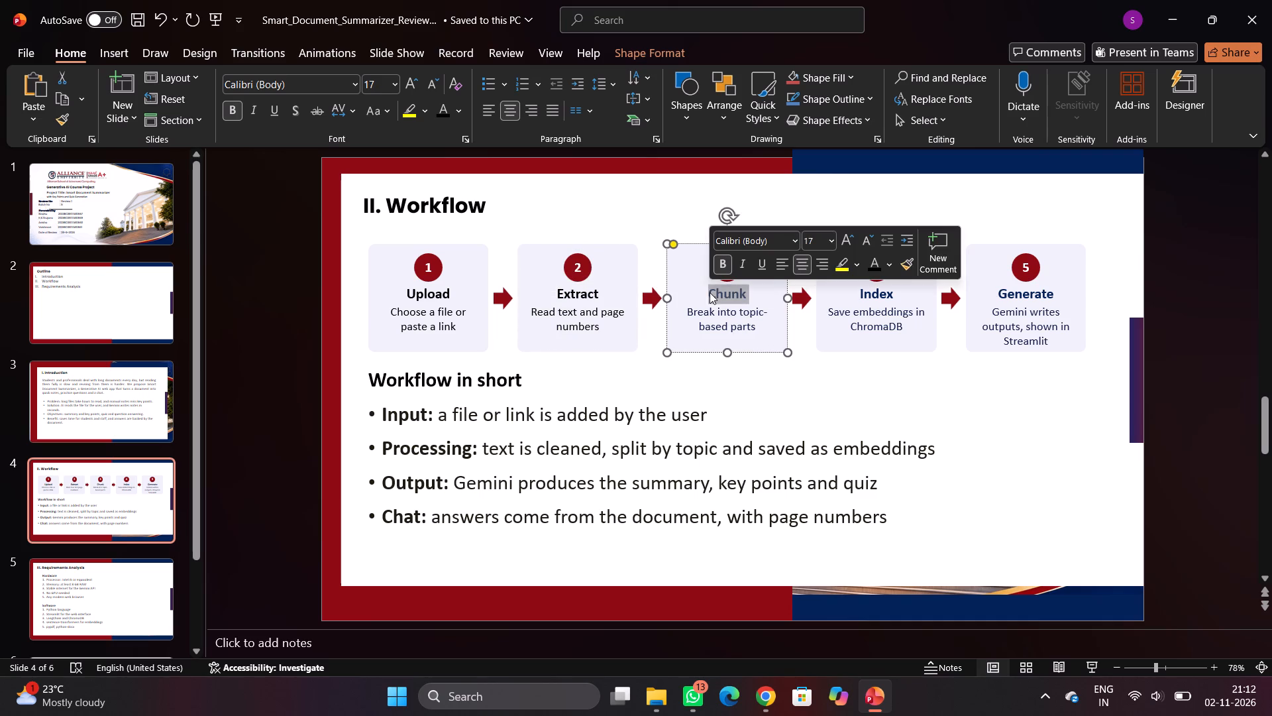
{"action": "left_click", "coordinate": [876, 267]}
{"action": "left_click", "coordinate": [866, 313]}
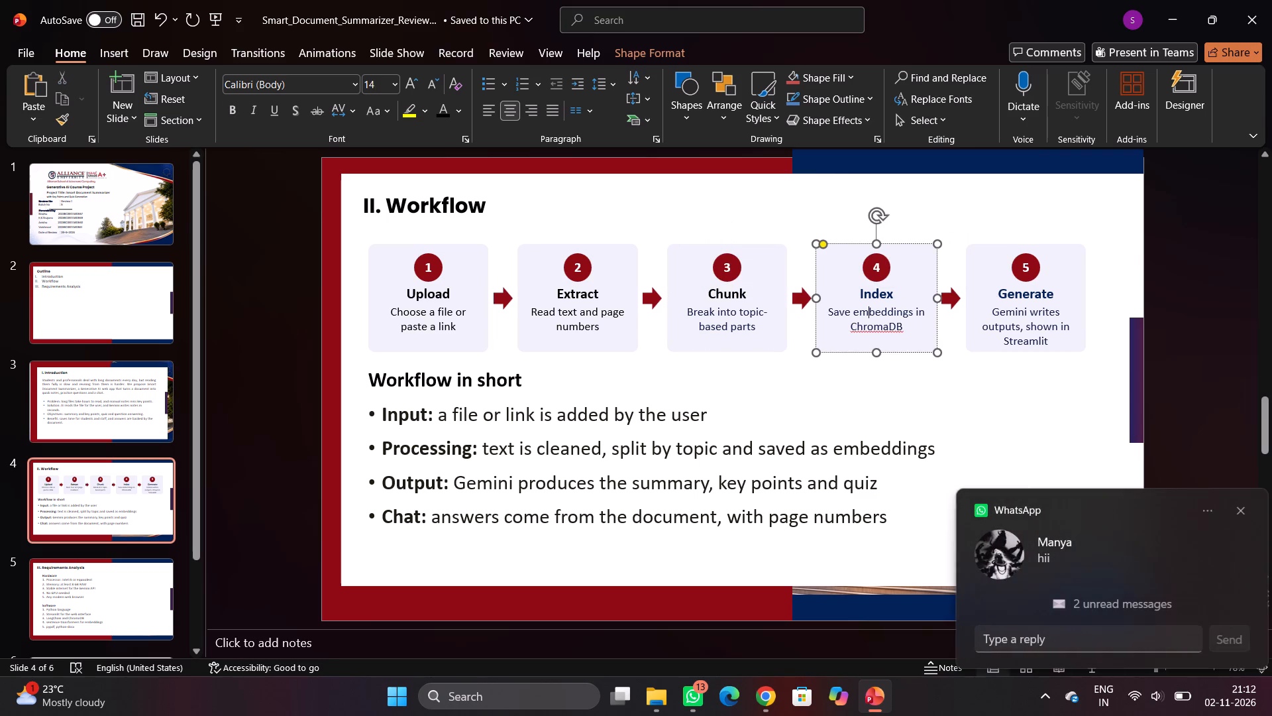
{"action": "left_click_drag", "start_coordinate": [898, 293], "coordinate": [850, 299]}
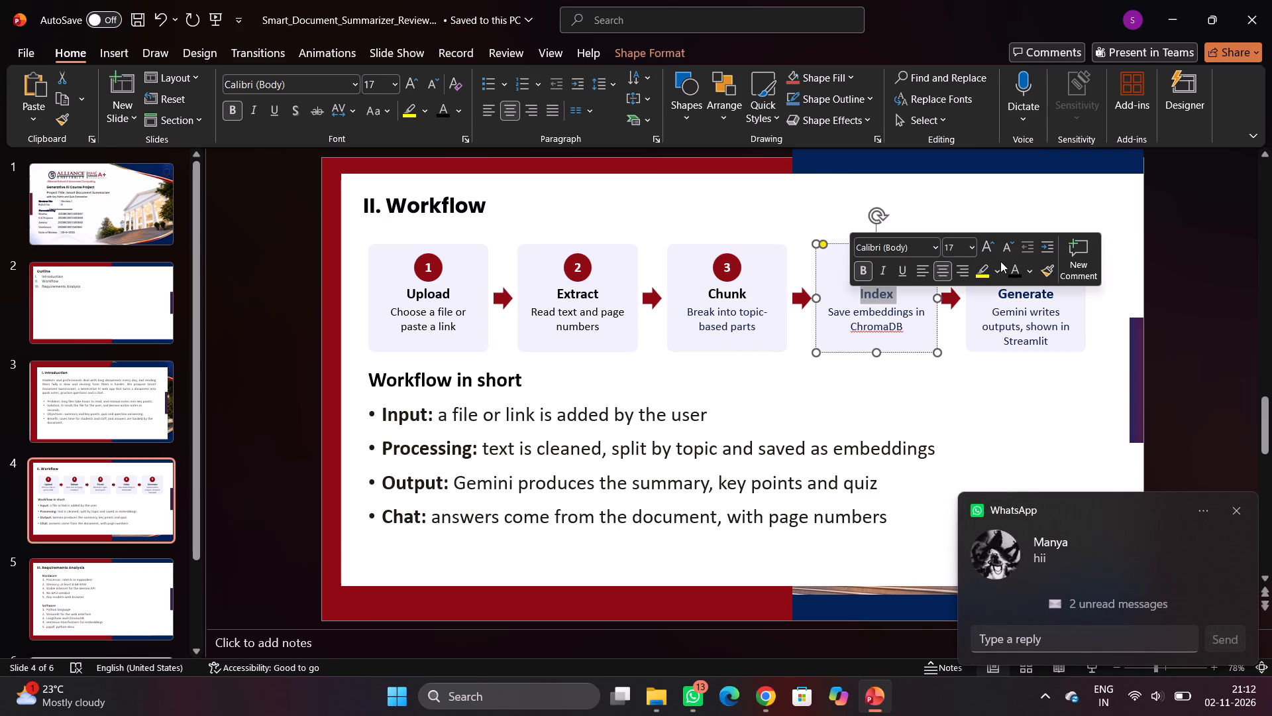
{"action": "left_click", "coordinate": [1010, 270]}
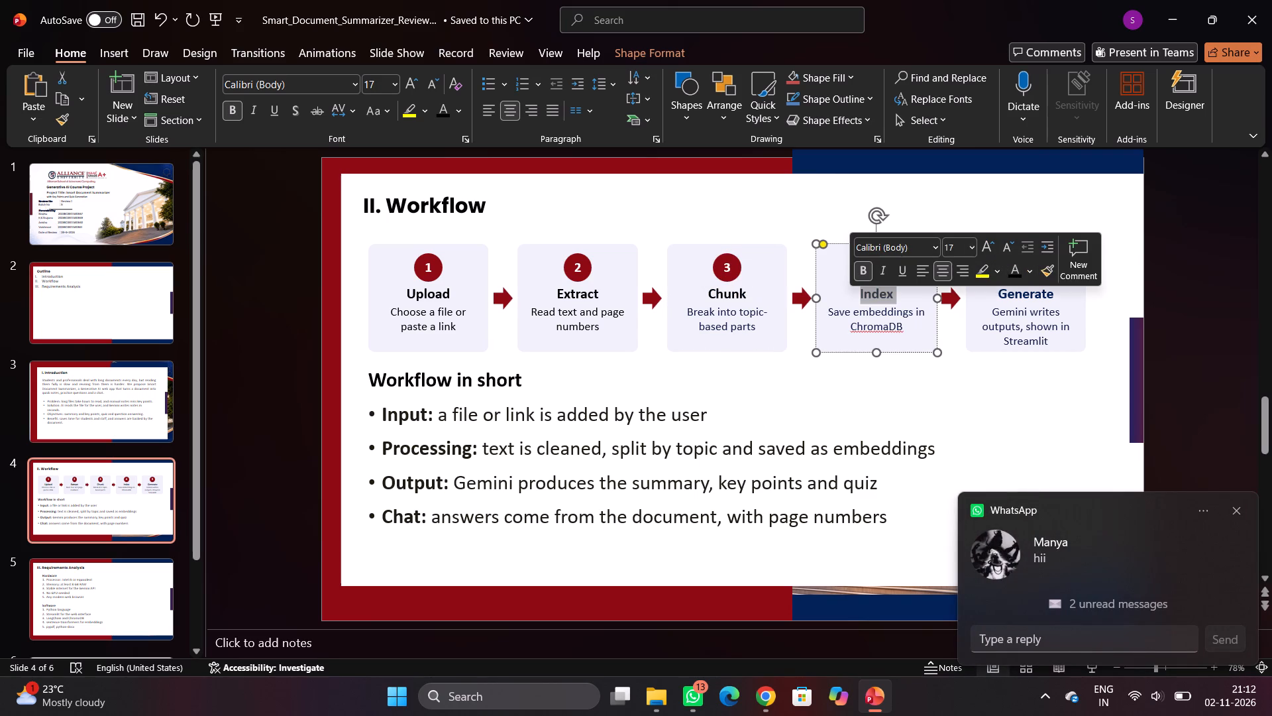
{"action": "left_click", "coordinate": [1023, 323]}
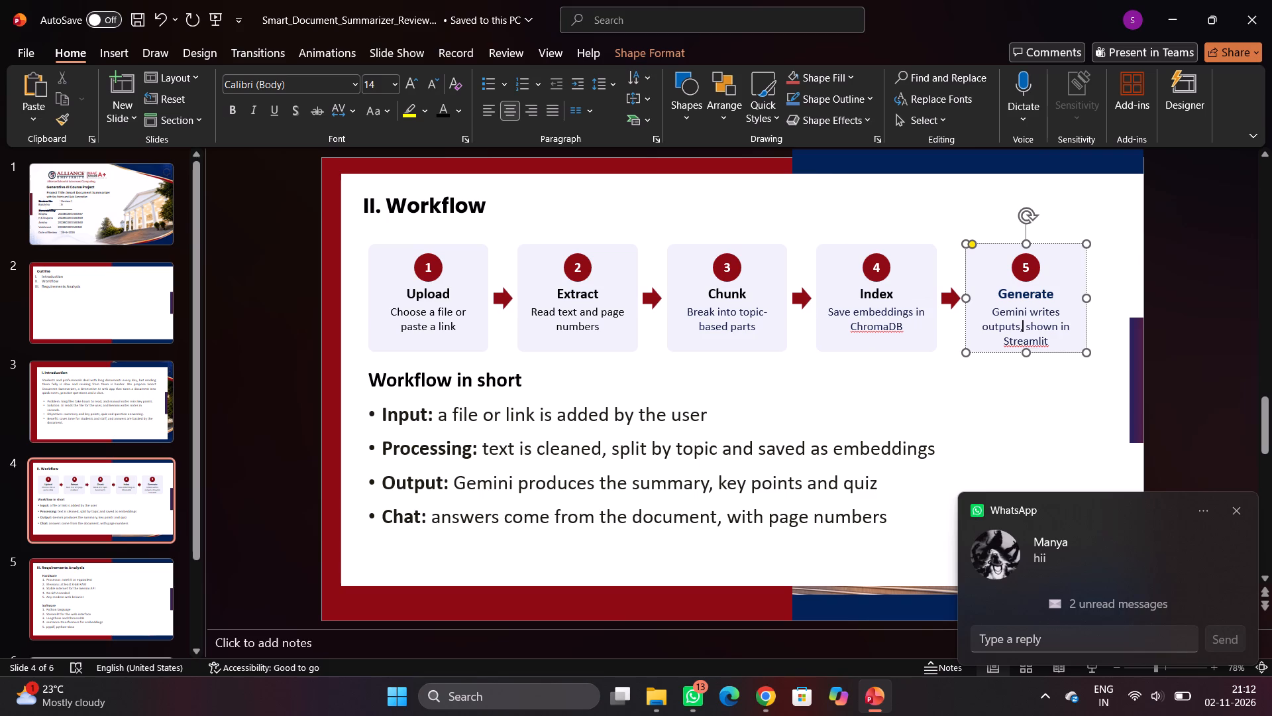
{"action": "left_click_drag", "start_coordinate": [1057, 292], "coordinate": [988, 309]}
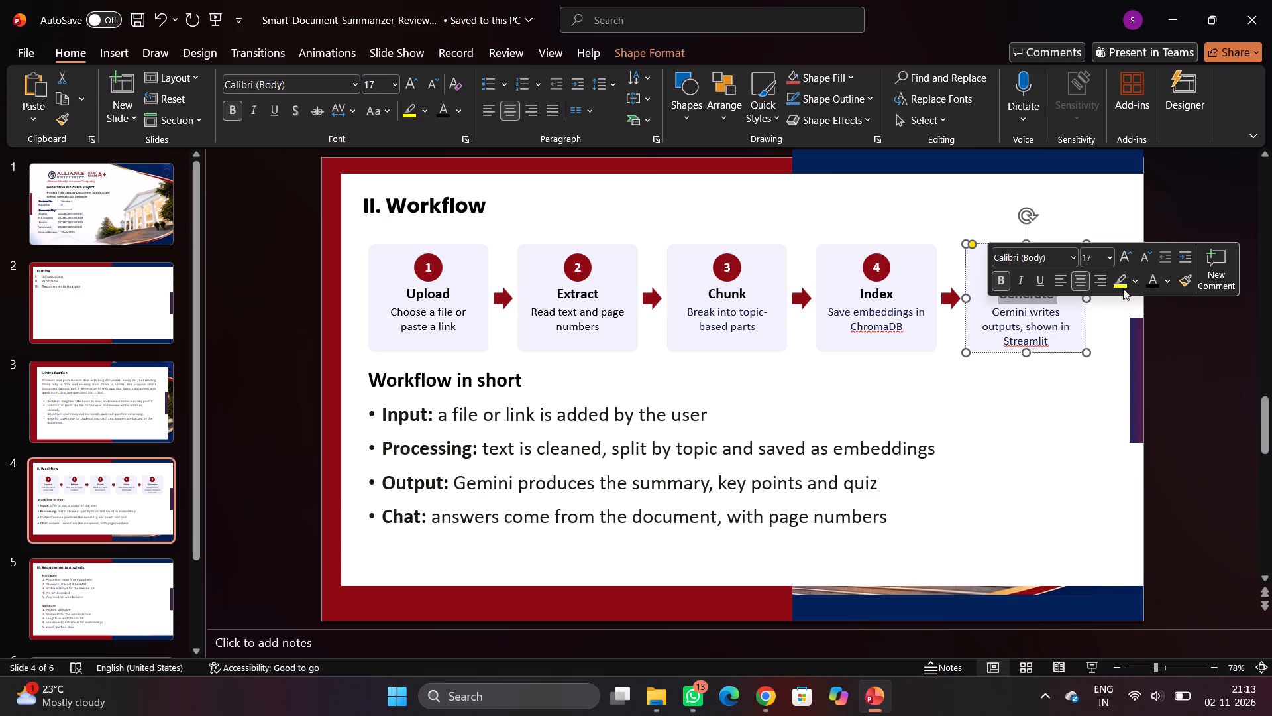
{"action": "left_click", "coordinate": [1147, 283]}
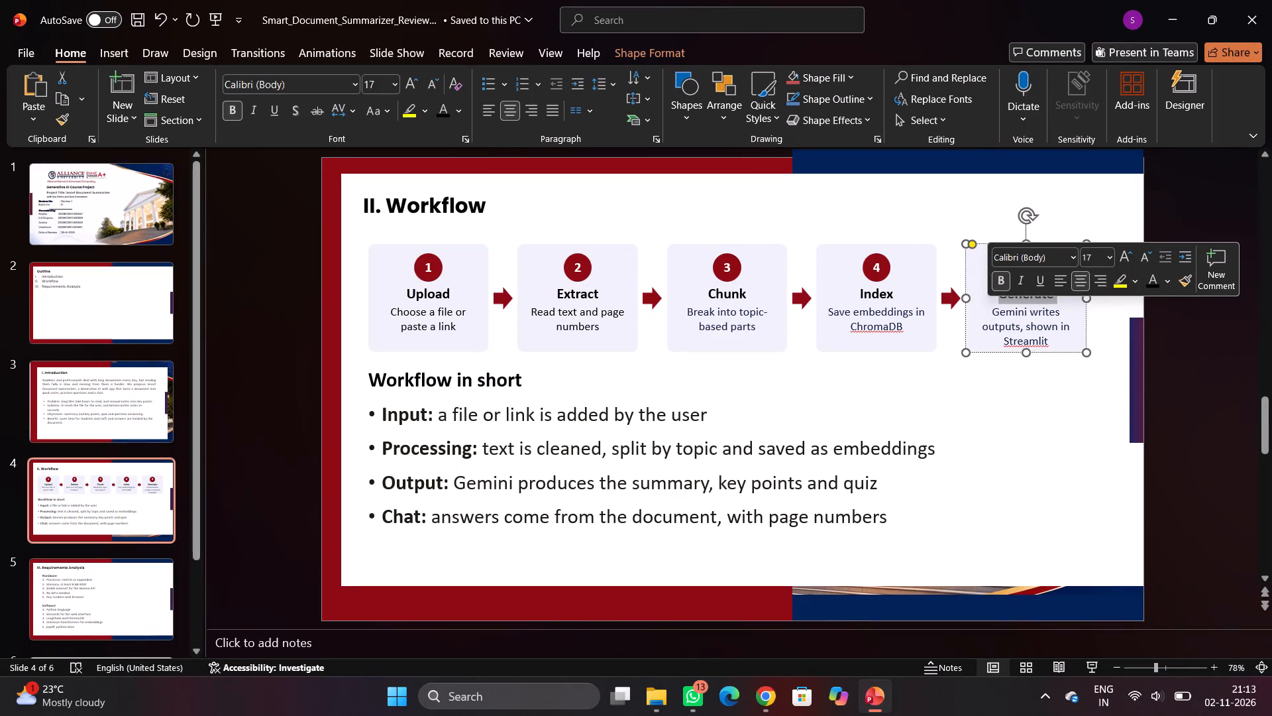
Select the number 1 circle on the Upload card.
{"action": "left_click", "coordinate": [429, 260]}
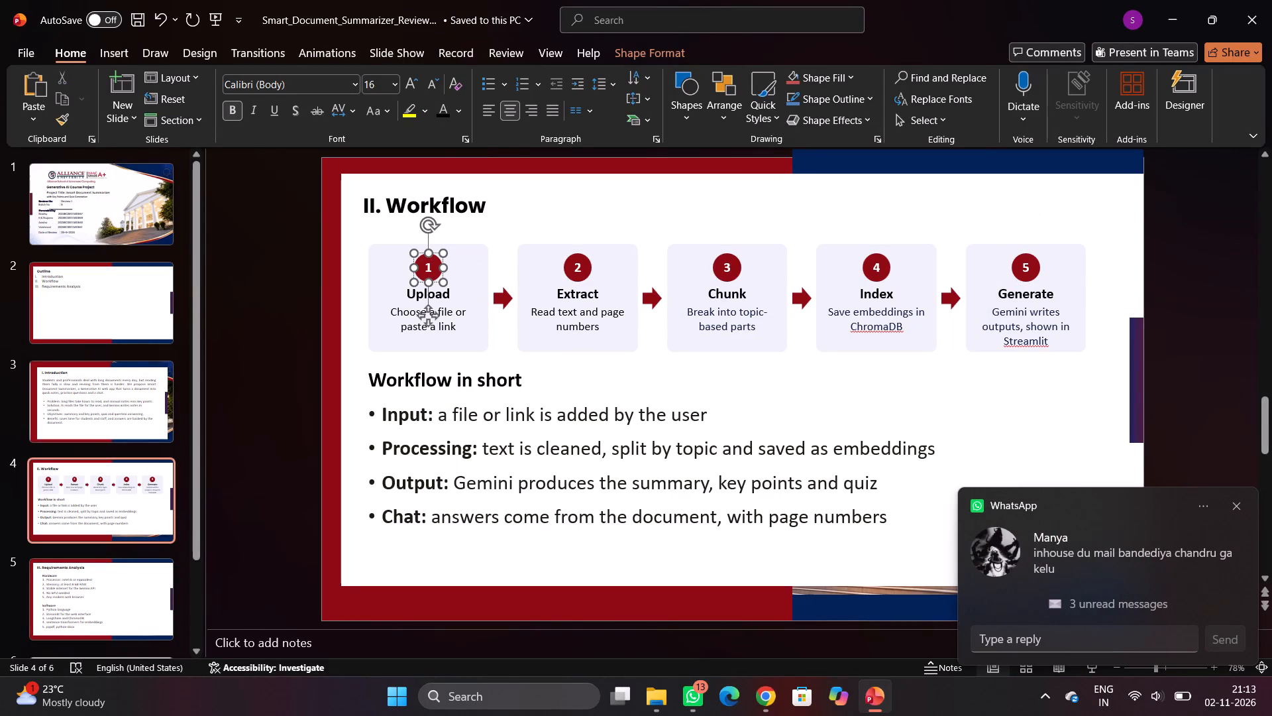
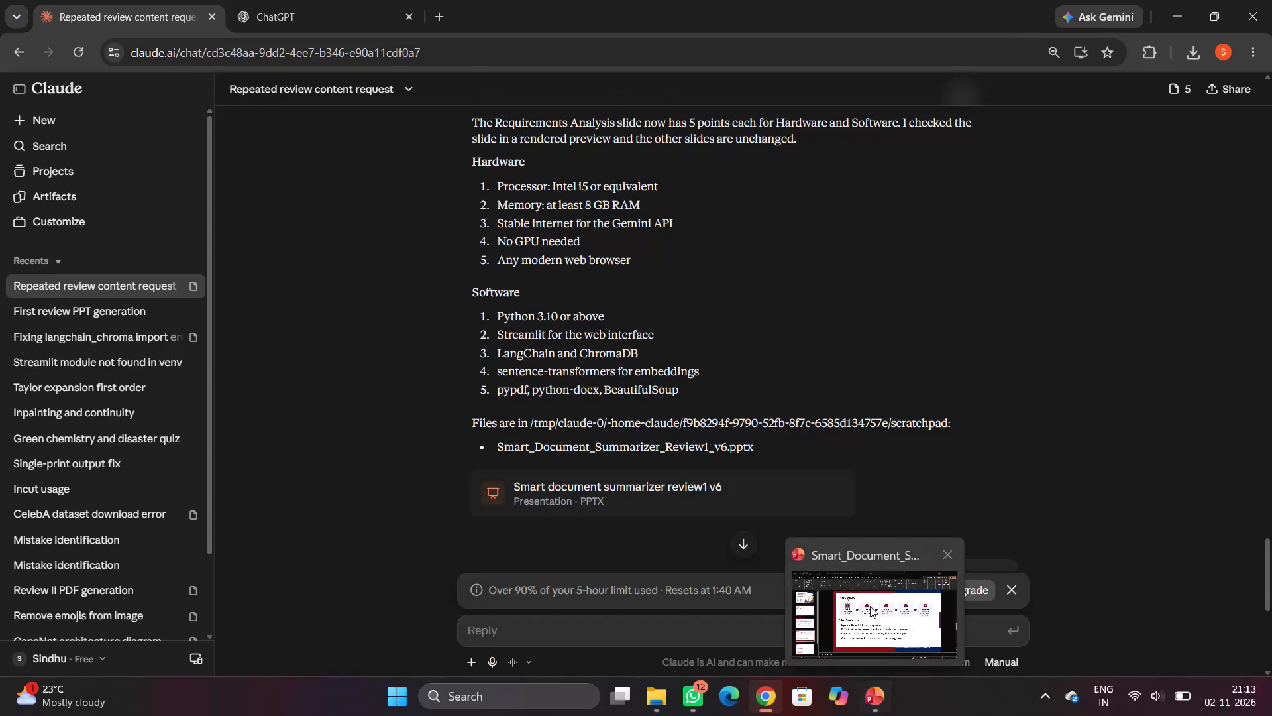
Switch to the PowerPoint presentation and look through the Outline, Introduction, Workflow and Requirements Analysis slides to check their content and layout.
{"action": "left_click", "coordinate": [870, 606]}
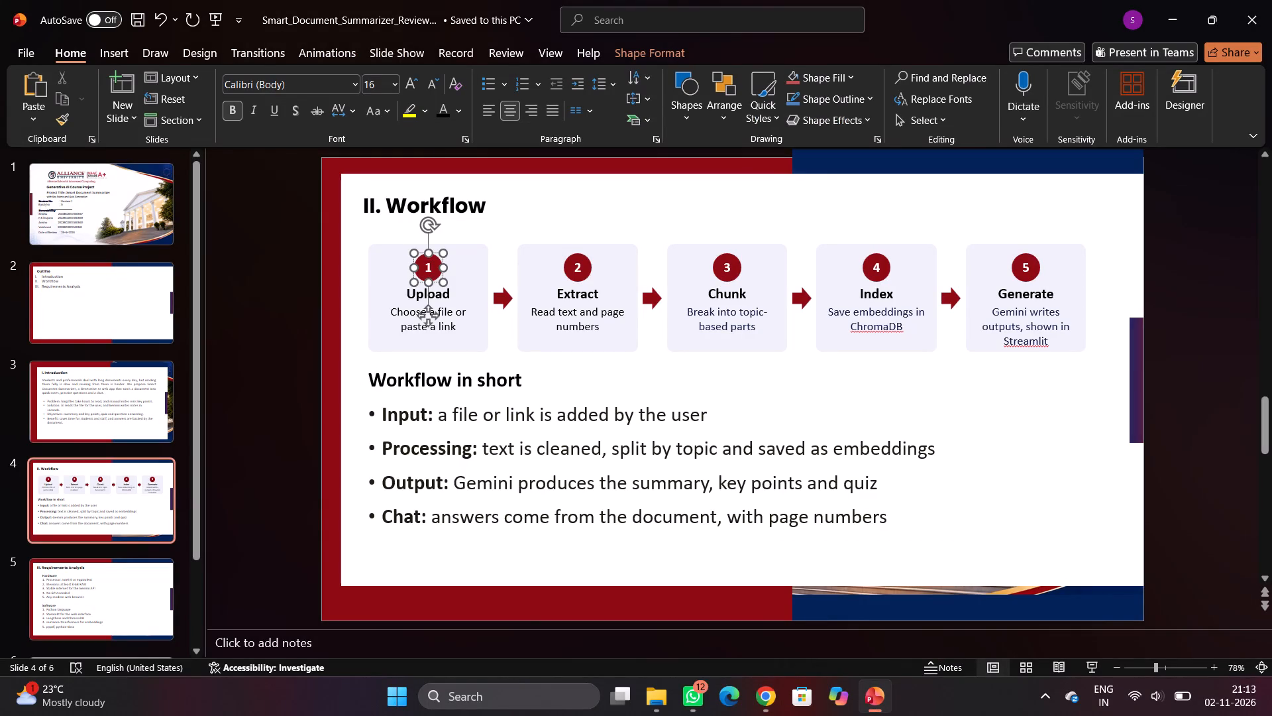
{"action": "left_click", "coordinate": [612, 381]}
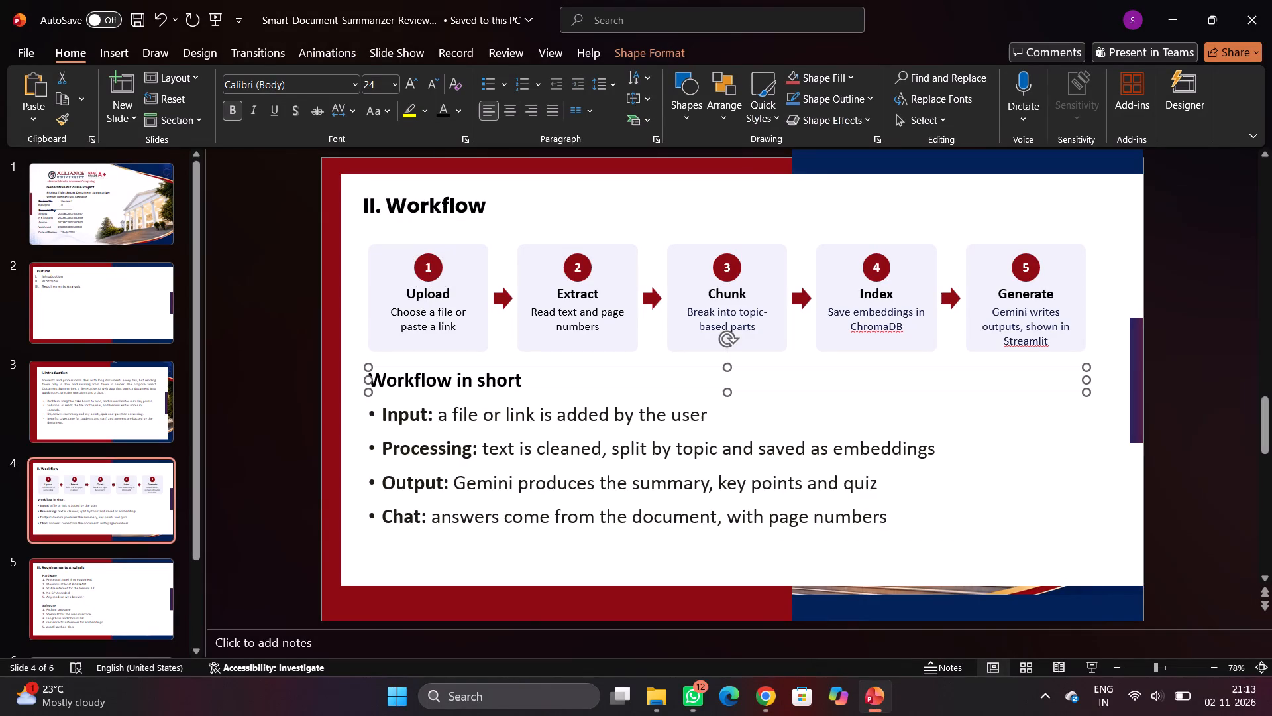
{"action": "left_click", "coordinate": [140, 294]}
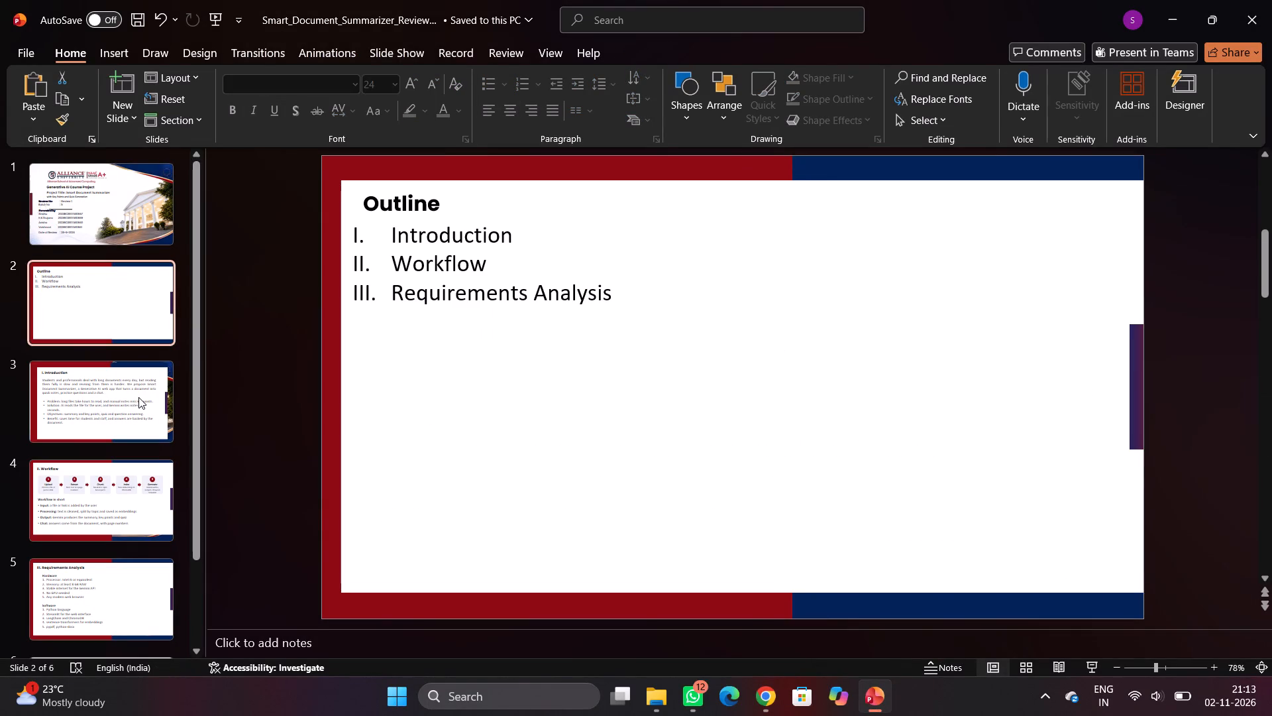
{"action": "left_click", "coordinate": [138, 397]}
{"action": "left_click", "coordinate": [130, 509]}
{"action": "left_click", "coordinate": [129, 607]}
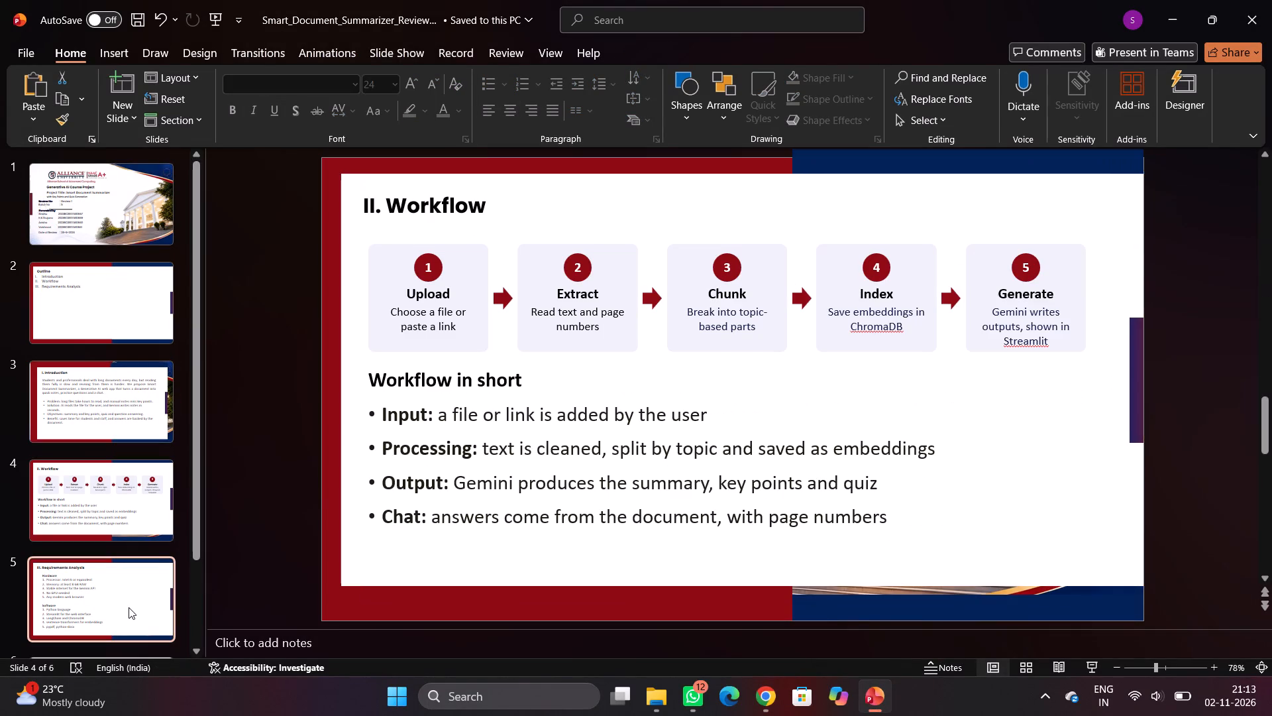
{"action": "scroll", "coordinate": [129, 607], "scroll_direction": "down", "scroll_amount": 2}
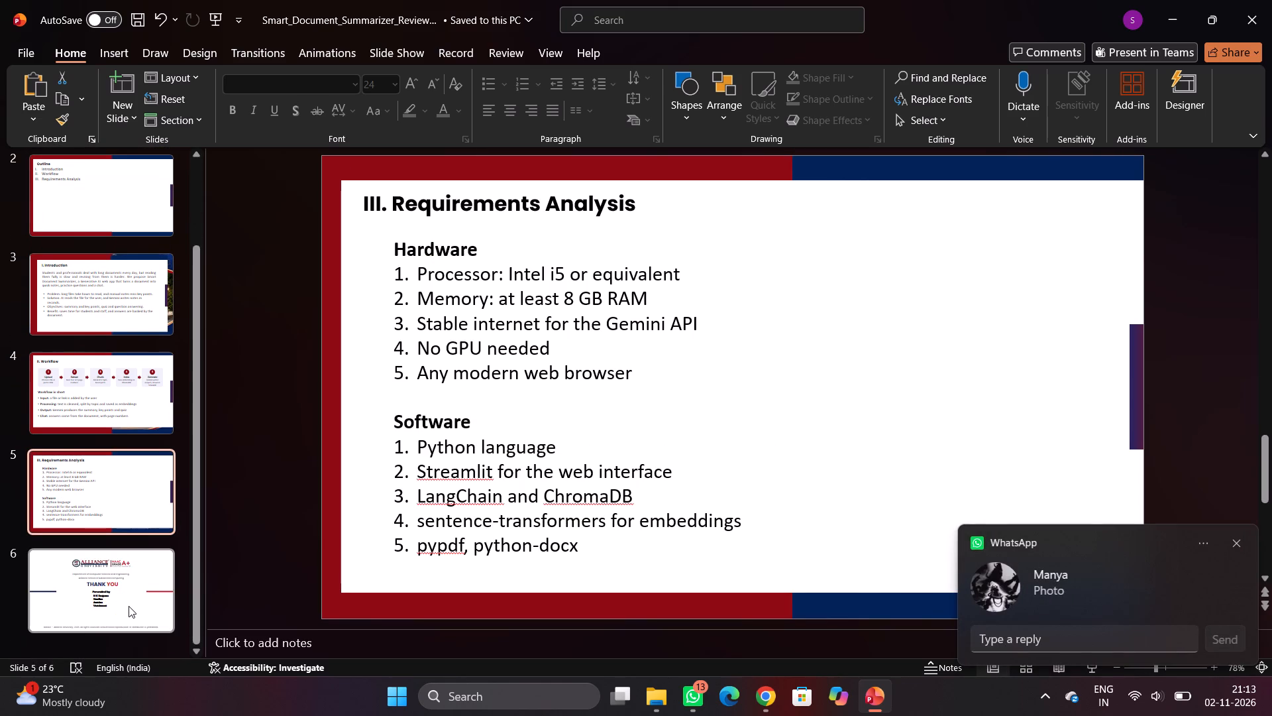
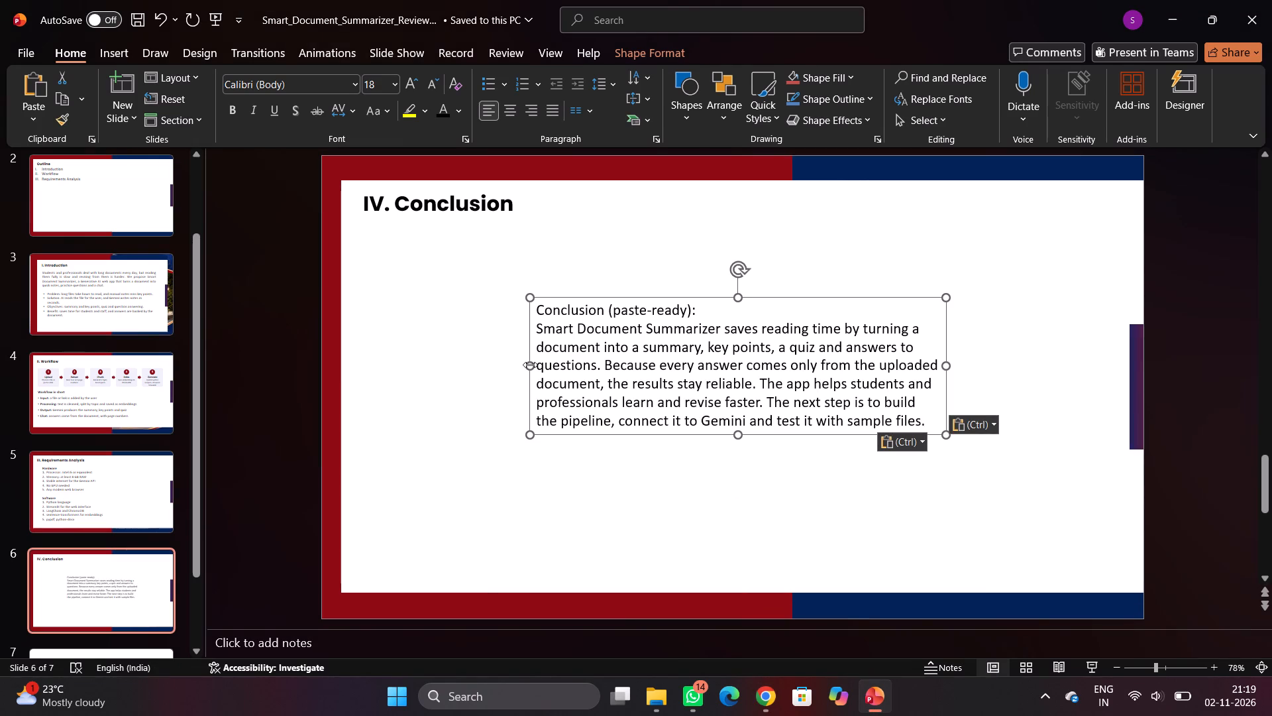
{"action": "left_click_drag", "start_coordinate": [530, 365], "coordinate": [388, 338]}
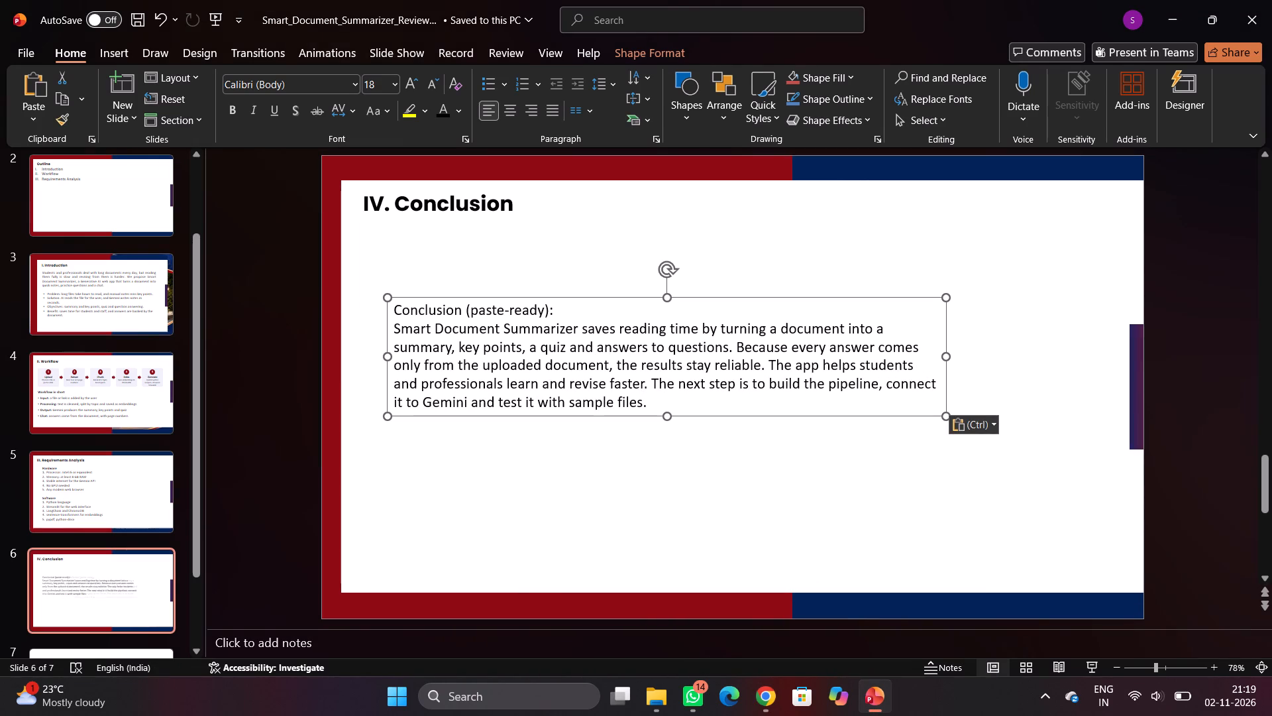
Delete the "Conclusion (paste-ready):" line from the pasted text.
{"action": "left_click", "coordinate": [562, 307]}
{"action": "key", "text": "BackSpace"}
{"action": "key", "text": "BackSpace"}
{"action": "key", "text": "BackSpace"}
{"action": "key", "text": "BackSpace"}
{"action": "key", "text": "BackSpace"}
{"action": "key", "text": "BackSpace"}
{"action": "key", "text": "BackSpace"}
{"action": "key", "text": "BackSpace"}
{"action": "key", "text": "BackSpace"}
{"action": "key", "text": "BackSpace"}
{"action": "key", "text": "BackSpace"}
{"action": "key", "text": "BackSpace"}
{"action": "key", "text": "BackSpace"}
{"action": "key", "text": "BackSpace"}
{"action": "key", "text": "BackSpace"}
{"action": "key", "text": "BackSpace"}
{"action": "key", "text": "BackSpace"}
{"action": "key", "text": "BackSpace"}
{"action": "key", "text": "BackSpace"}
{"action": "key", "text": "BackSpace"}
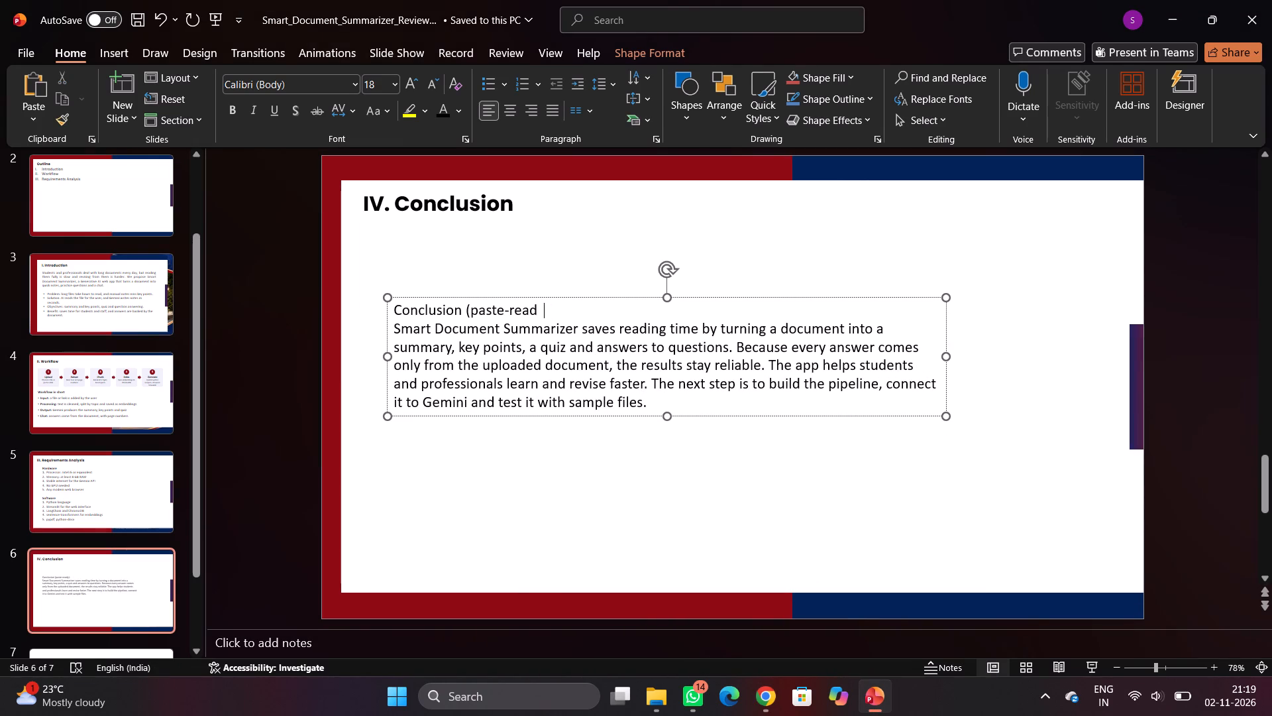
{"action": "key", "text": "BackSpace"}
{"action": "key", "text": "BackSpace"}
{"action": "key", "text": "BackSpace"}
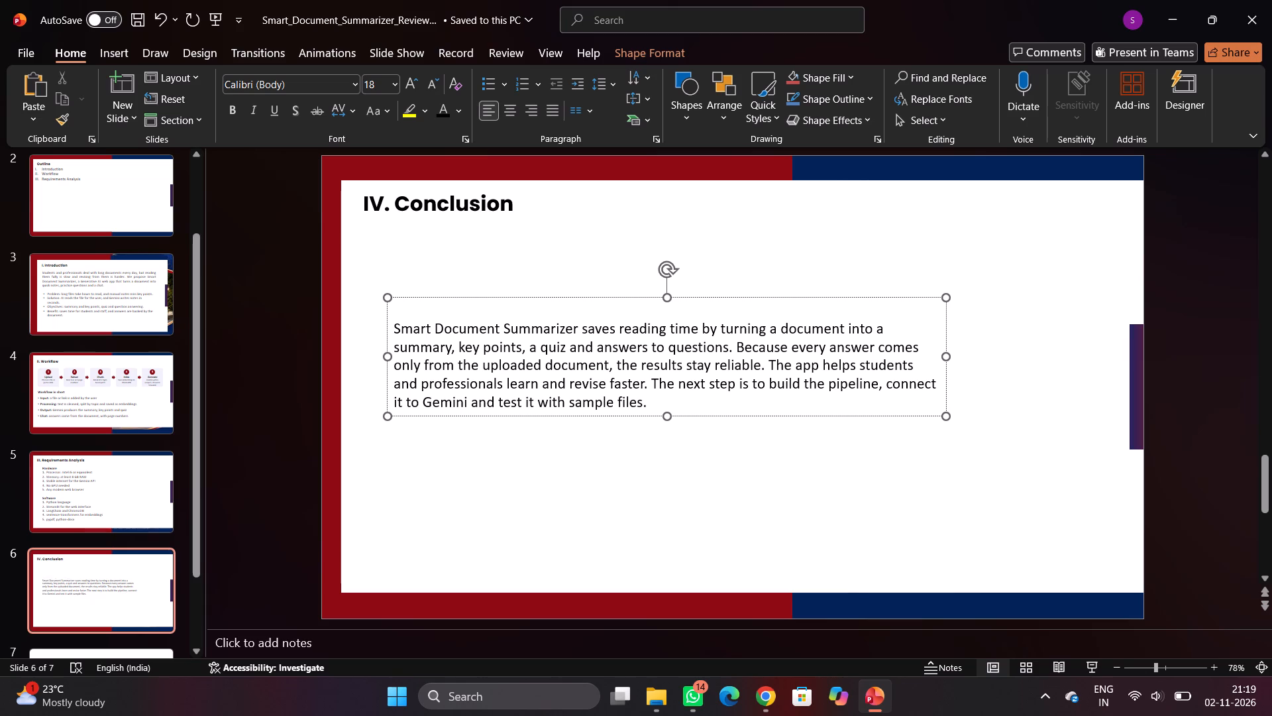
Set the conclusion paragraph's font size to 24.
{"action": "left_click_drag", "start_coordinate": [649, 400], "coordinate": [453, 308]}
{"action": "left_click", "coordinate": [574, 257]}
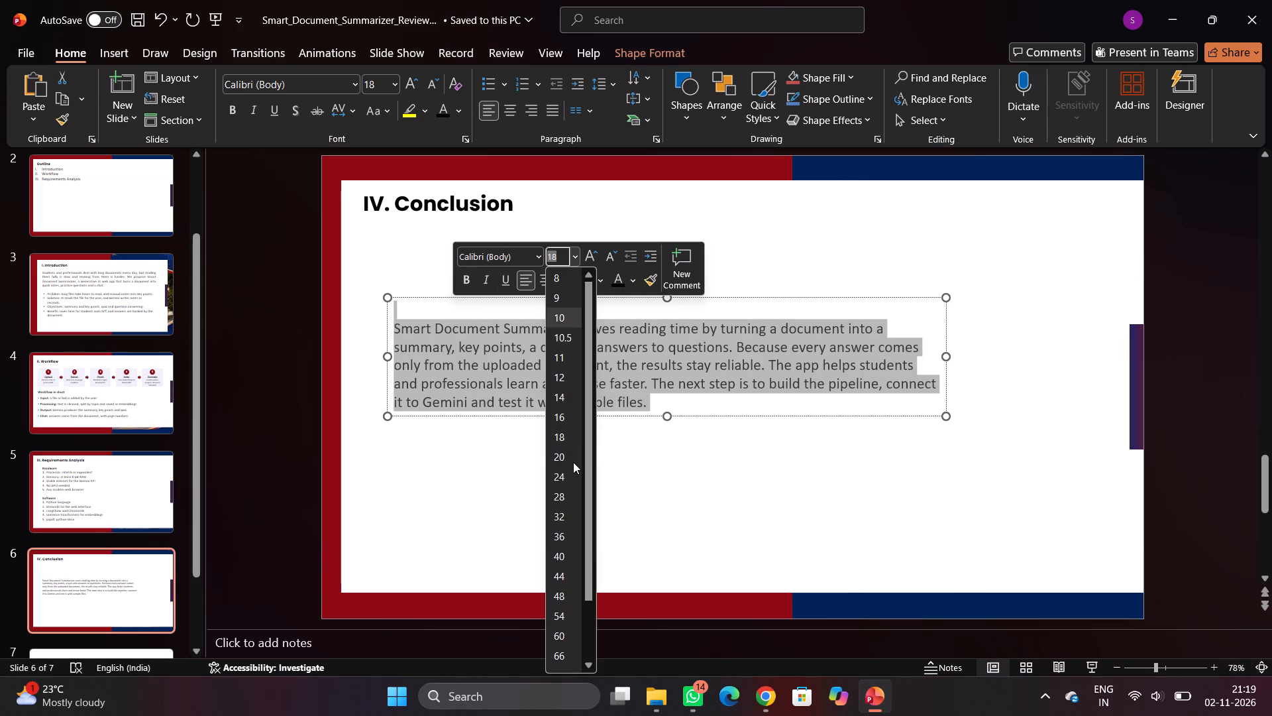
{"action": "left_click", "coordinate": [558, 472]}
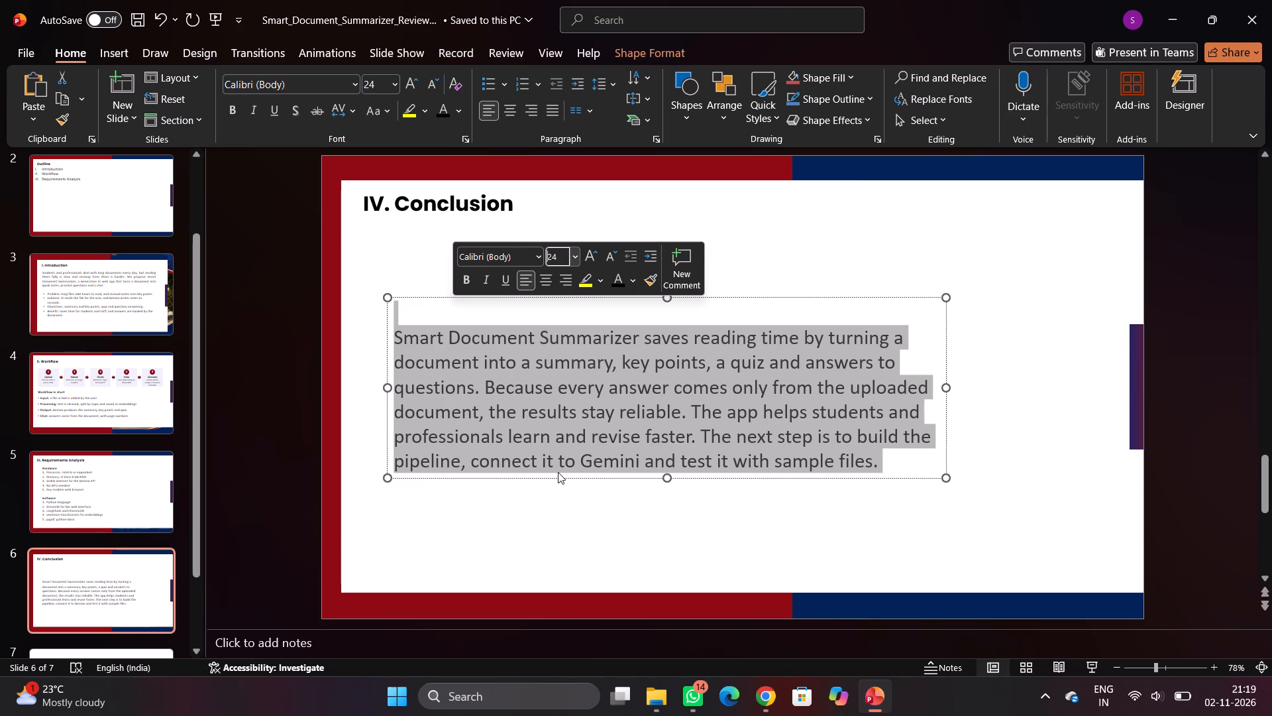
{"action": "left_click", "coordinate": [691, 532]}
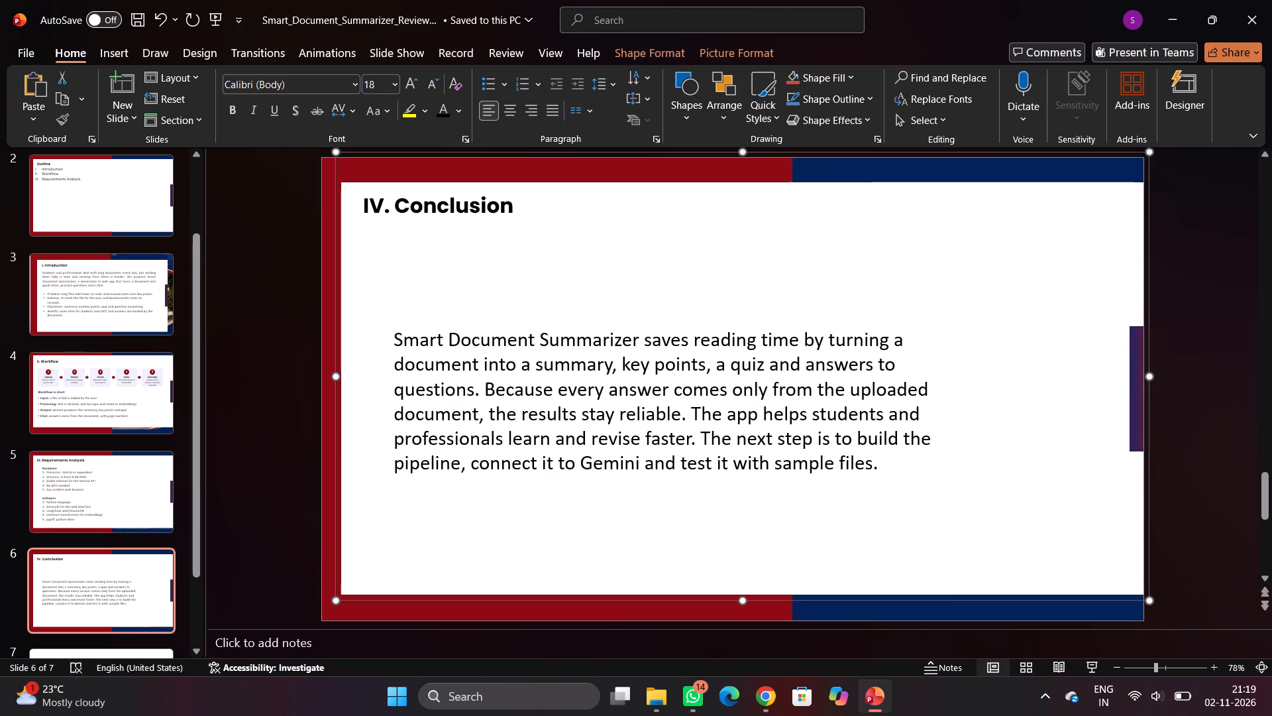
Move the conclusion text box up to just beneath the IV. Conclusion title.
{"action": "left_click", "coordinate": [686, 444]}
{"action": "left_click_drag", "start_coordinate": [602, 295], "coordinate": [586, 263]}
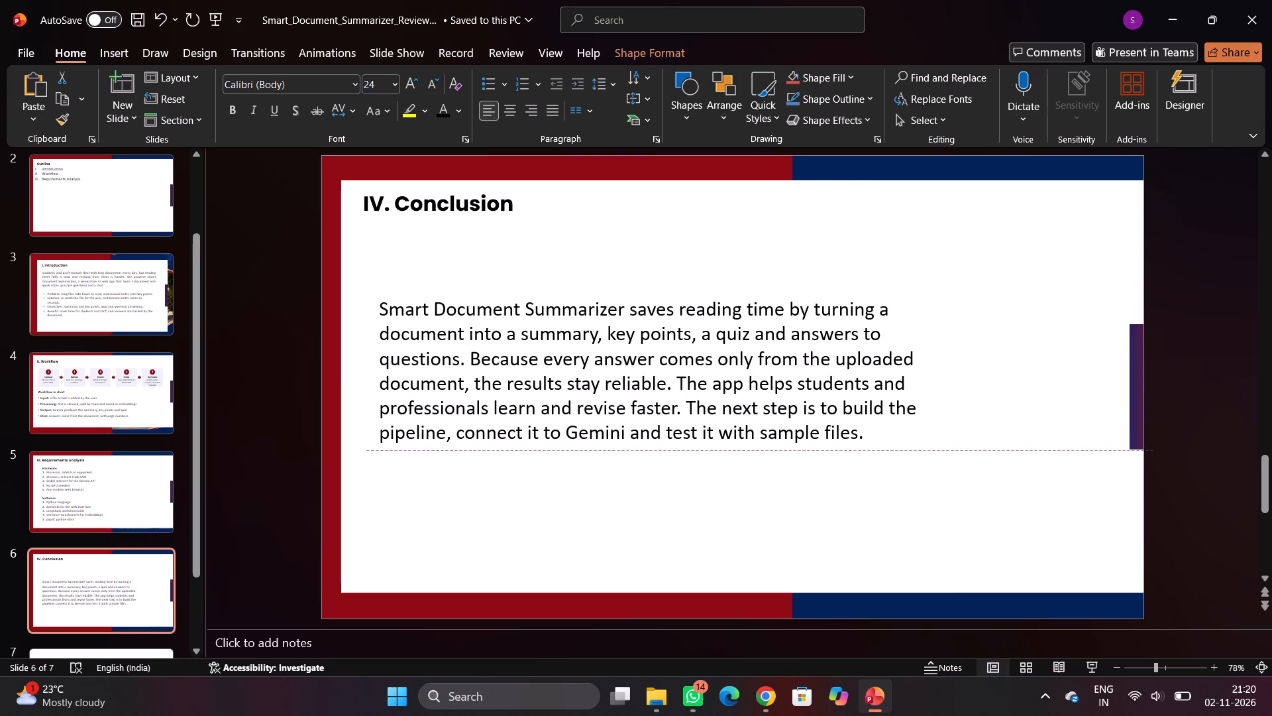
{"action": "left_click_drag", "start_coordinate": [586, 263], "coordinate": [584, 215]}
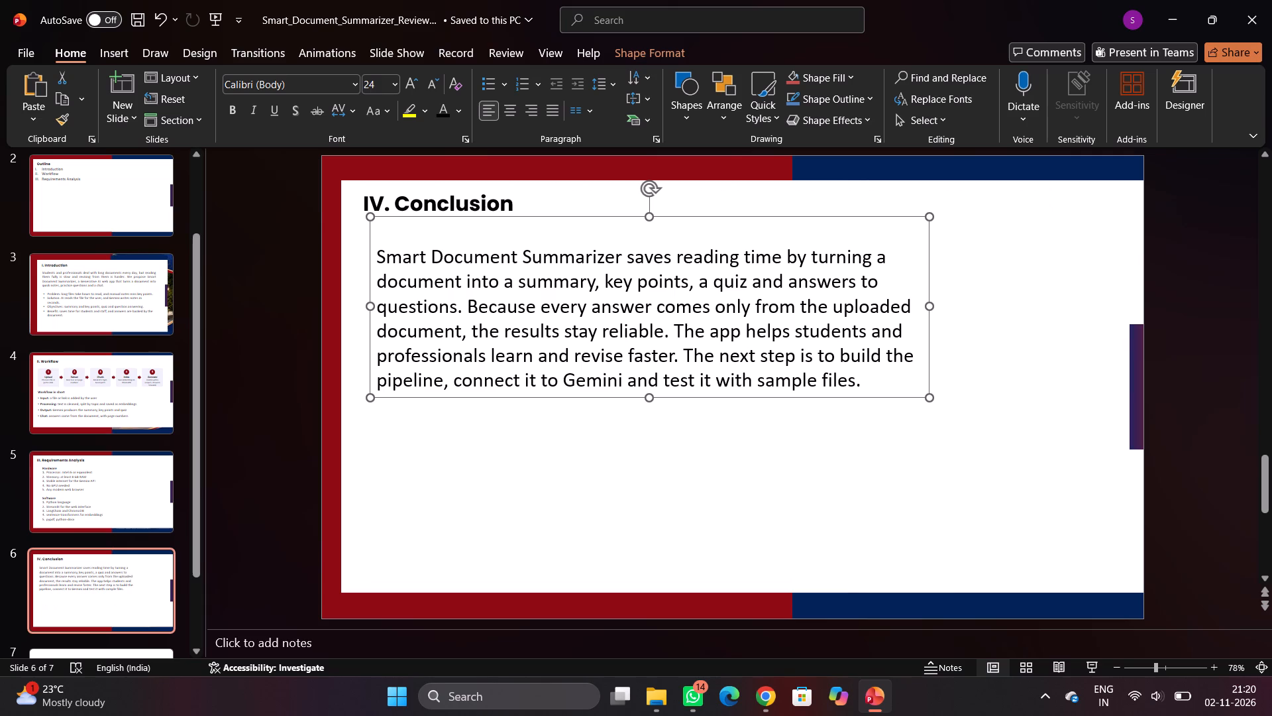
Justify the conclusion paragraph and widen its text box toward the slide's right side.
{"action": "left_click", "coordinate": [549, 108]}
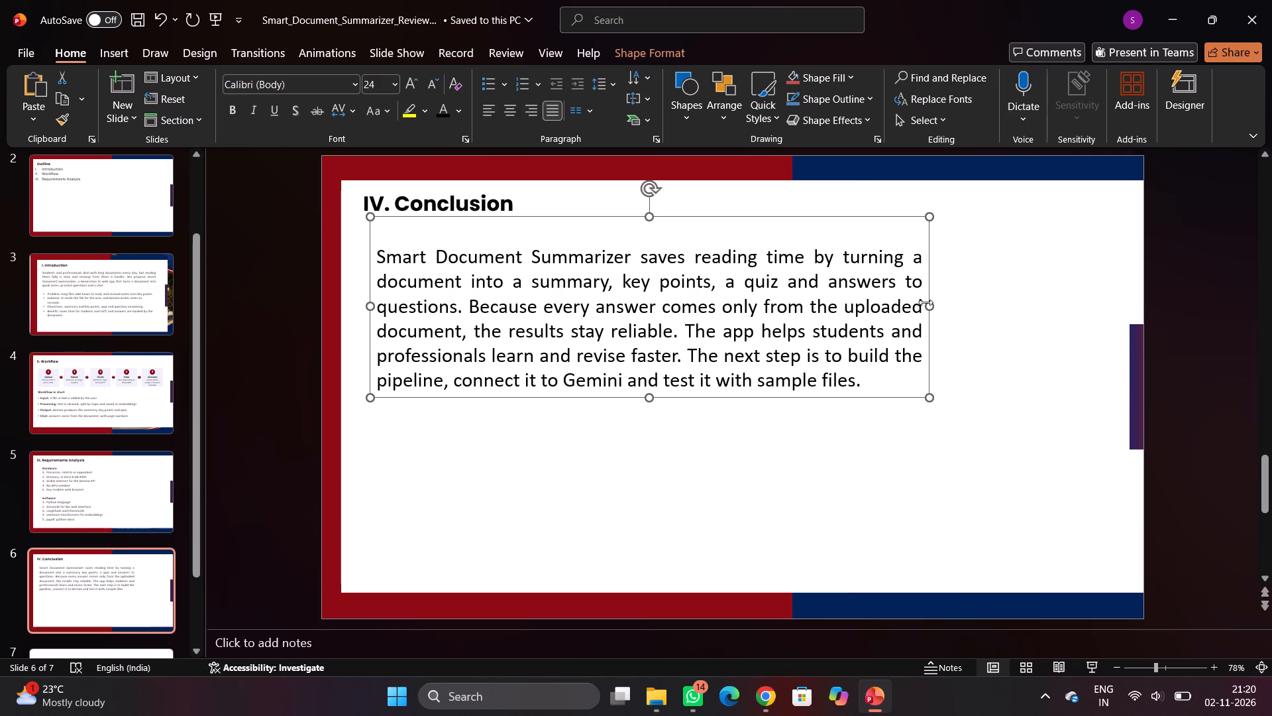
{"action": "left_click_drag", "start_coordinate": [926, 305], "coordinate": [1042, 313]}
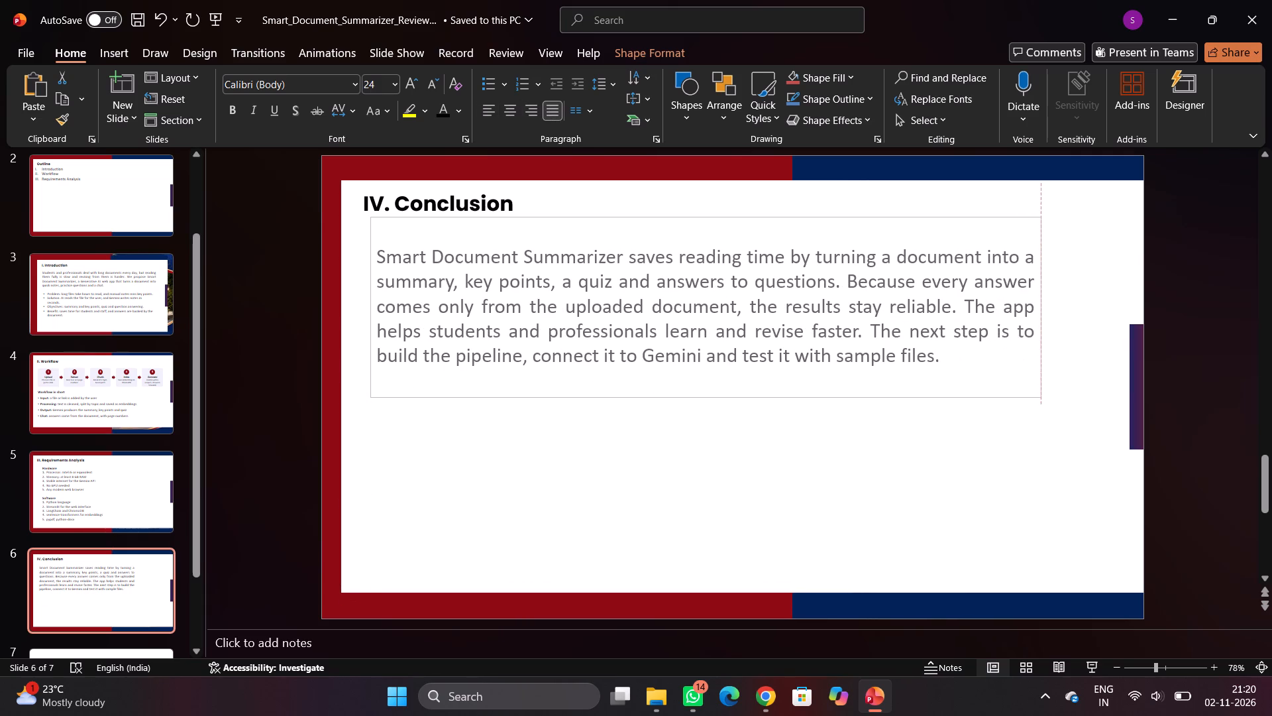
{"action": "left_click_drag", "start_coordinate": [1042, 313], "coordinate": [1056, 319]}
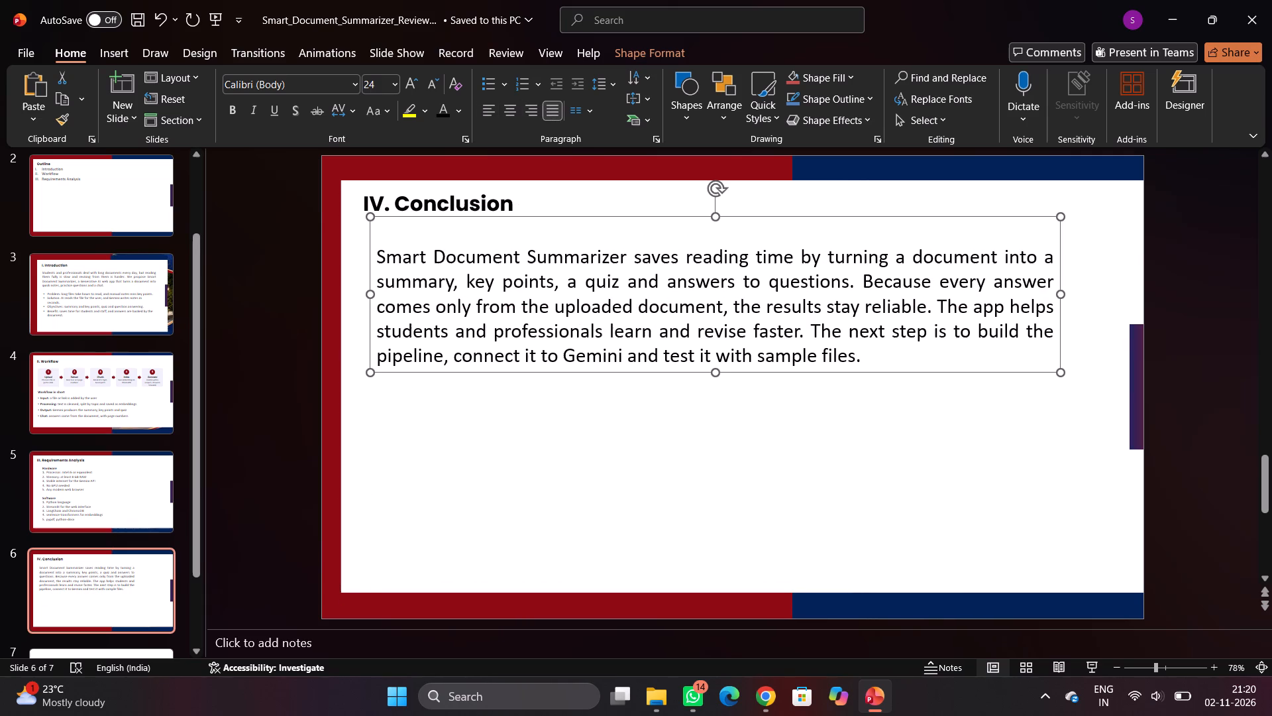
Move the IV. Conclusion title slightly down and inward so it sits just above the conclusion paragraph.
{"action": "left_click", "coordinate": [957, 489]}
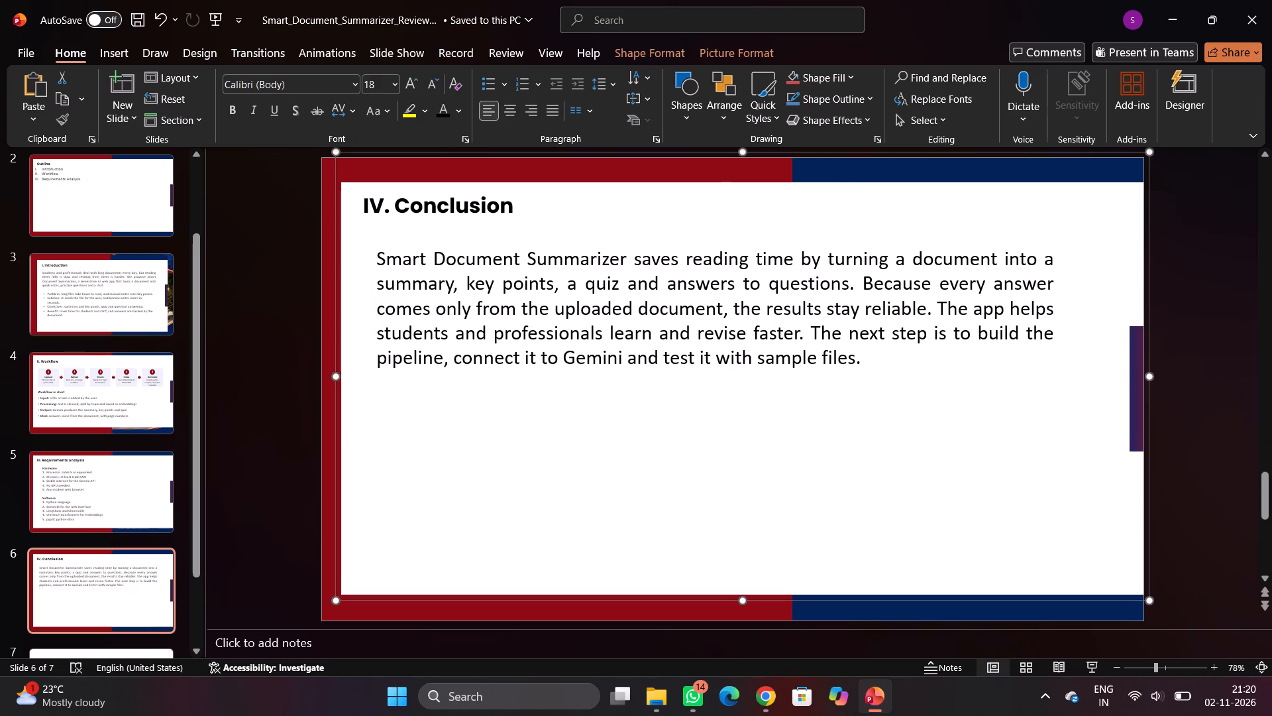
{"action": "left_click", "coordinate": [507, 217]}
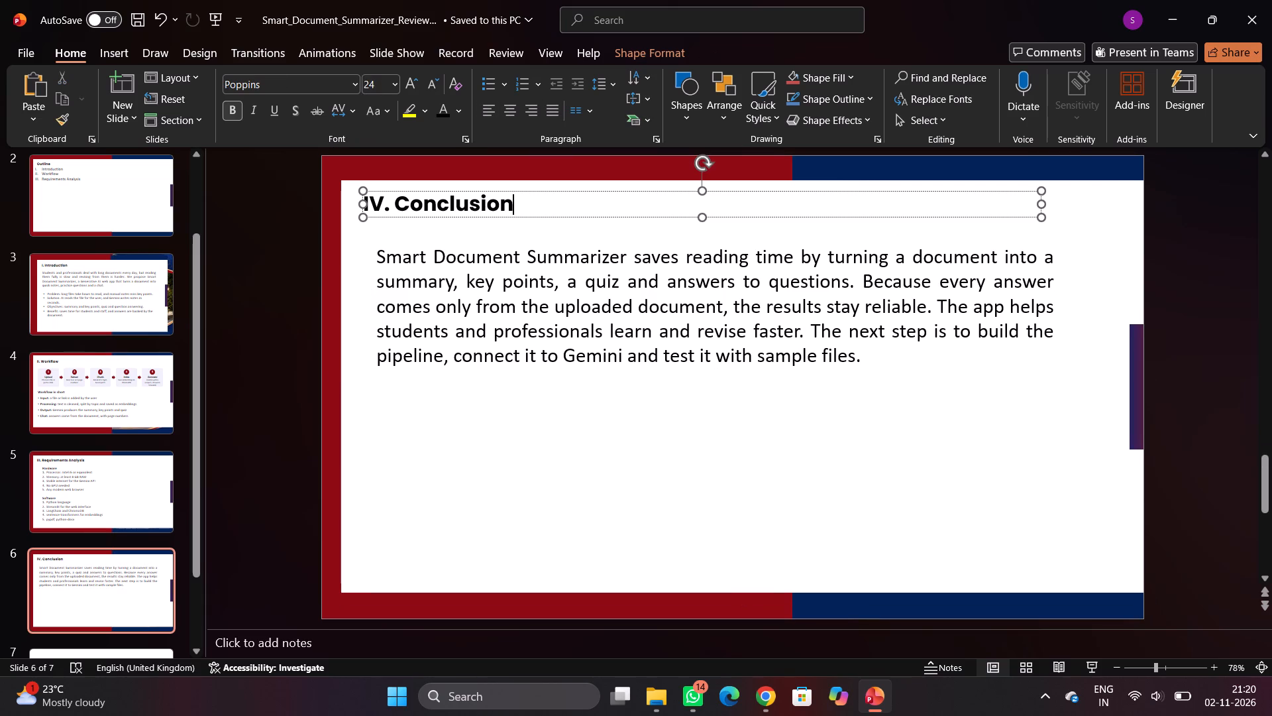
{"action": "left_click_drag", "start_coordinate": [507, 192], "coordinate": [507, 193]}
{"action": "left_click_drag", "start_coordinate": [507, 193], "coordinate": [515, 203]}
{"action": "left_click", "coordinate": [494, 524]}
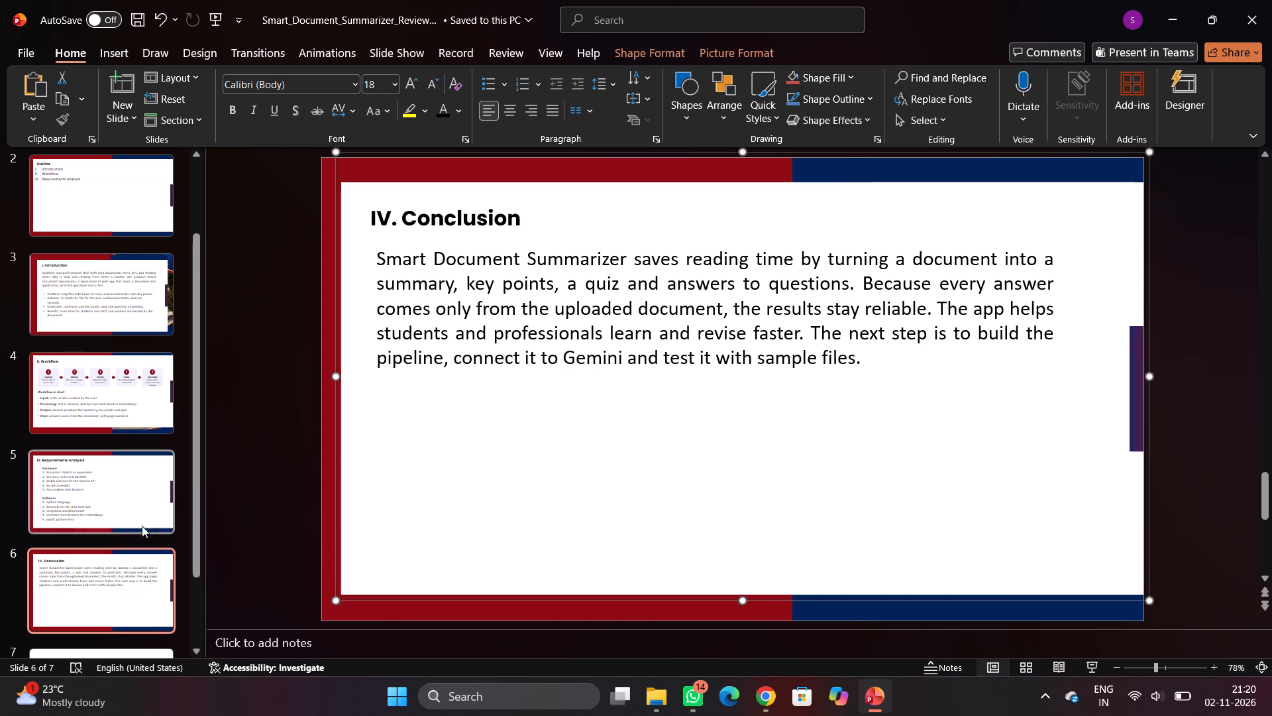
Add "Conclusion" as the last item of the numbered list on the Outline slide.
{"action": "left_click", "coordinate": [111, 508]}
{"action": "left_click", "coordinate": [111, 356]}
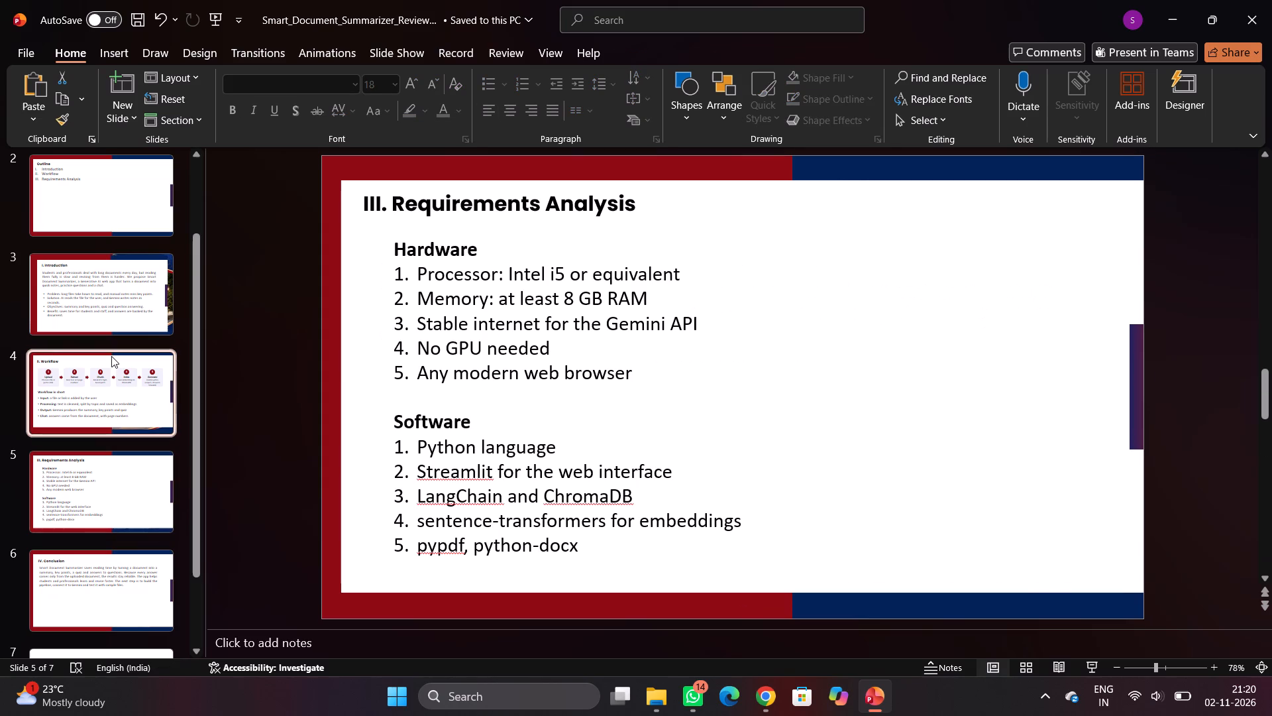
{"action": "left_click", "coordinate": [111, 249]}
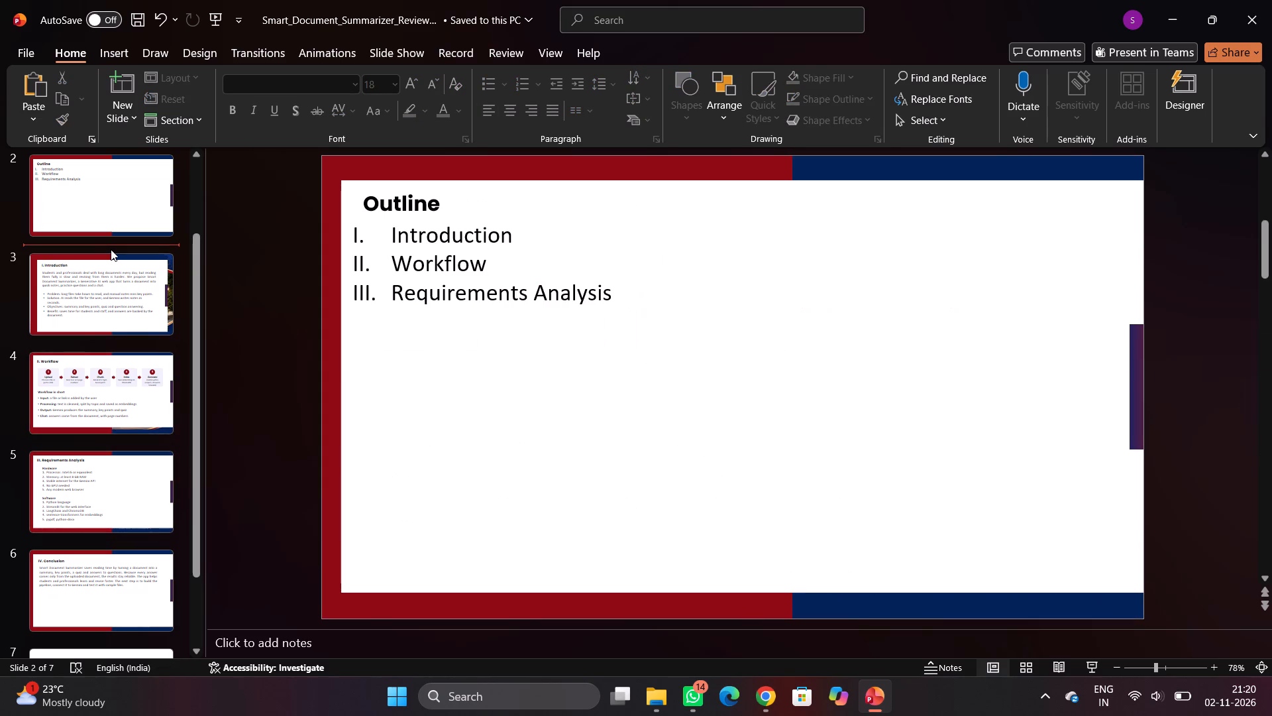
{"action": "left_click", "coordinate": [609, 292]}
{"action": "key", "text": "Return"}
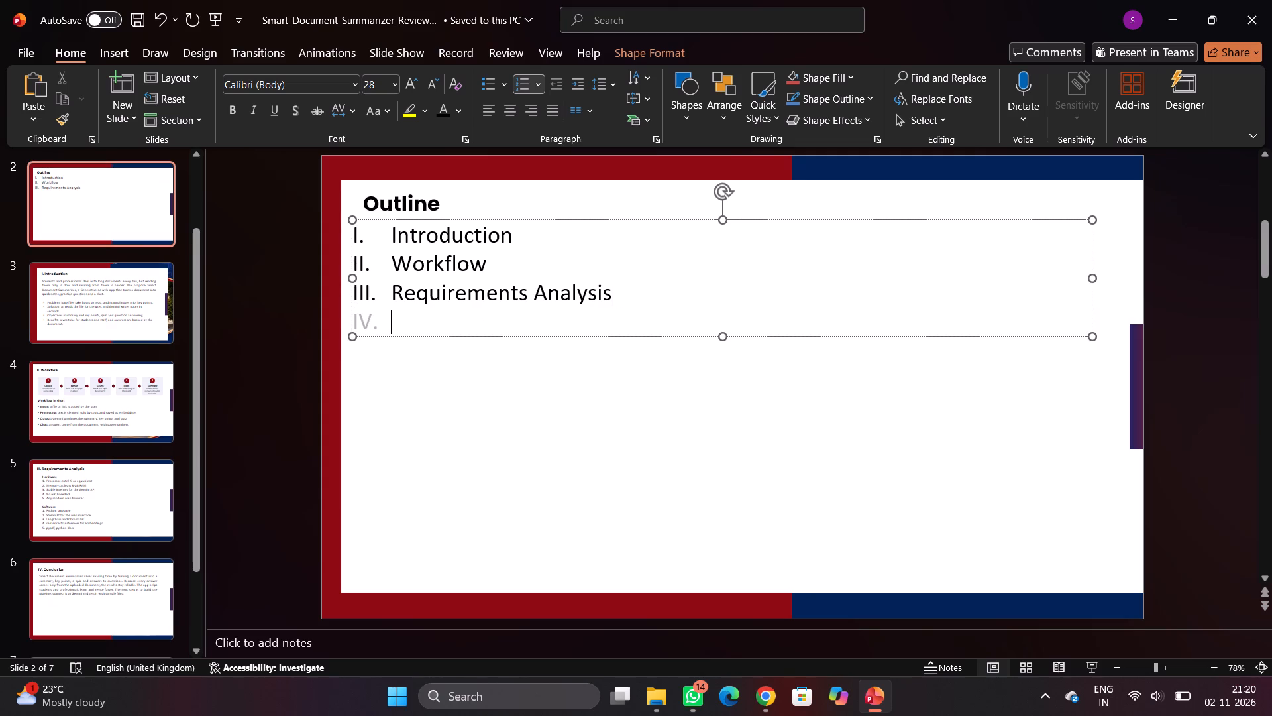
{"action": "type", "text": "onclusion"}
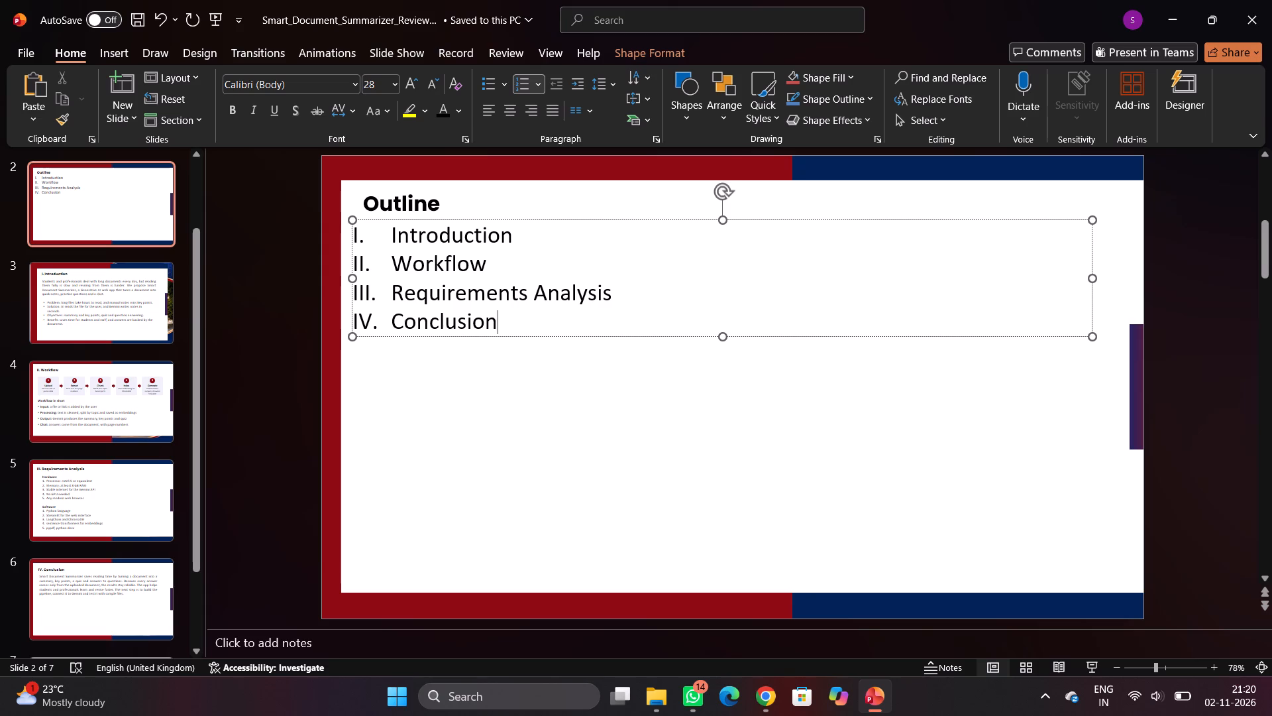
Insert "Objectives" as the second item in the outline list, between Introduction and Workflow.
{"action": "left_click", "coordinate": [513, 246]}
{"action": "key", "text": "Return"}
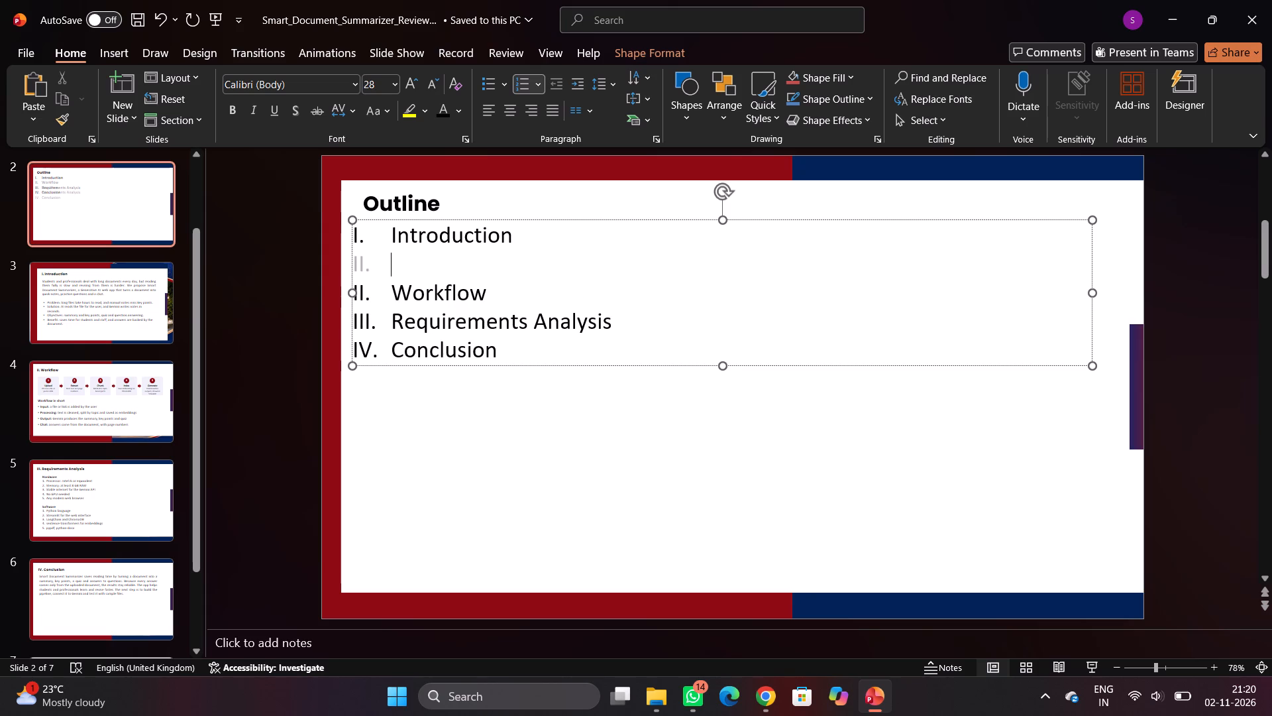
{"action": "type", "text": "bjet"}
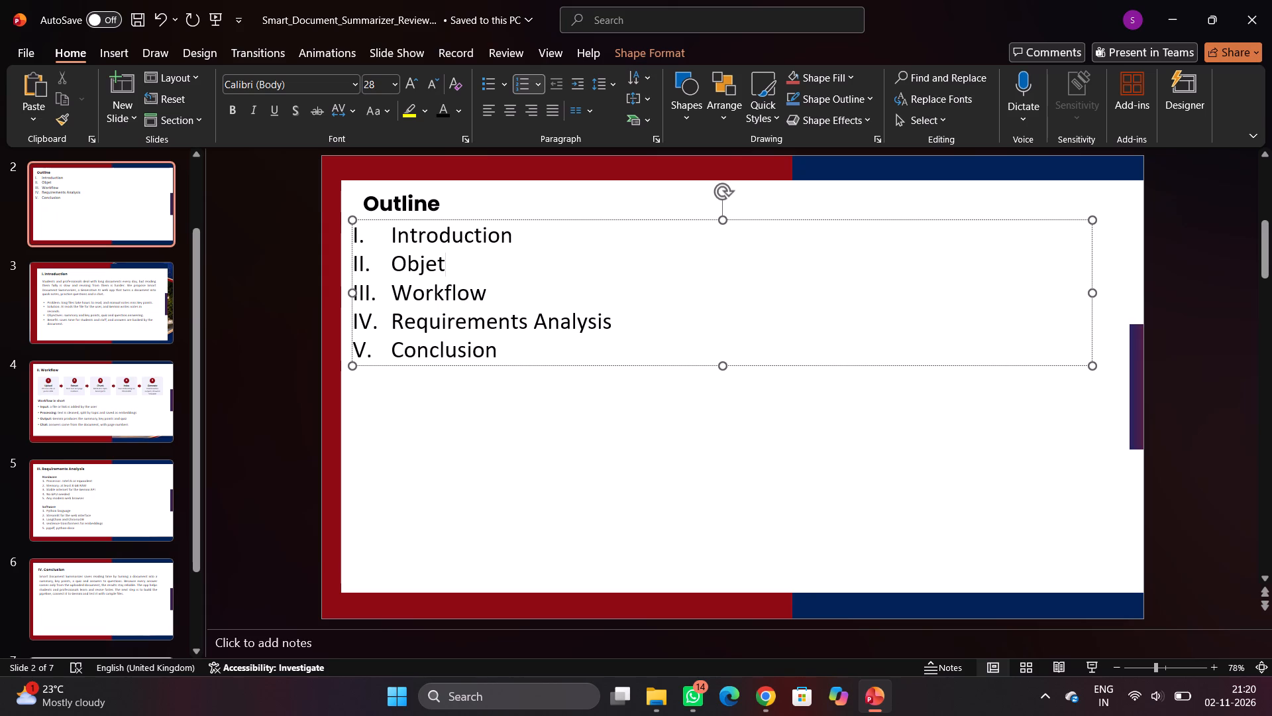
{"action": "key", "text": "BackSpace"}
{"action": "type", "text": "ctive"}
{"action": "key", "text": "s"}
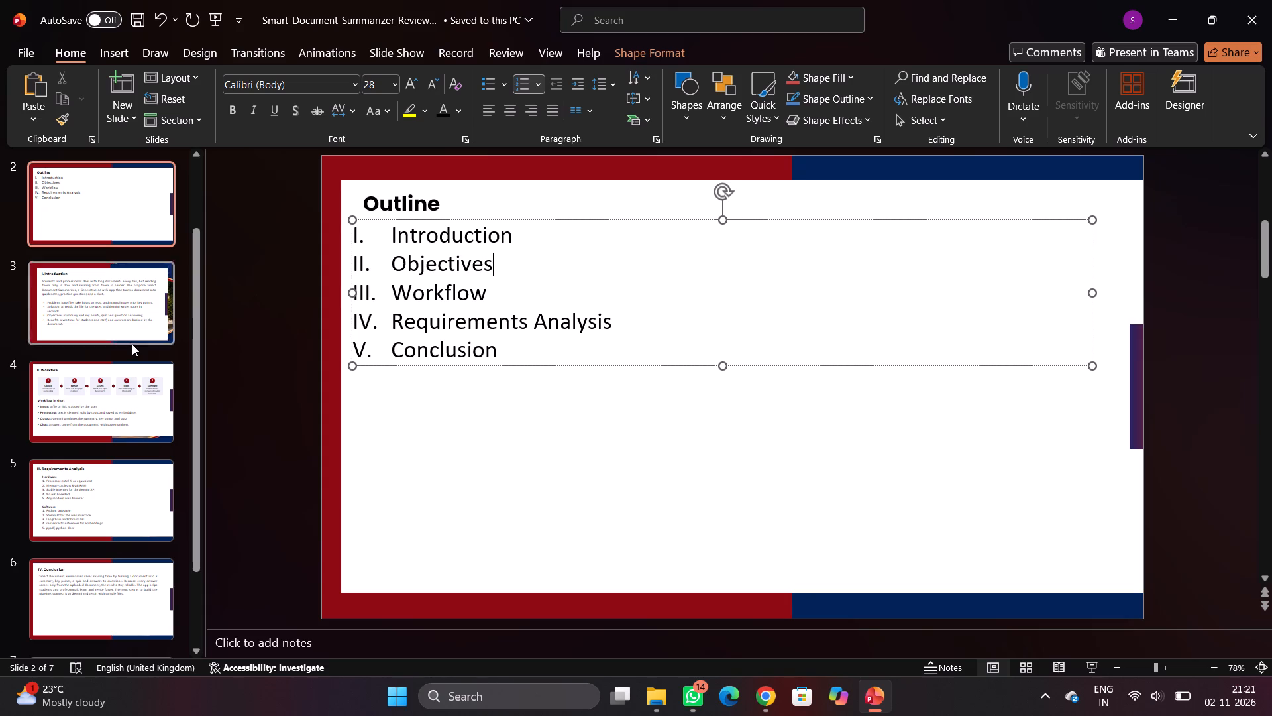
Duplicate the I. Introduction slide.
{"action": "left_click", "coordinate": [139, 323]}
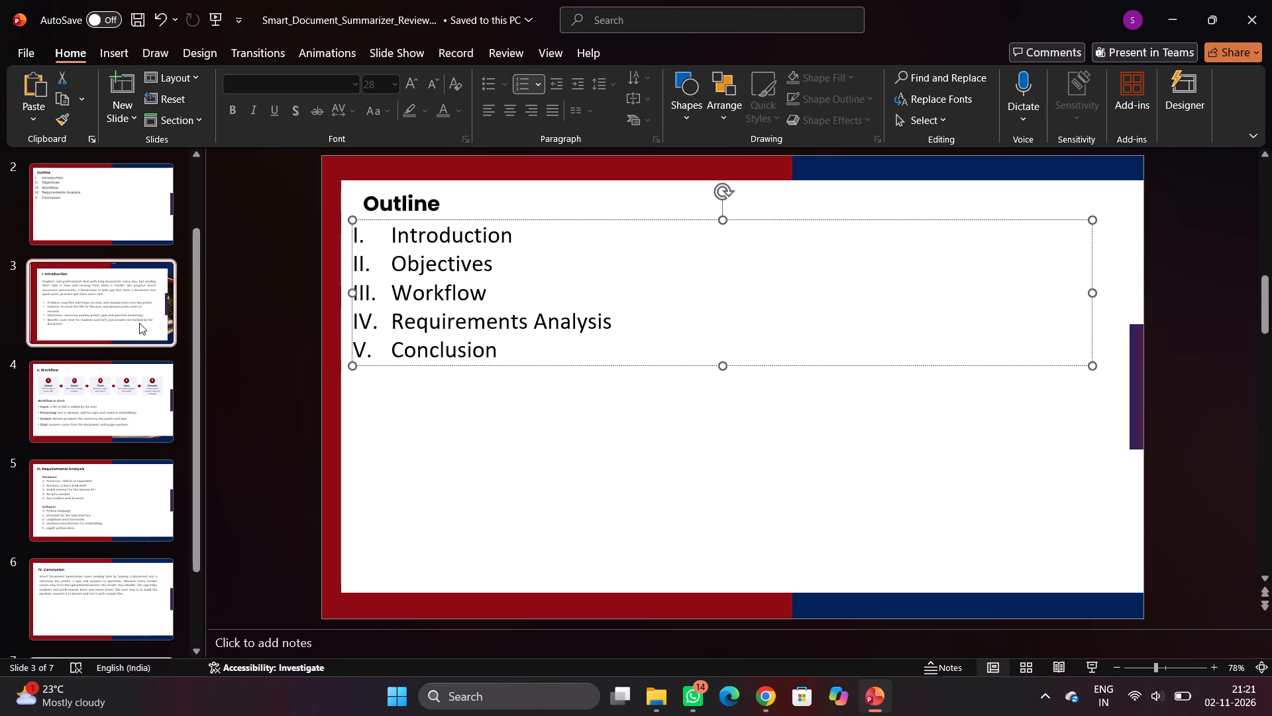
{"action": "right_click", "coordinate": [139, 323]}
{"action": "left_click", "coordinate": [201, 445]}
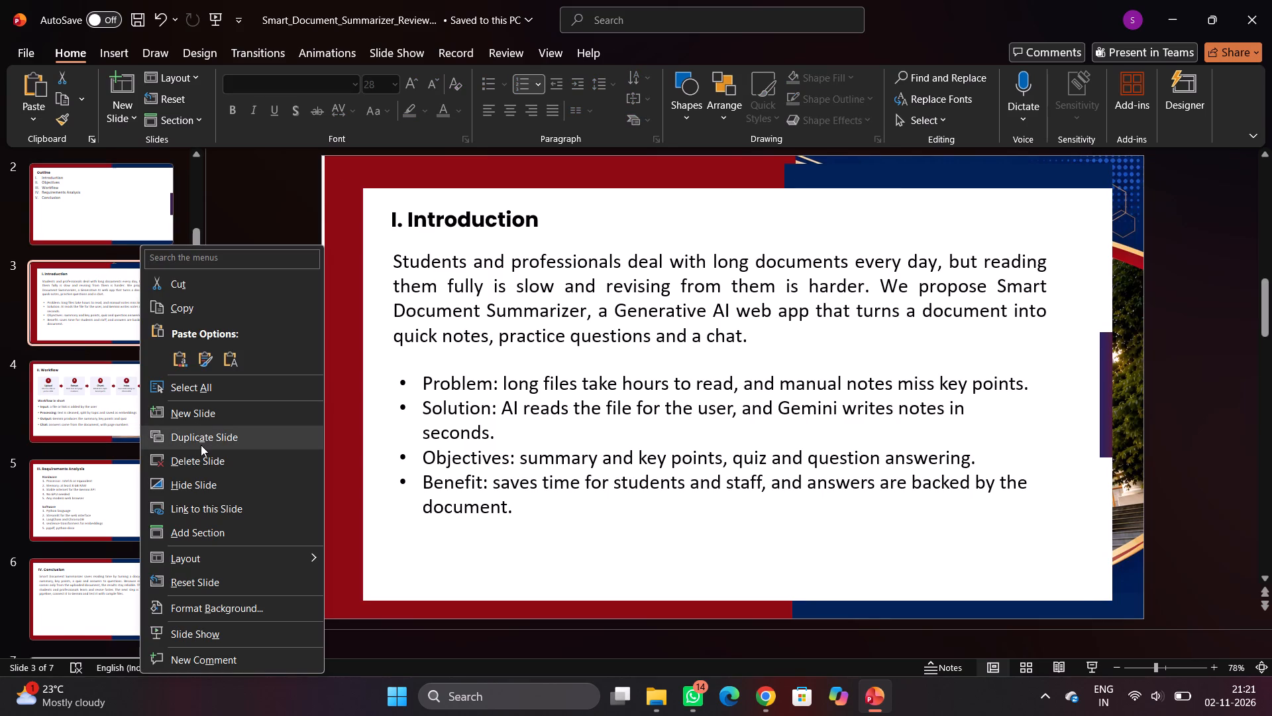
Remove the paragraph, the emptied text placeholder and the bullet list from the duplicated Introduction slide, keeping only its title.
{"action": "left_click", "coordinate": [502, 420]}
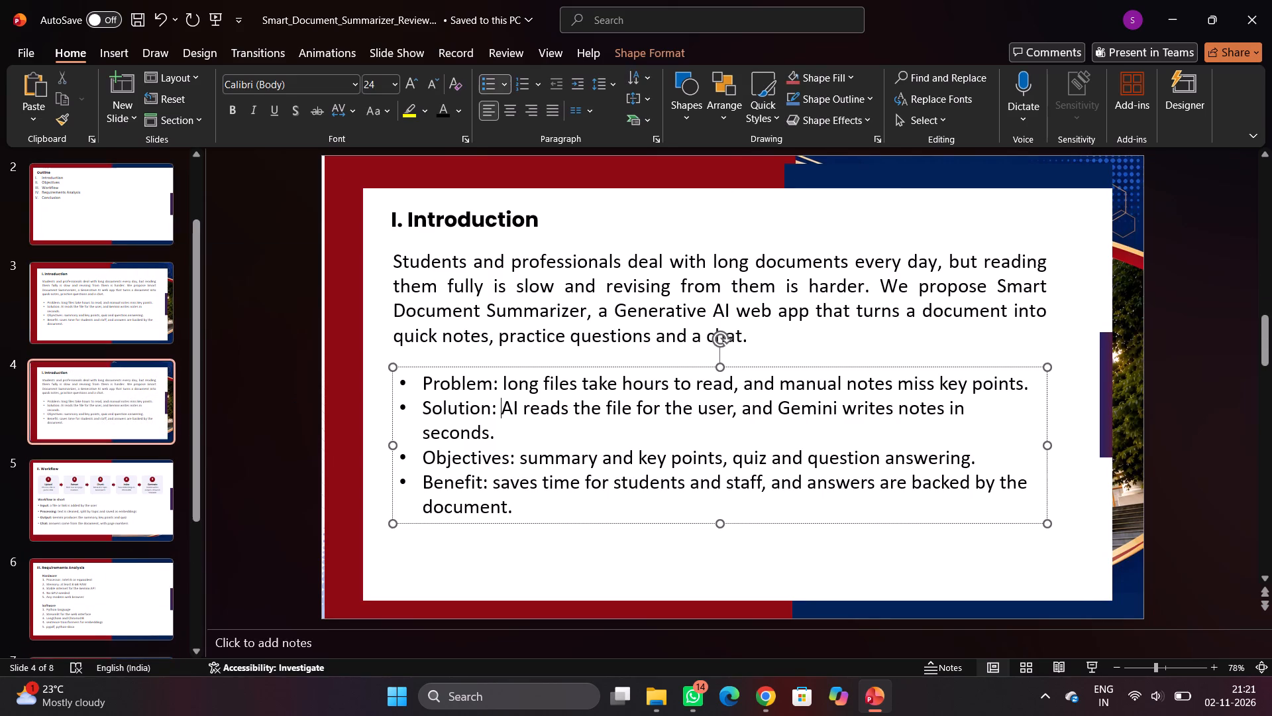
{"action": "left_click", "coordinate": [839, 335]}
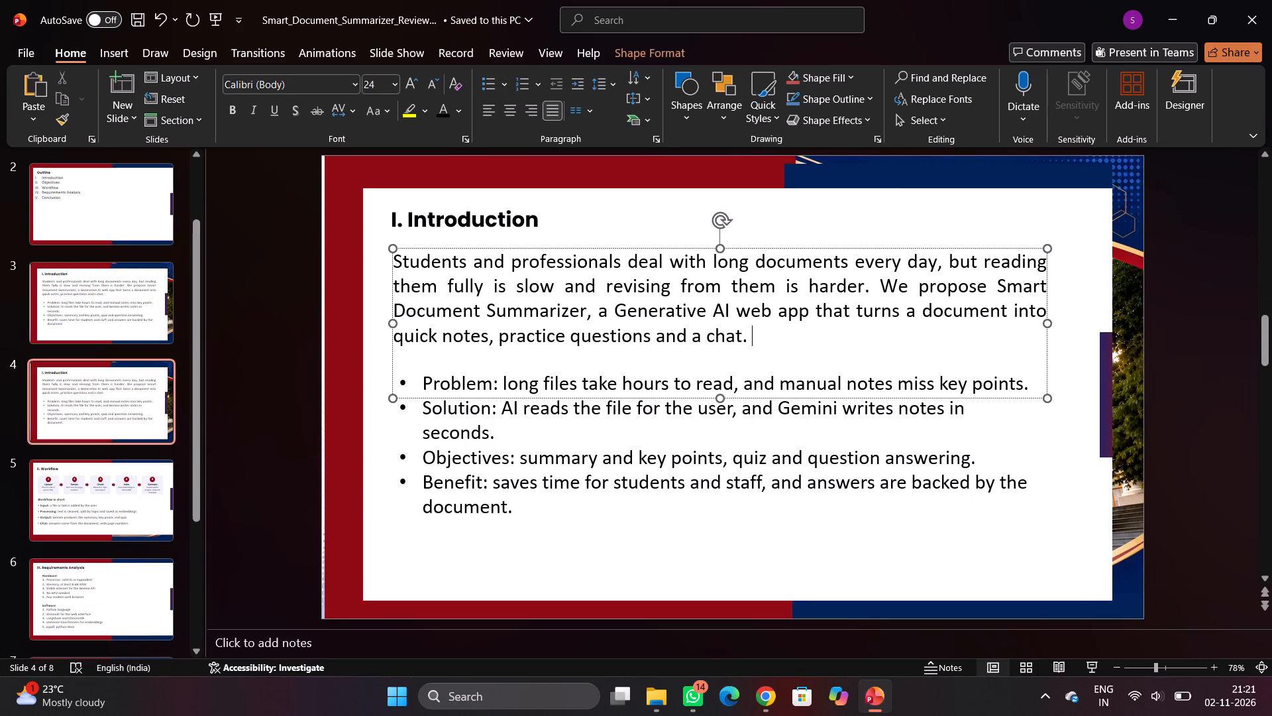
{"action": "right_click", "coordinate": [1048, 400]}
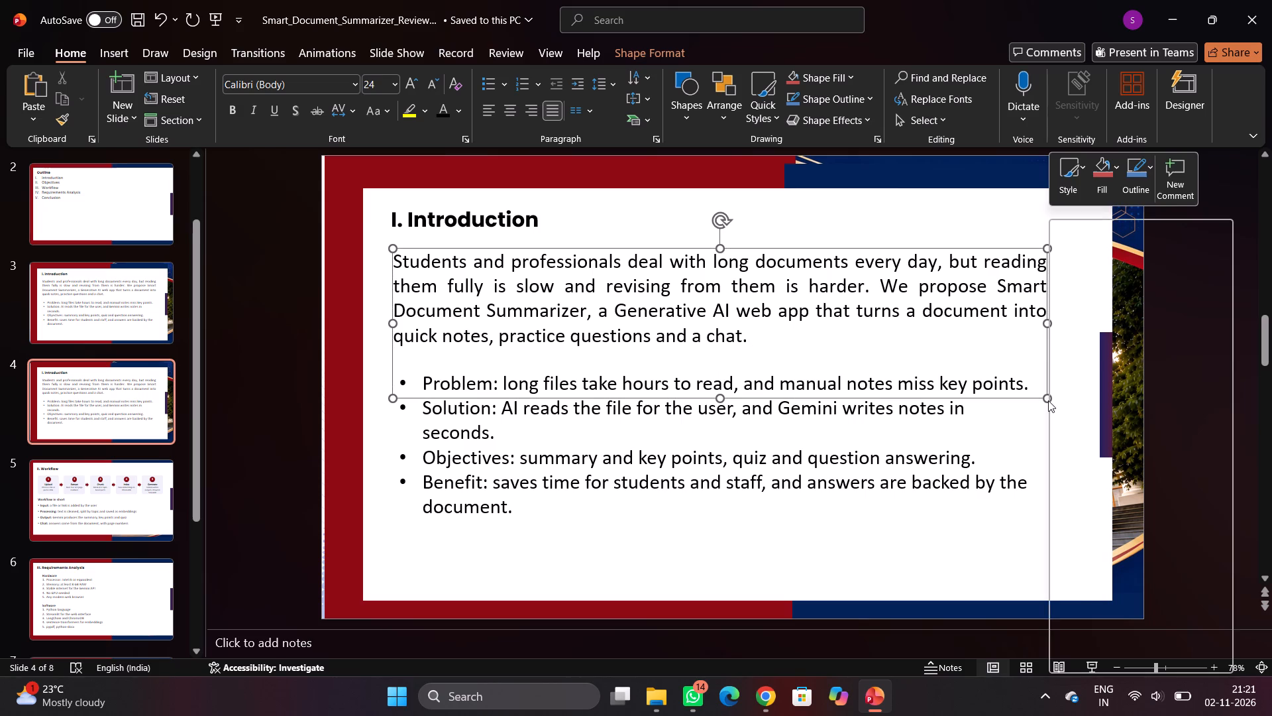
{"action": "left_click", "coordinate": [1106, 258]}
{"action": "left_click", "coordinate": [745, 469]}
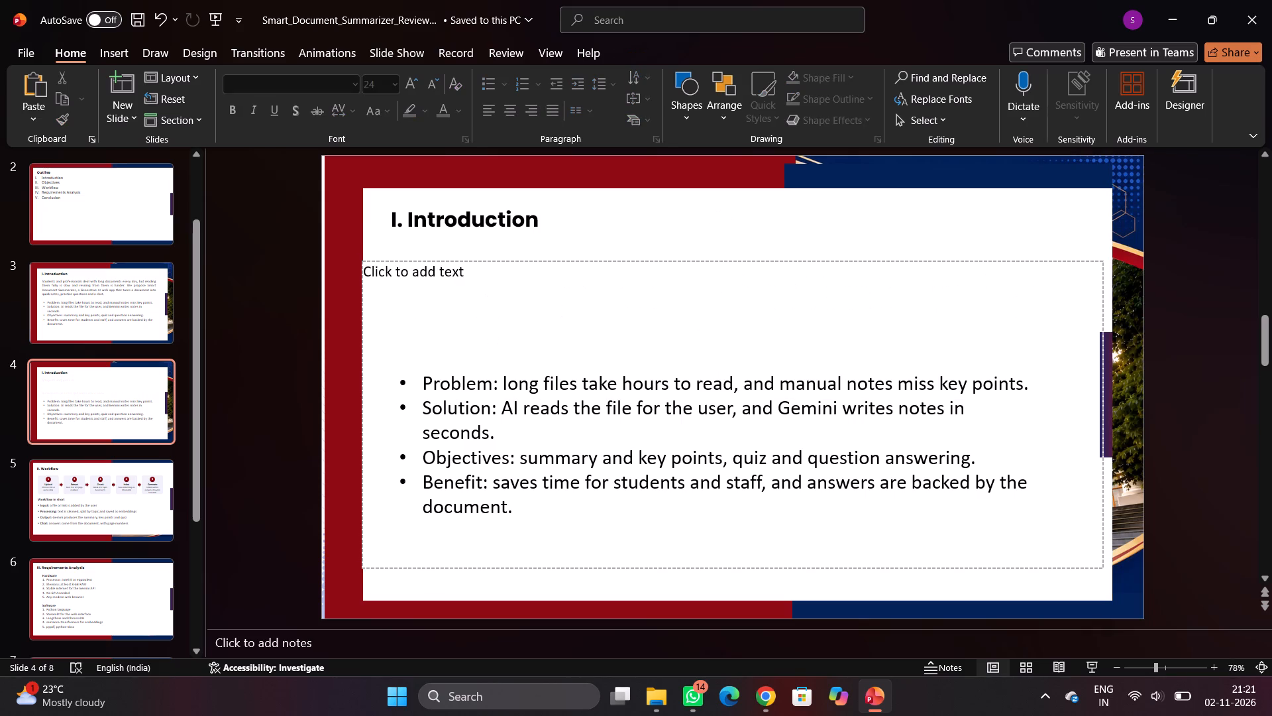
{"action": "right_click", "coordinate": [1100, 570]}
{"action": "left_click", "coordinate": [947, 164]}
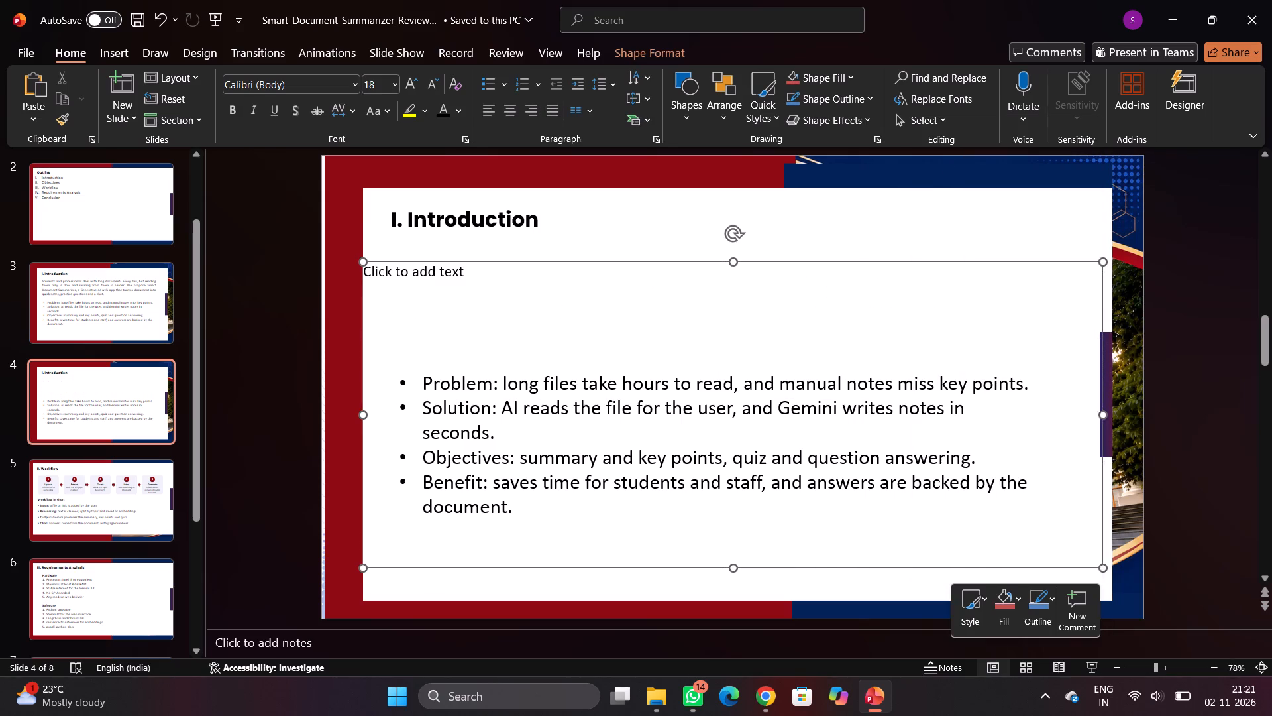
{"action": "left_click", "coordinate": [469, 475]}
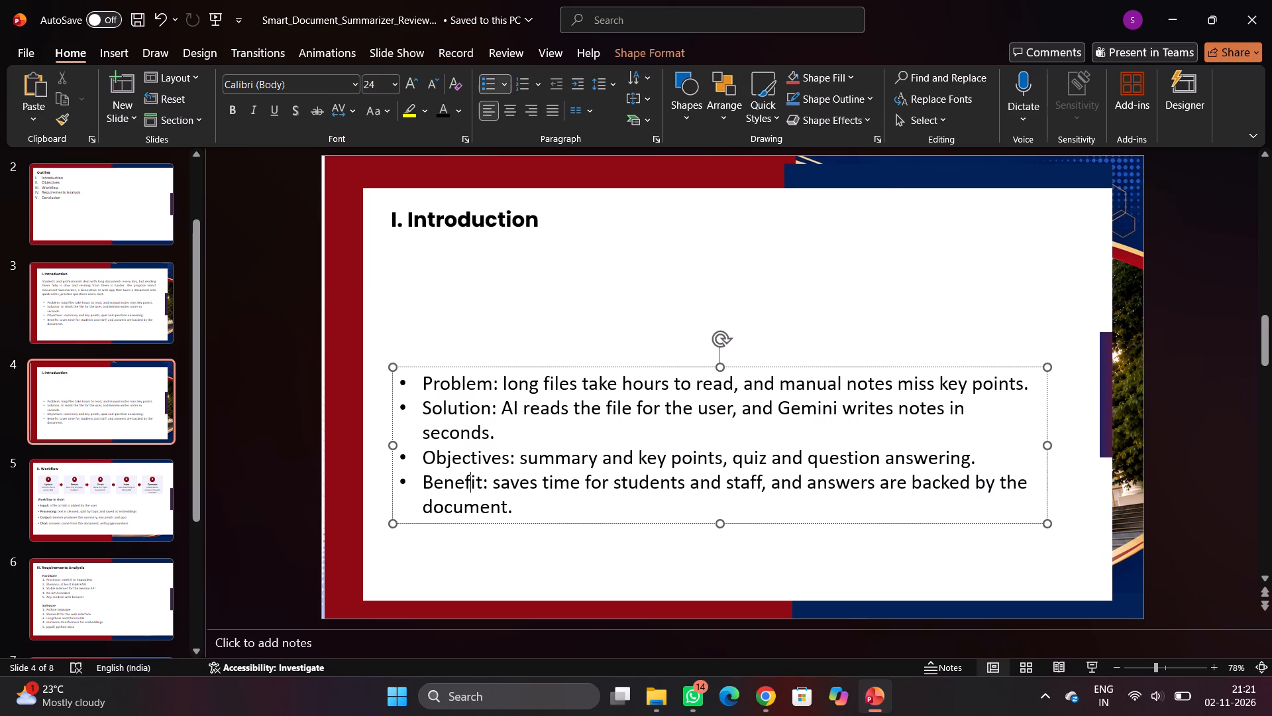
{"action": "right_click", "coordinate": [1045, 520]}
{"action": "left_click", "coordinate": [1076, 75]}
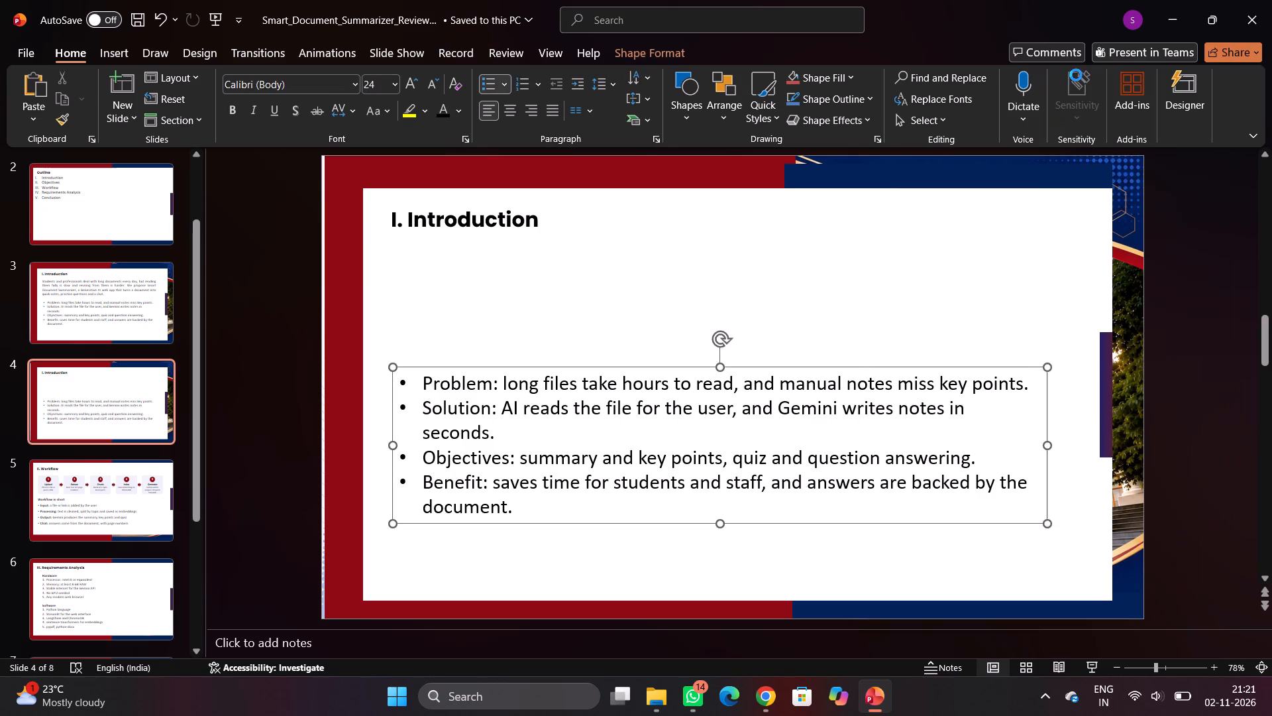
Change the duplicated slide's title to "II. Objectives".
{"action": "left_click", "coordinate": [540, 224]}
{"action": "key", "text": "BackSpace"}
{"action": "key", "text": "BackSpace"}
{"action": "key", "text": "BackSpace"}
{"action": "key", "text": "BackSpace"}
{"action": "key", "text": "BackSpace"}
{"action": "key", "text": "BackSpace"}
{"action": "key", "text": "BackSpace"}
{"action": "key", "text": "BackSpace"}
{"action": "key", "text": "BackSpace"}
{"action": "key", "text": "BackSpace"}
{"action": "key", "text": "BackSpace"}
{"action": "key", "text": "BackSpace"}
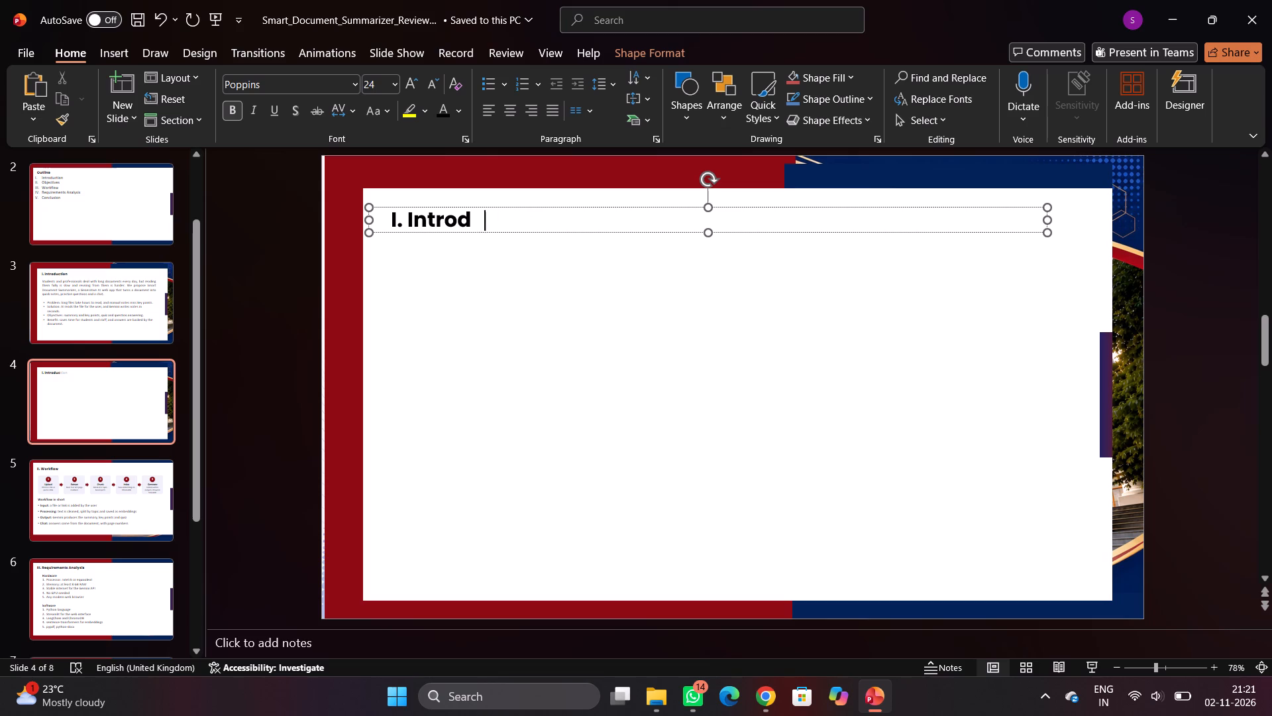
{"action": "key", "text": "BackSpace"}
{"action": "key", "text": "BackSpace"}
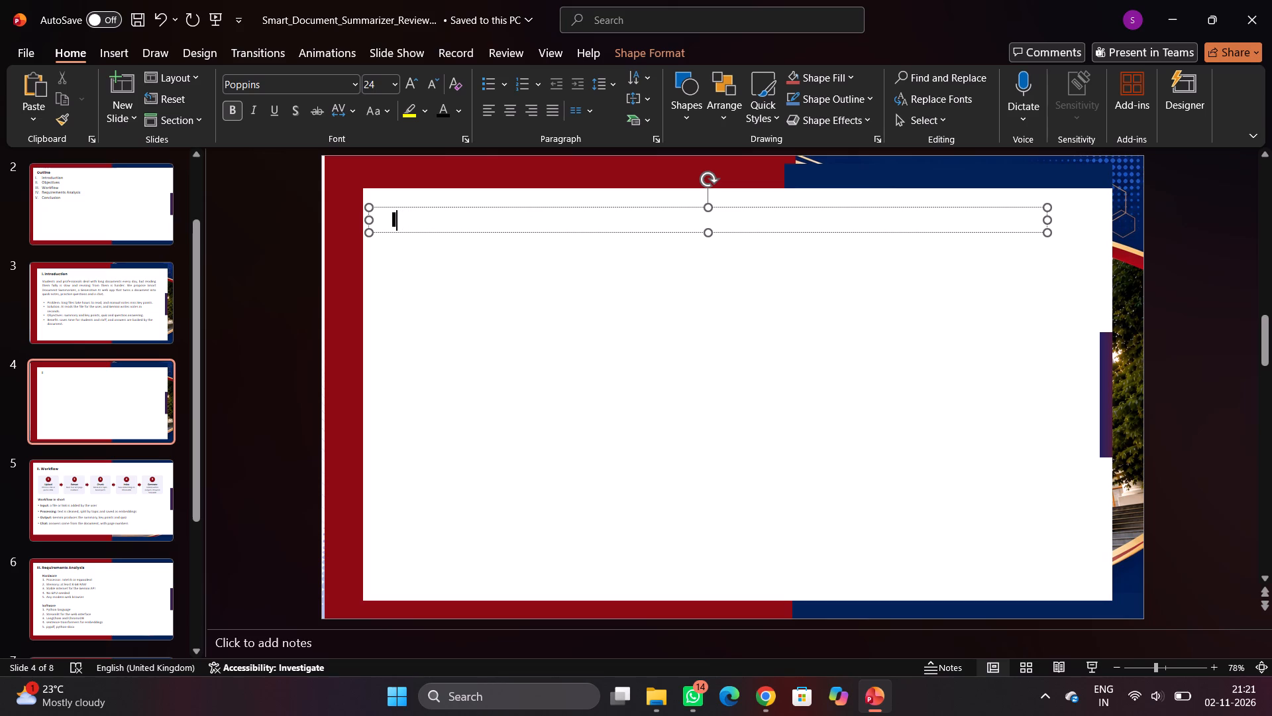
{"action": "key", "text": "period"}
{"action": "key", "text": "space"}
{"action": "type", "text": "bjectives"}
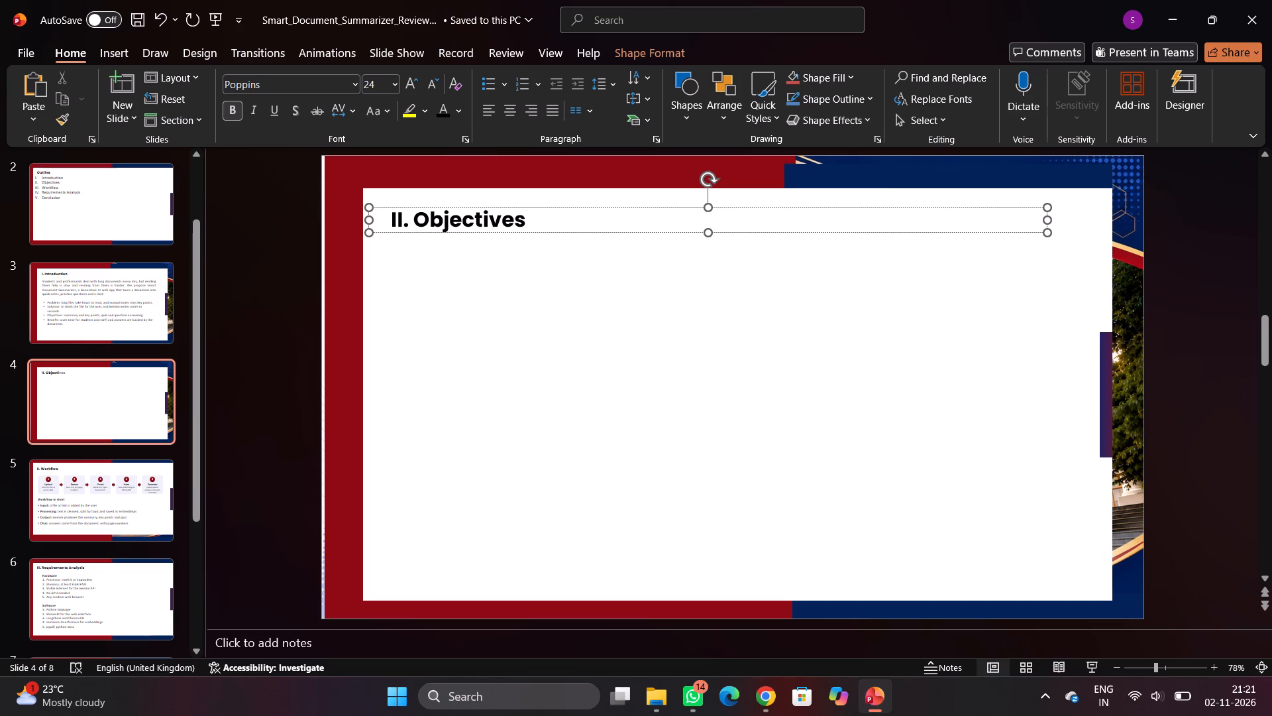
{"action": "left_click", "coordinate": [492, 290]}
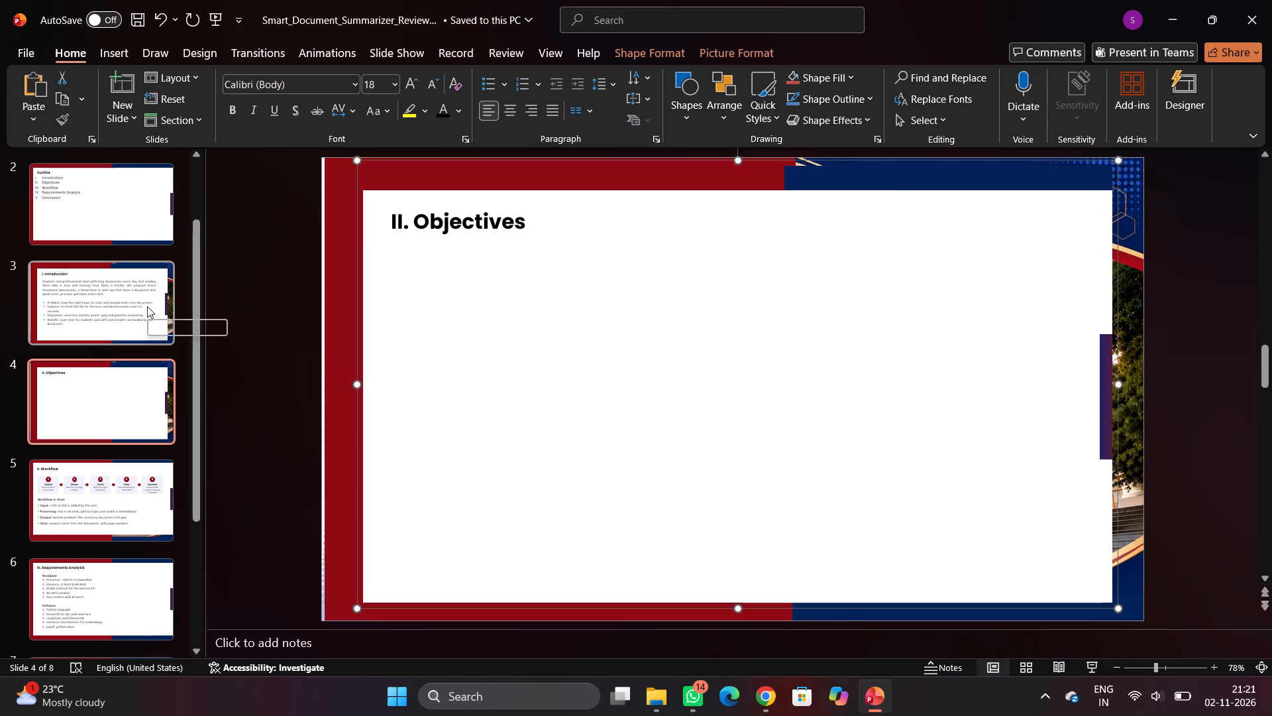
Renumber the Workflow slide's title to "III. Workflow".
{"action": "left_click", "coordinate": [121, 220]}
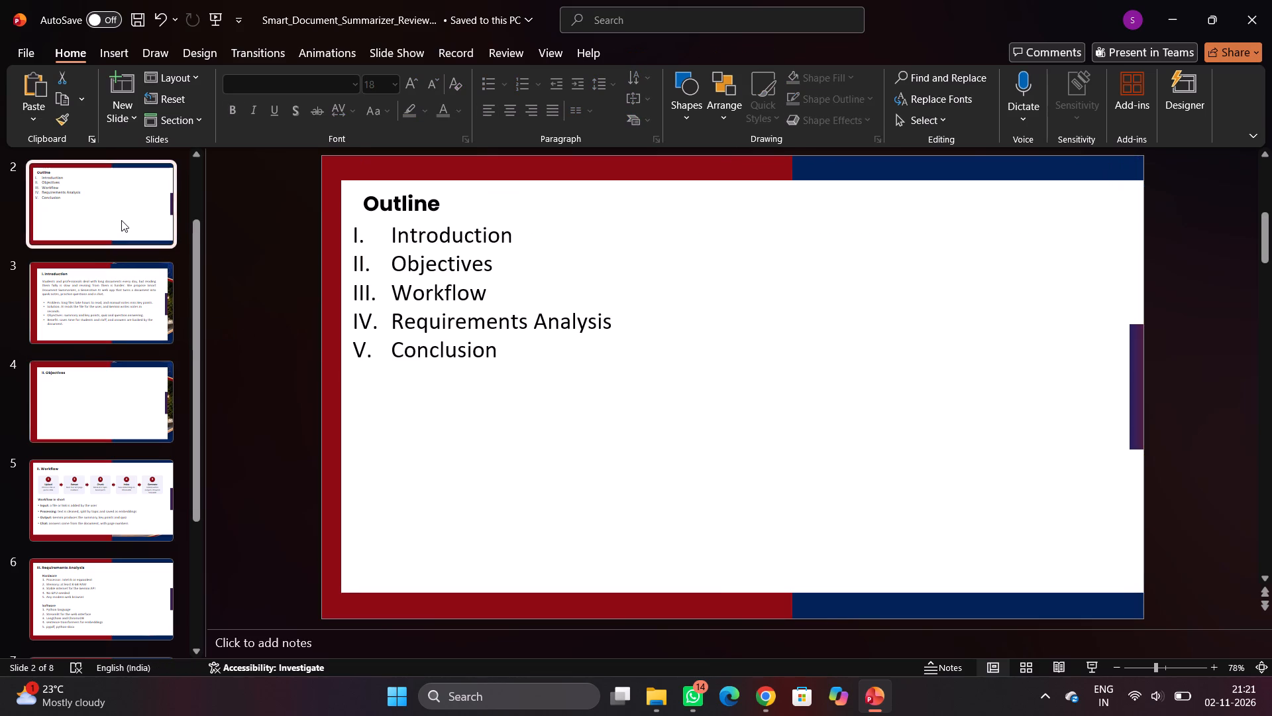
{"action": "left_click", "coordinate": [85, 311]}
{"action": "left_click", "coordinate": [64, 477]}
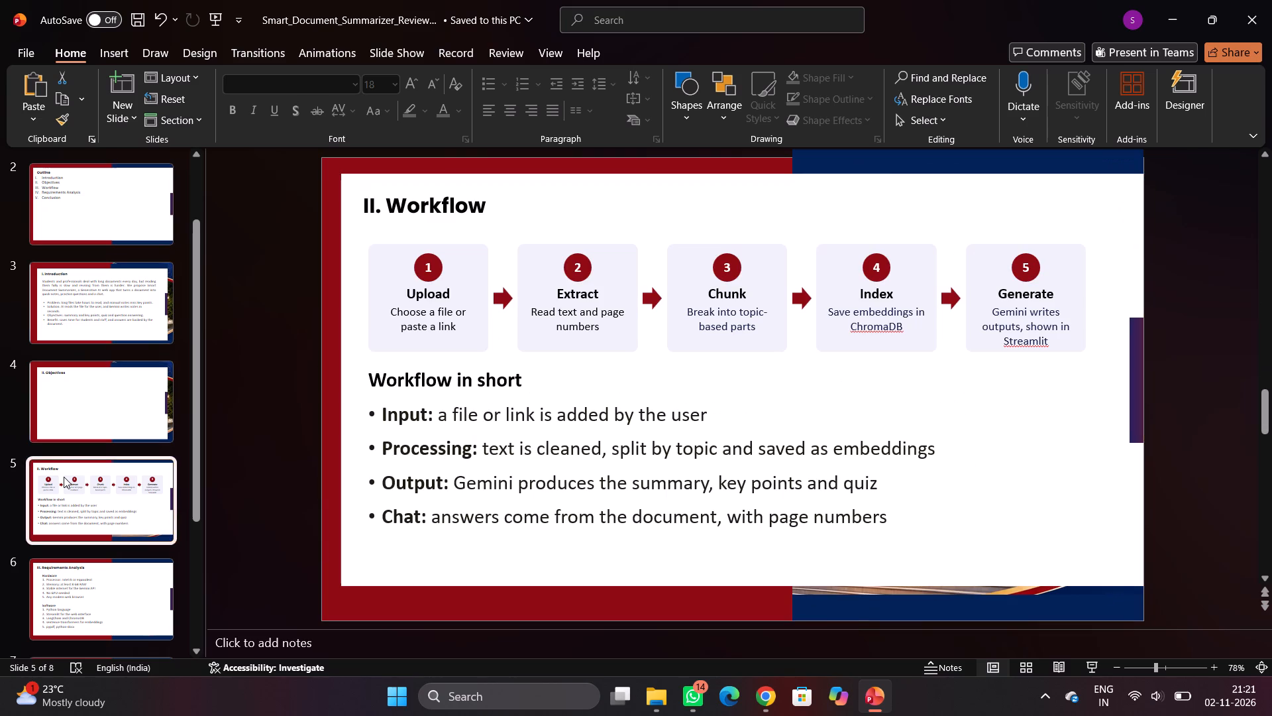
{"action": "left_click", "coordinate": [372, 203]}
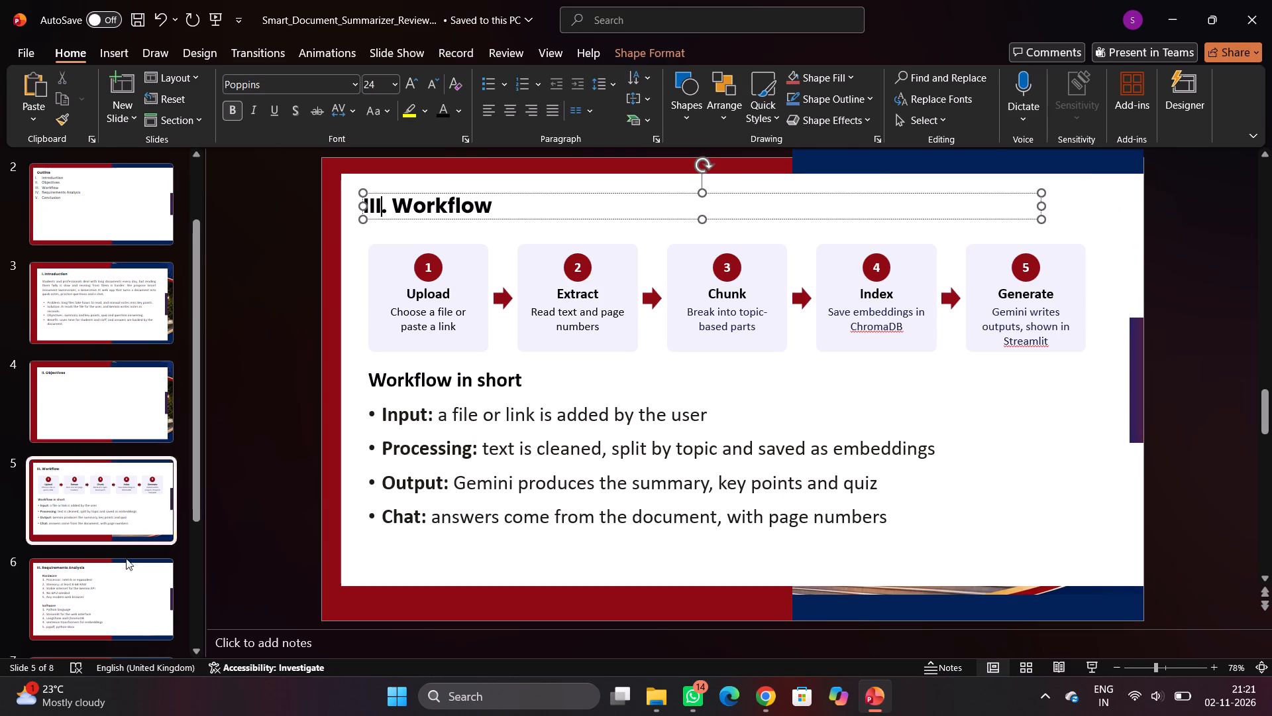
Renumber the Requirements Analysis slide's title to "IV. Requirements Analysis".
{"action": "left_click", "coordinate": [107, 563]}
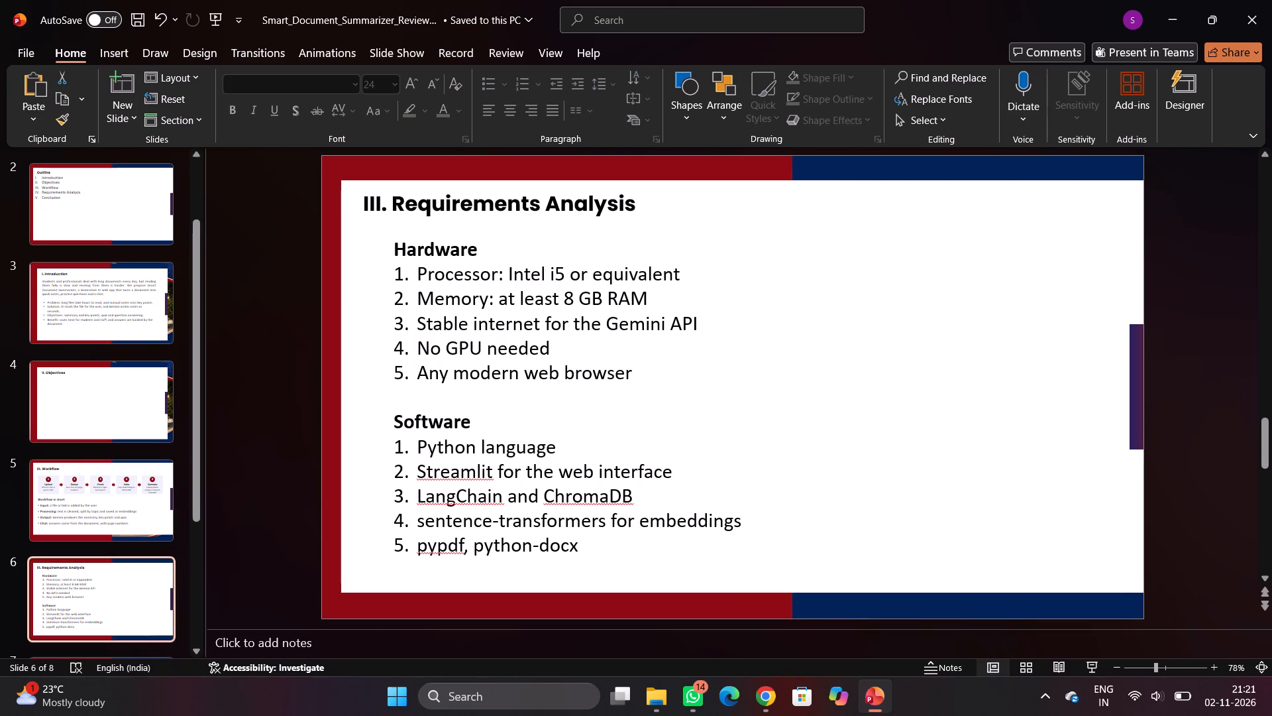
{"action": "left_click", "coordinate": [381, 208]}
{"action": "key", "text": "BackSpace"}
{"action": "key", "text": "BackSpace"}
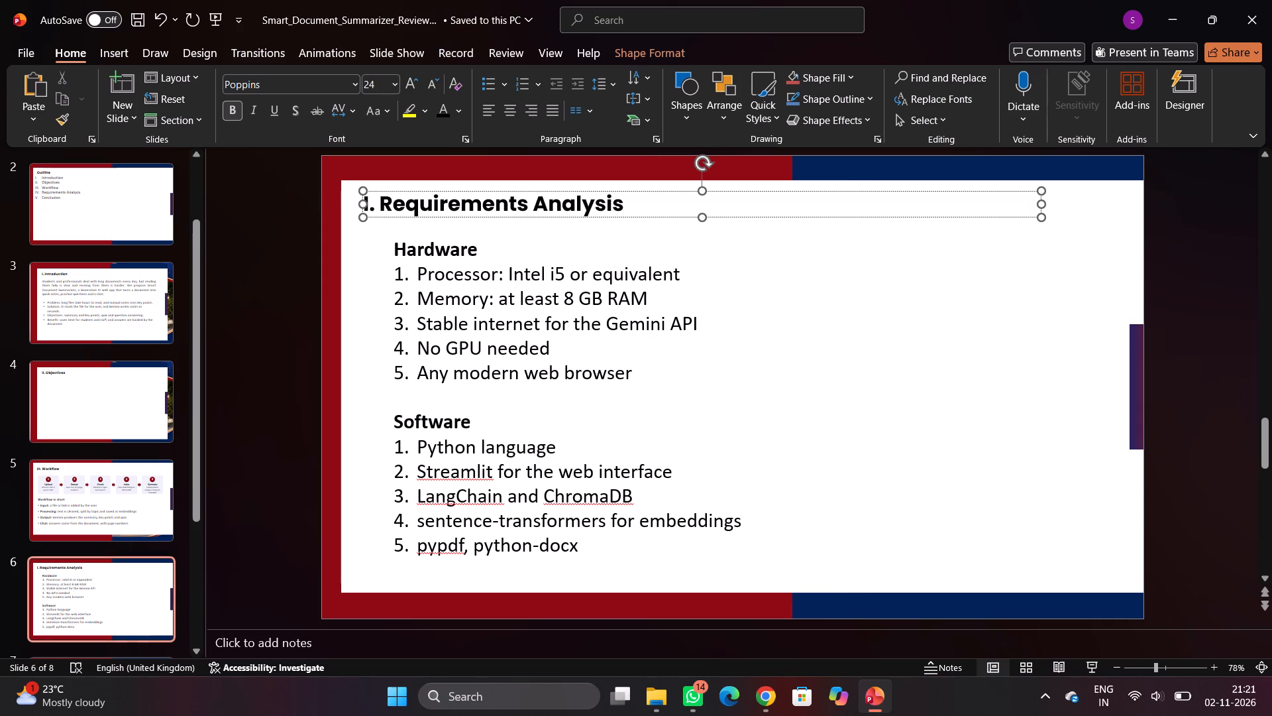
Renumber the Conclusion slide's title to "V. Conclusion".
{"action": "scroll", "coordinate": [171, 379], "scroll_direction": "down", "scroll_amount": 1}
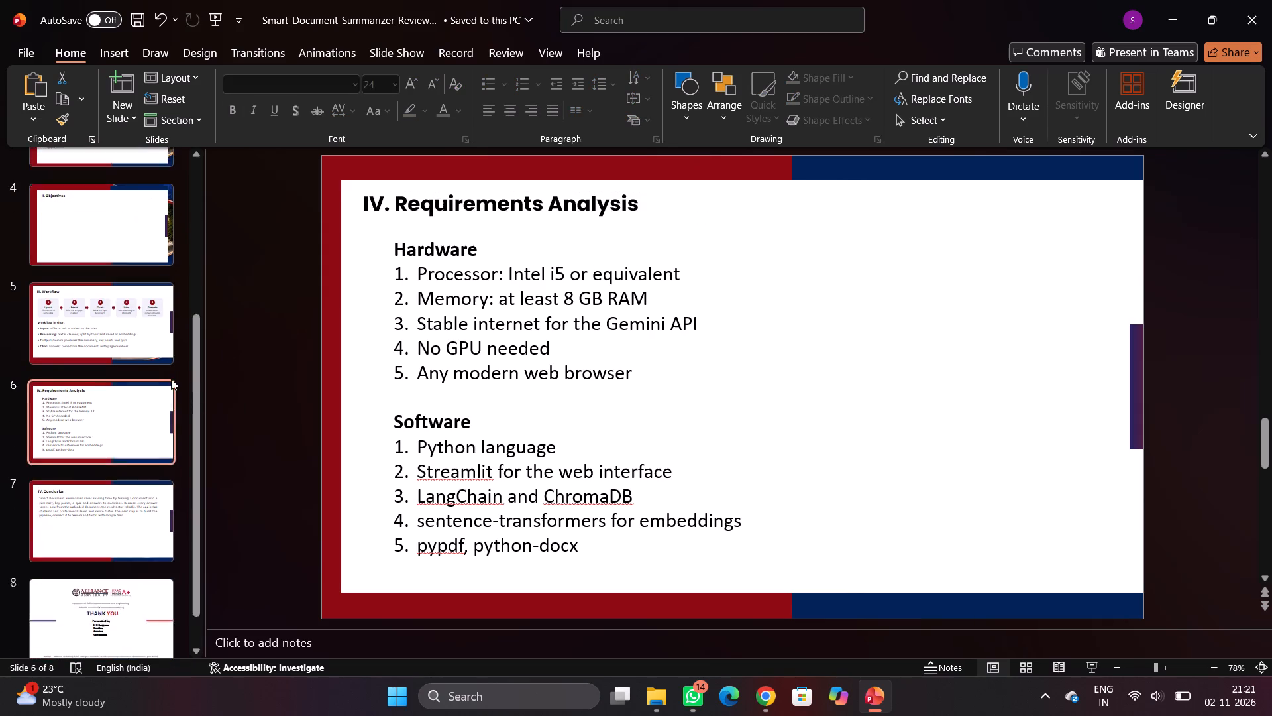
{"action": "left_click", "coordinate": [112, 491]}
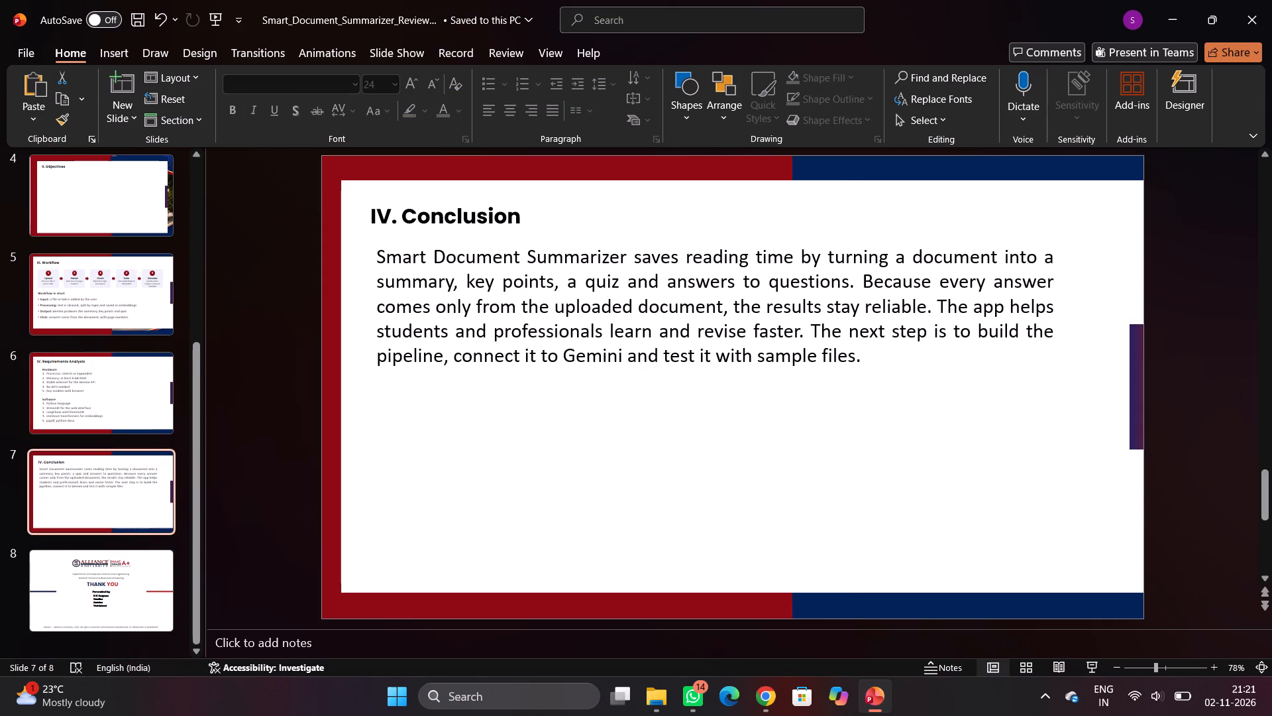
{"action": "left_click", "coordinate": [376, 215]}
{"action": "key", "text": "BackSpace"}
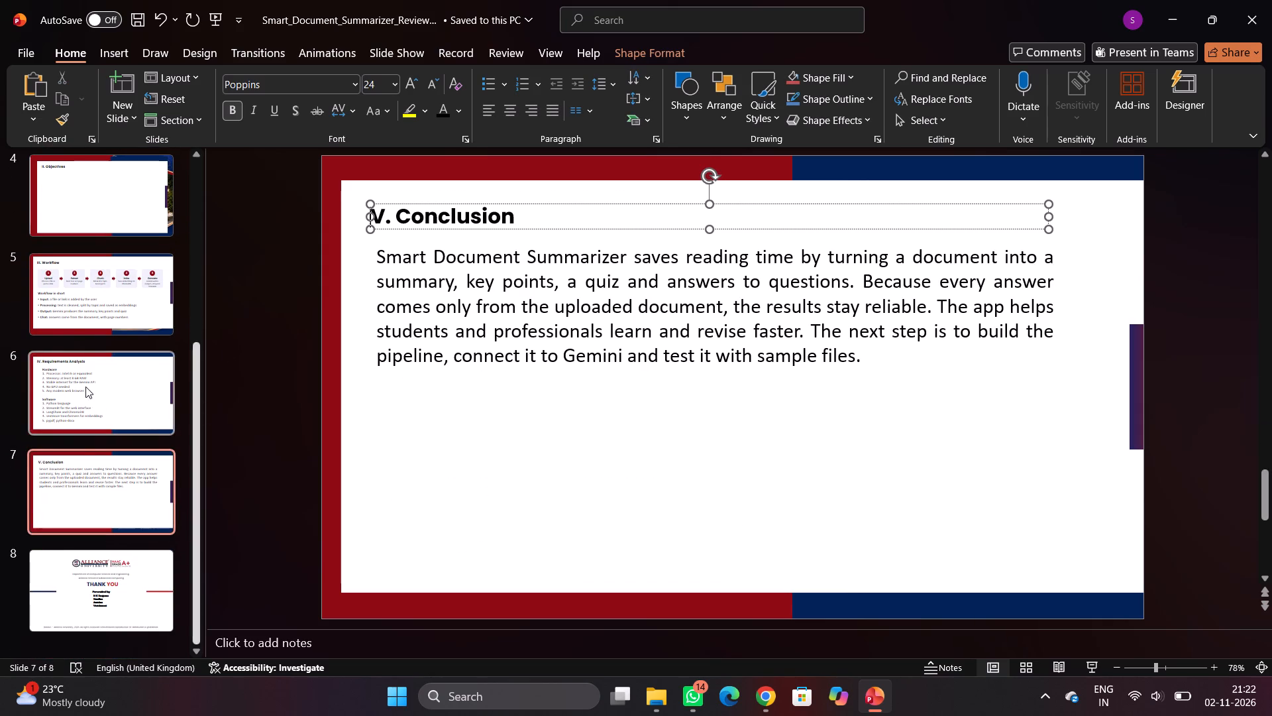
Review the Introduction, Objectives, Workflow, Requirements Analysis and Conclusion slides for content and title numbering.
{"action": "scroll", "coordinate": [85, 387], "scroll_direction": "up", "scroll_amount": 20}
{"action": "scroll", "coordinate": [85, 387], "scroll_direction": "up", "scroll_amount": 20}
{"action": "left_click", "coordinate": [101, 497]}
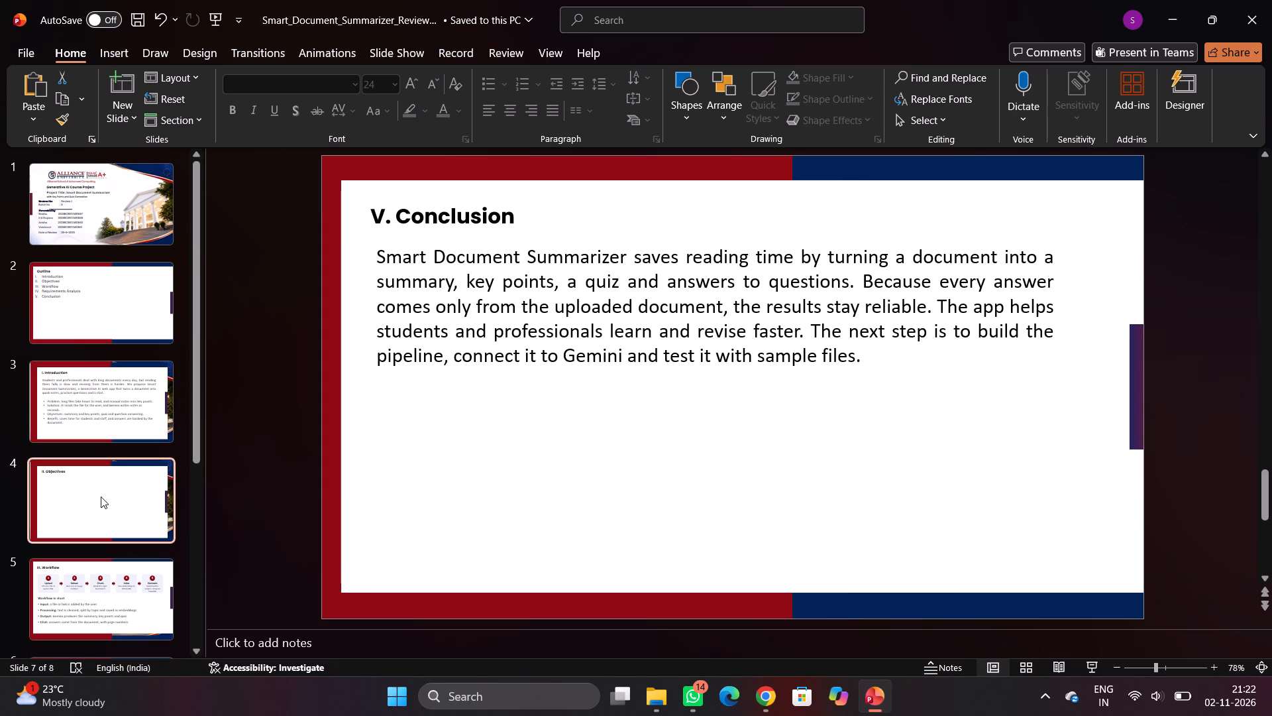
{"action": "left_click", "coordinate": [134, 373]}
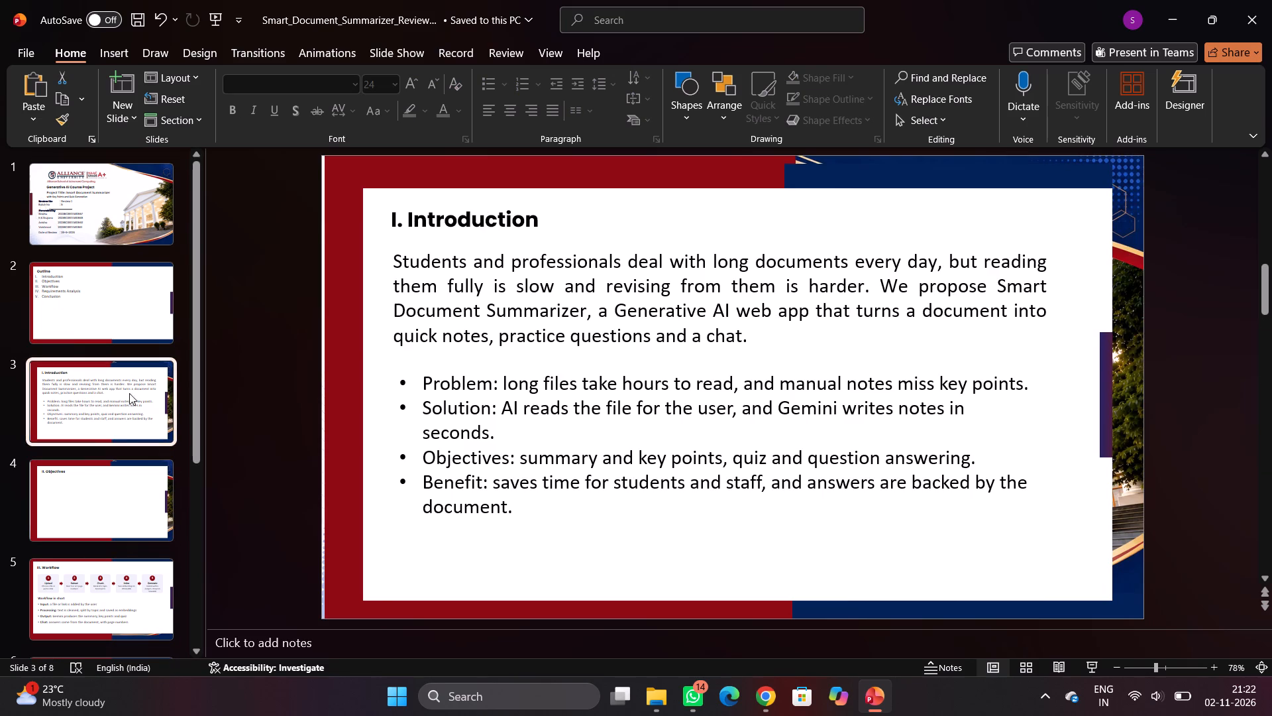
{"action": "left_click", "coordinate": [111, 474]}
{"action": "scroll", "coordinate": [111, 474], "scroll_direction": "down", "scroll_amount": 1}
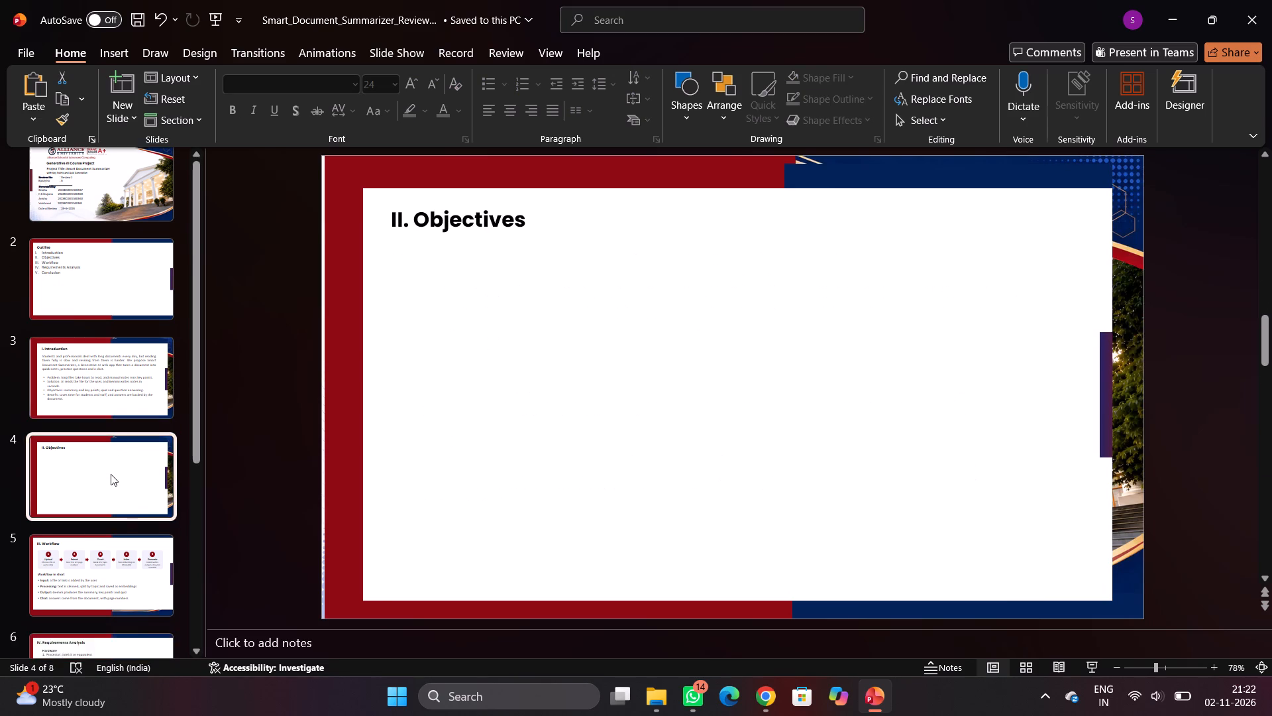
{"action": "scroll", "coordinate": [111, 474], "scroll_direction": "down", "scroll_amount": 1}
{"action": "left_click", "coordinate": [111, 474]}
{"action": "left_click", "coordinate": [118, 381]}
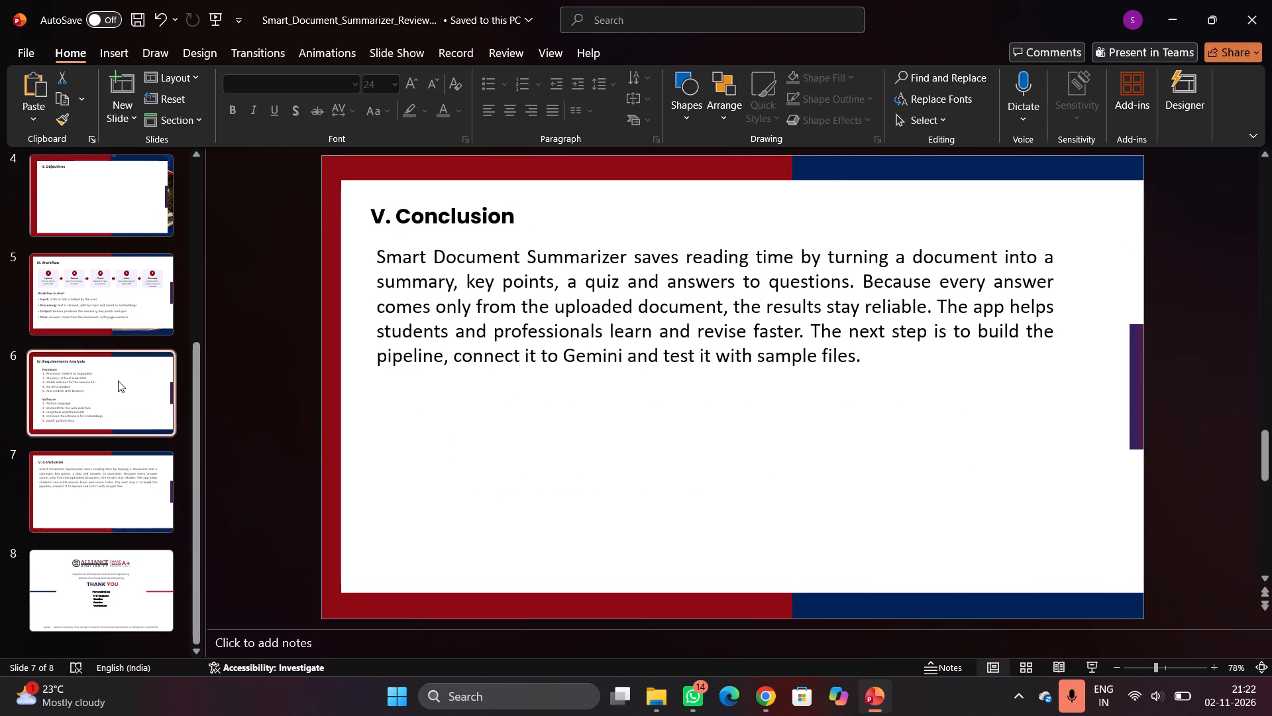
{"action": "left_click", "coordinate": [128, 278]}
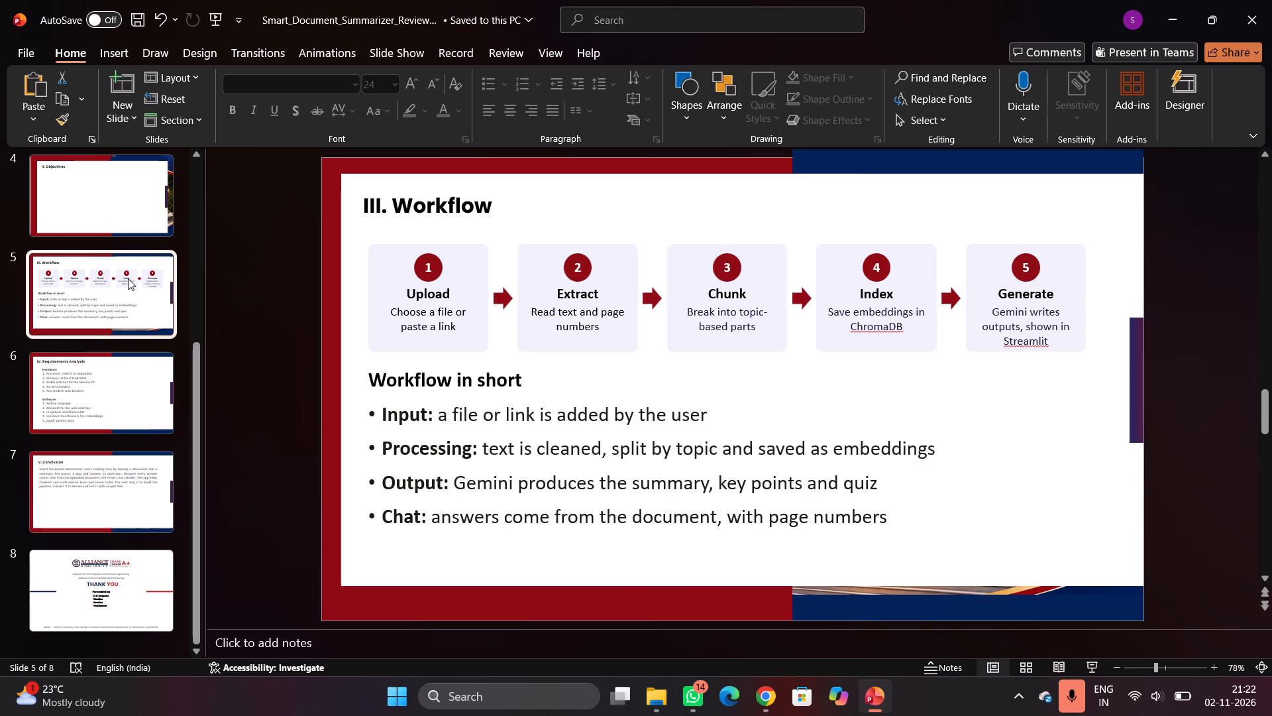
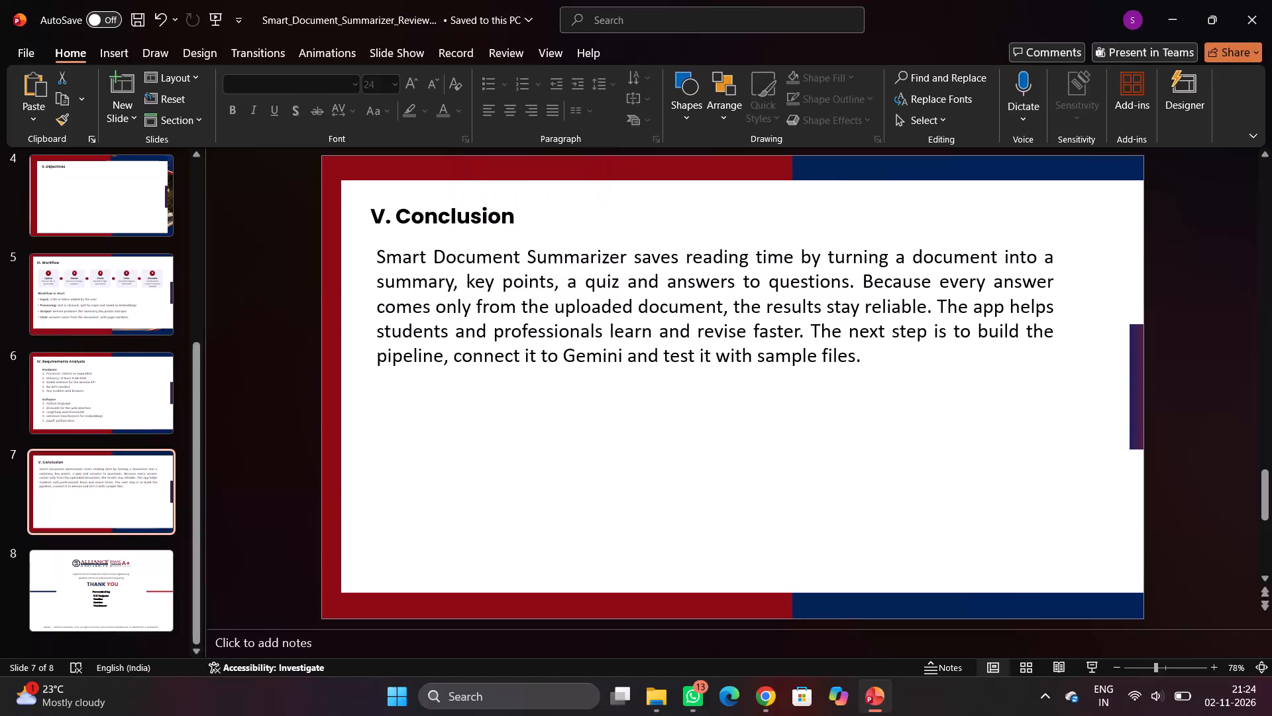
Go back from the Conclusion slide to the Requirements Analysis slide to check its hardware and software lists.
{"action": "left_click", "coordinate": [476, 390]}
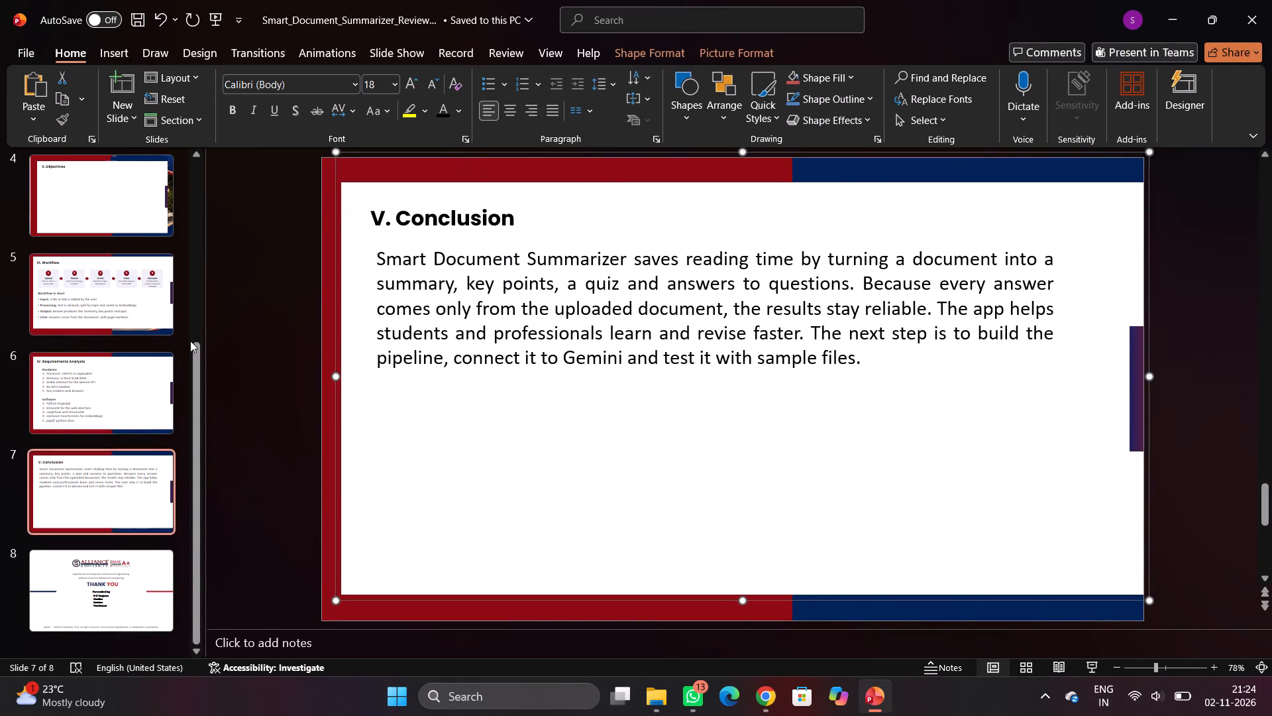
{"action": "left_click", "coordinate": [150, 381]}
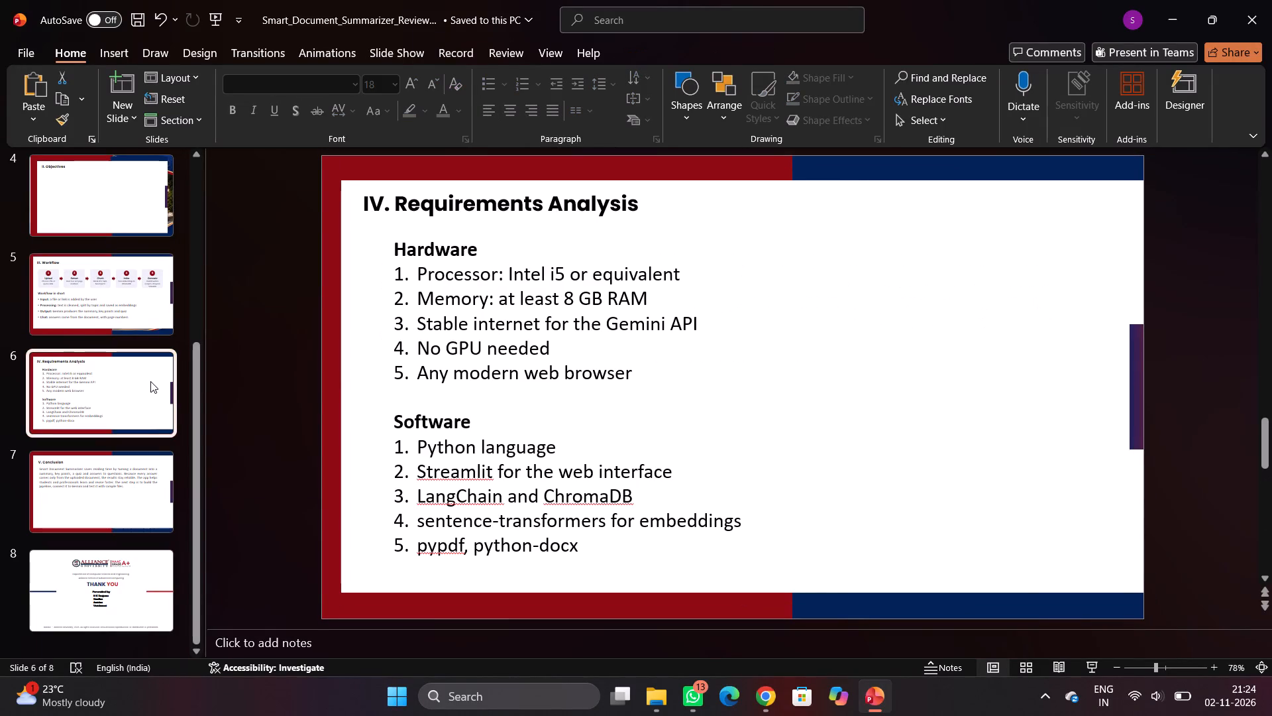
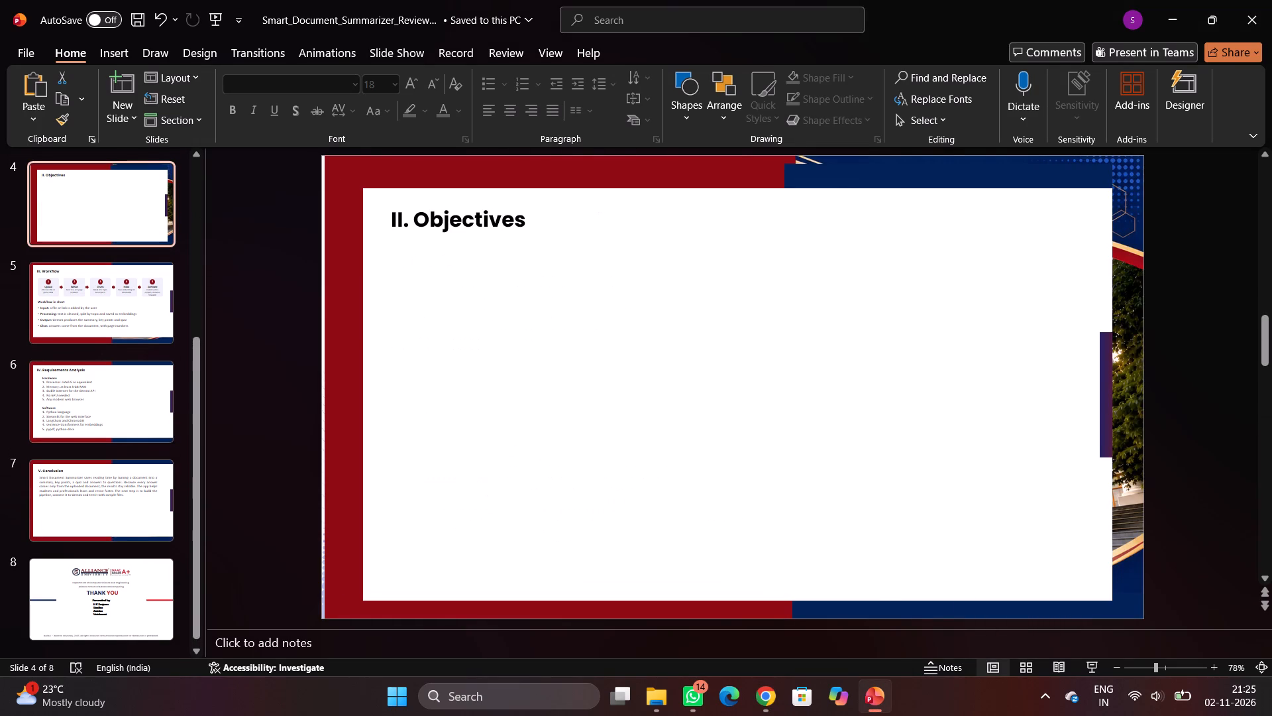
{"action": "left_click", "coordinate": [541, 346]}
{"action": "key", "text": "ctrl+v"}
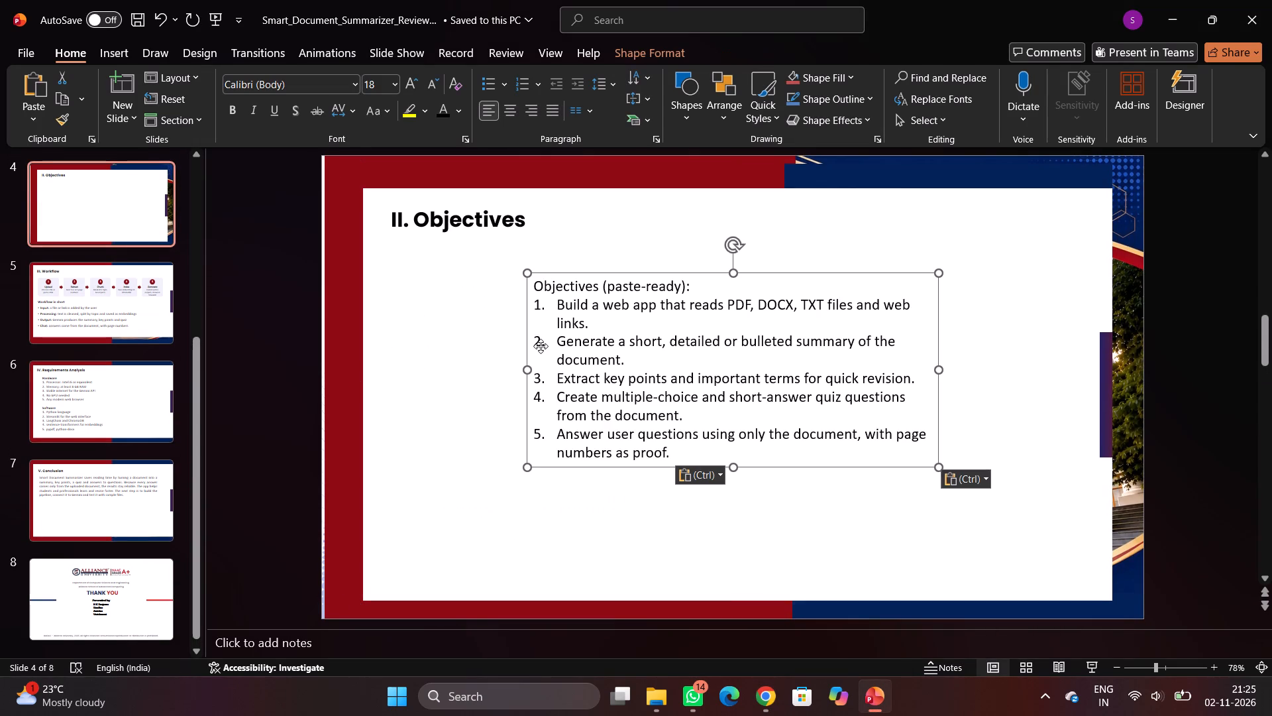
Delete the "Objectives (paste-ready):" line above the numbered objectives in the pasted text box.
{"action": "left_click", "coordinate": [698, 286]}
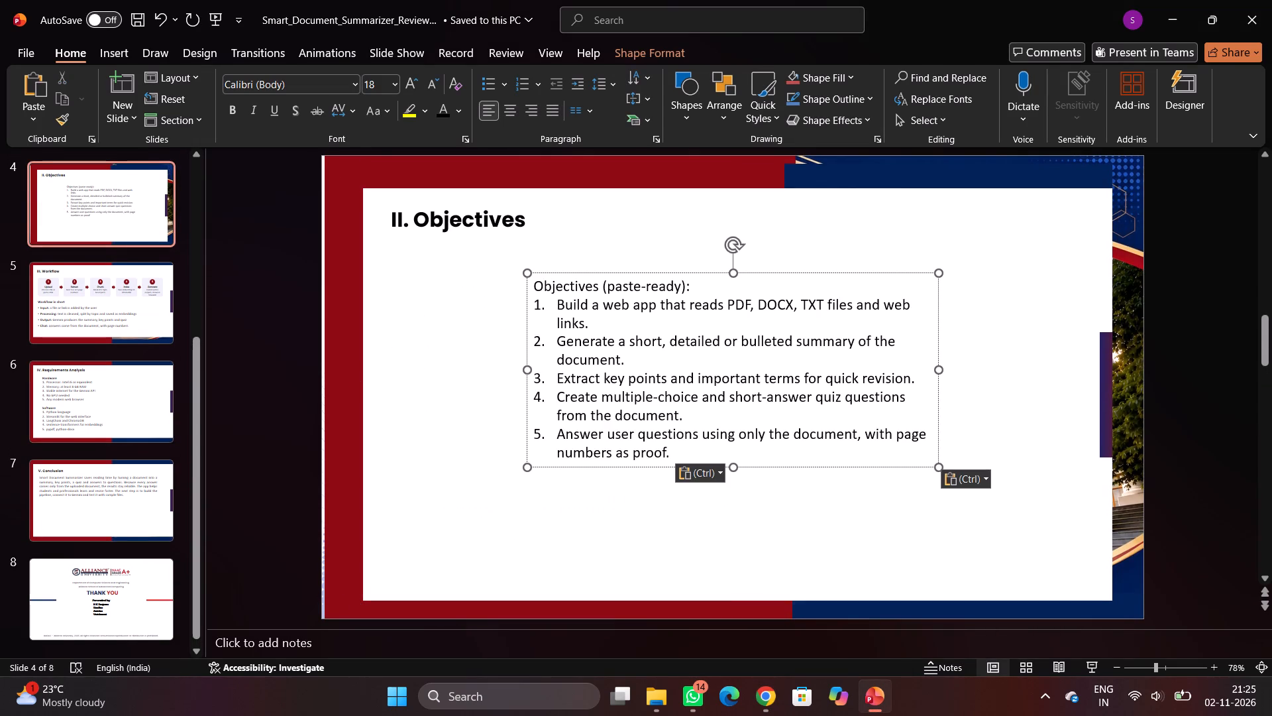
{"action": "key", "text": "BackSpace"}
{"action": "key", "text": "BackSpace"}
{"action": "key", "text": "BackSpace"}
{"action": "key", "text": "BackSpace"}
{"action": "key", "text": "BackSpace"}
{"action": "key", "text": "BackSpace"}
{"action": "key", "text": "BackSpace"}
{"action": "key", "text": "BackSpace"}
{"action": "key", "text": "BackSpace"}
{"action": "key", "text": "BackSpace"}
{"action": "key", "text": "BackSpace"}
{"action": "key", "text": "BackSpace"}
{"action": "key", "text": "BackSpace"}
{"action": "key", "text": "BackSpace"}
{"action": "key", "text": "BackSpace"}
{"action": "key", "text": "BackSpace"}
{"action": "key", "text": "BackSpace"}
{"action": "key", "text": "BackSpace"}
{"action": "key", "text": "BackSpace"}
{"action": "key", "text": "BackSpace"}
{"action": "key", "text": "BackSpace"}
{"action": "key", "text": "BackSpace"}
{"action": "key", "text": "BackSpace"}
{"action": "key", "text": "BackSpace"}
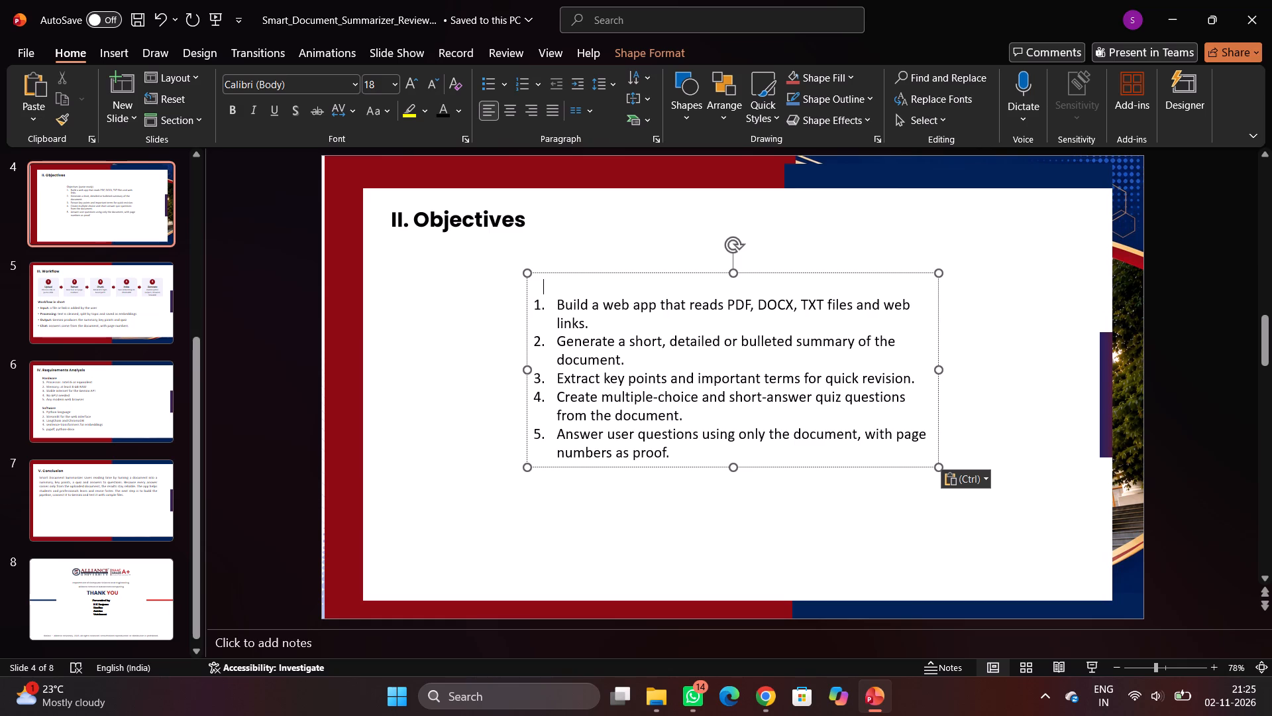
{"action": "key", "text": "BackSpace"}
{"action": "key", "text": "BackSpace"}
Format the five objectives at font size 24 with round bullets instead of numbers.
{"action": "left_click", "coordinate": [675, 457]}
{"action": "left_click_drag", "start_coordinate": [675, 457], "coordinate": [521, 294]}
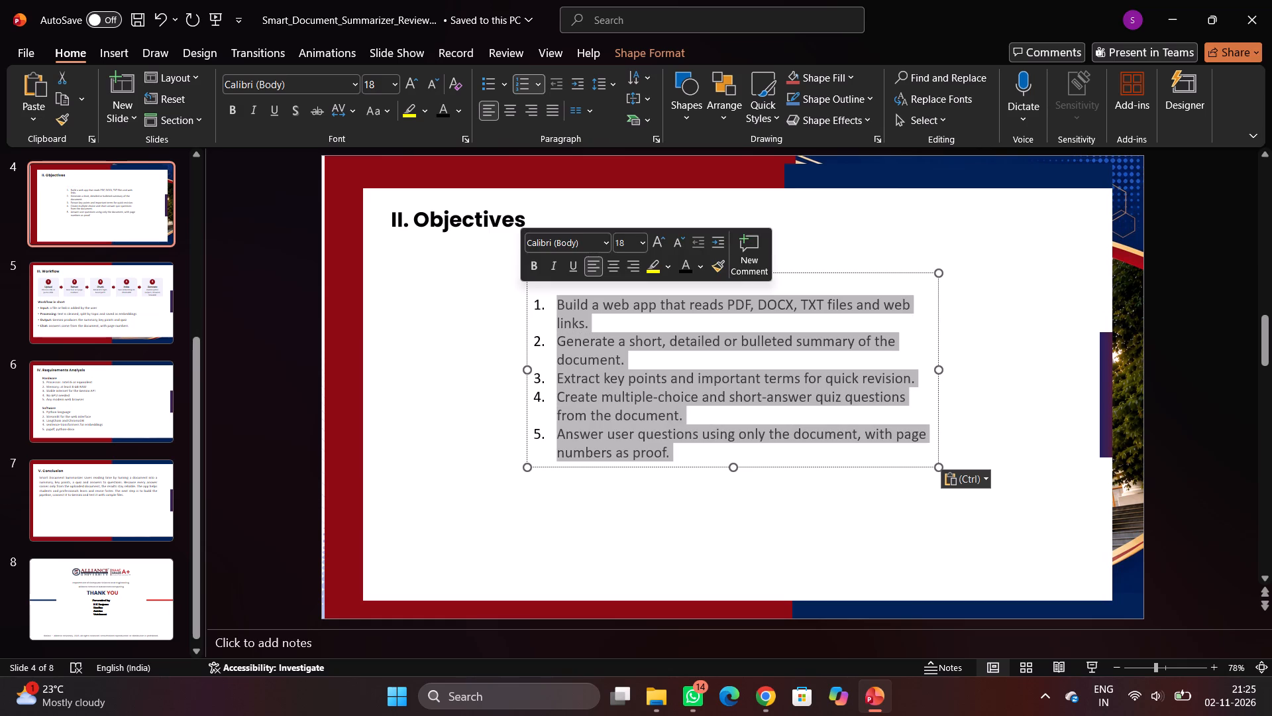
{"action": "left_click", "coordinate": [642, 240]}
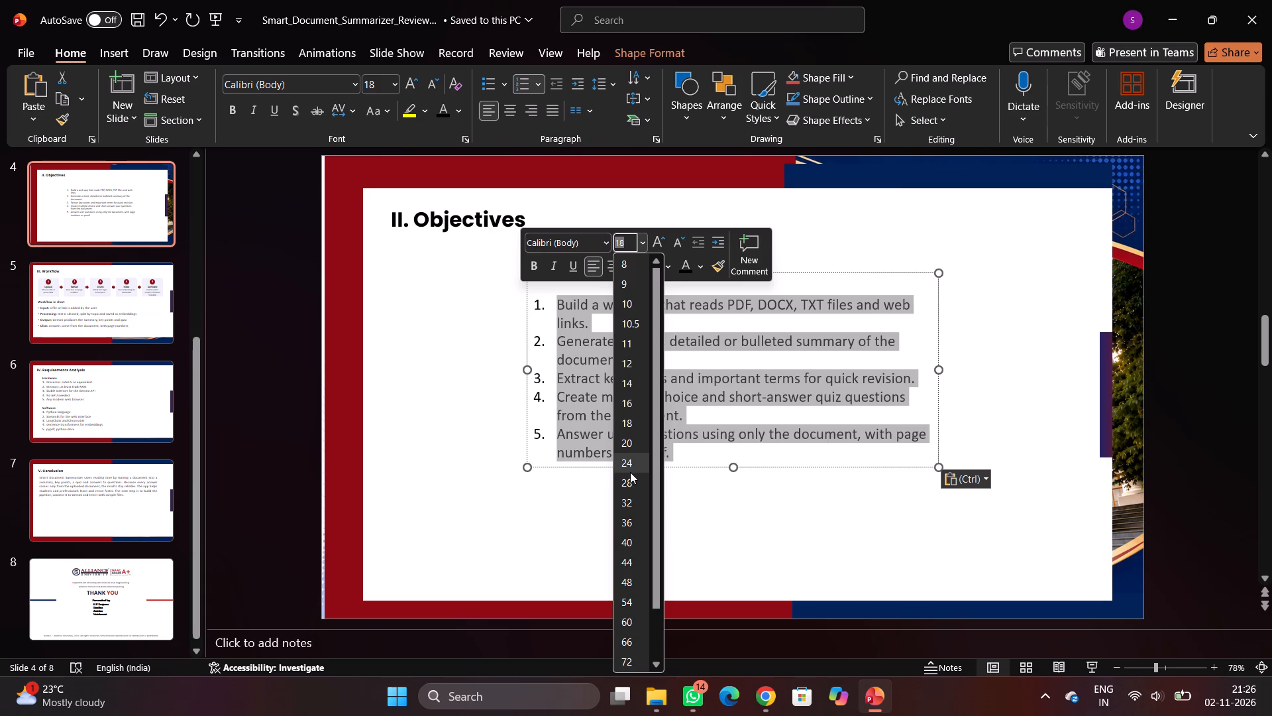
{"action": "left_click", "coordinate": [630, 469]}
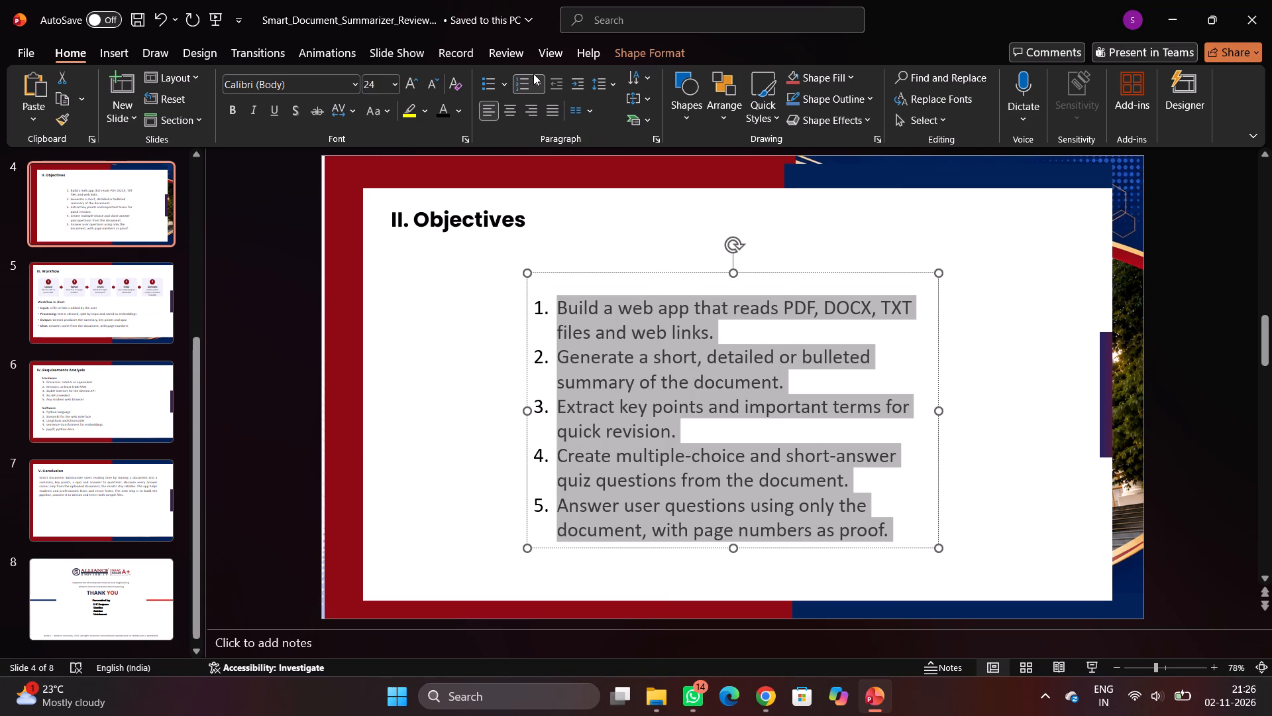
{"action": "left_click", "coordinate": [505, 83]}
{"action": "left_click", "coordinate": [560, 128]}
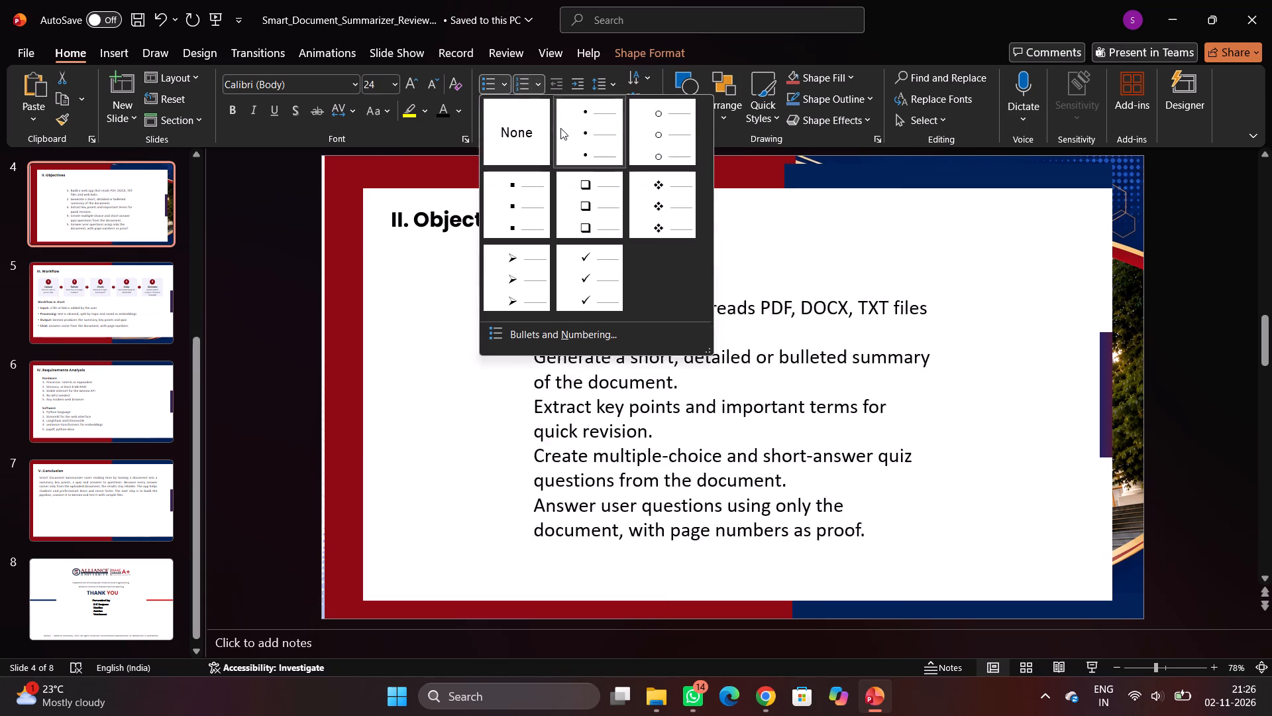
Widen the objectives text box on both sides and position it just beneath the II. Objectives heading.
{"action": "left_click_drag", "start_coordinate": [530, 411], "coordinate": [388, 339]}
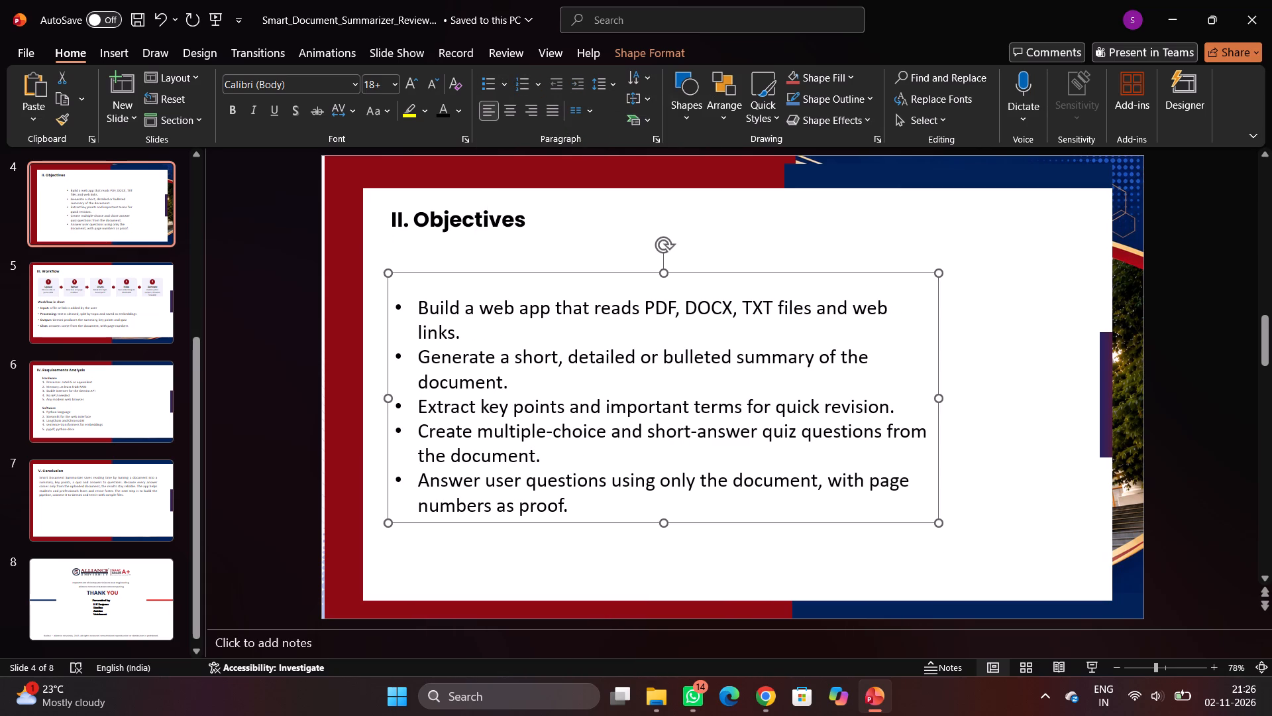
{"action": "left_click_drag", "start_coordinate": [487, 270], "coordinate": [493, 227]}
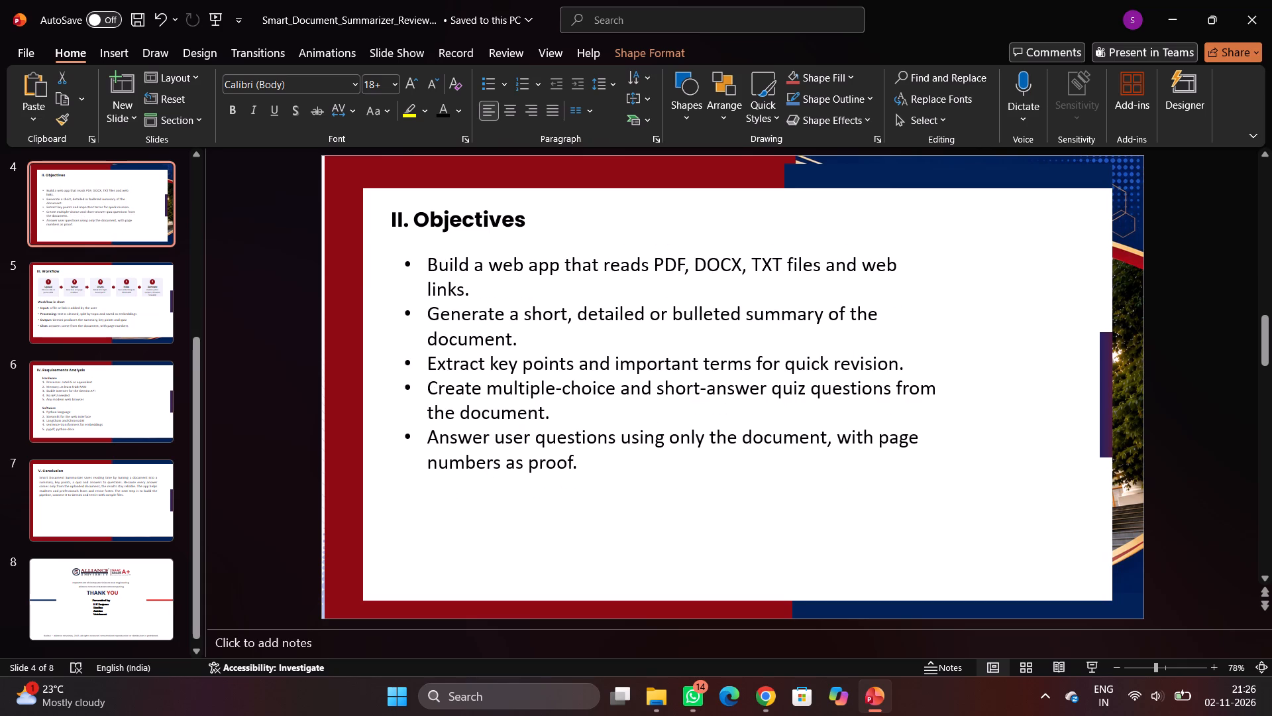
{"action": "left_click_drag", "start_coordinate": [493, 227], "coordinate": [492, 233]}
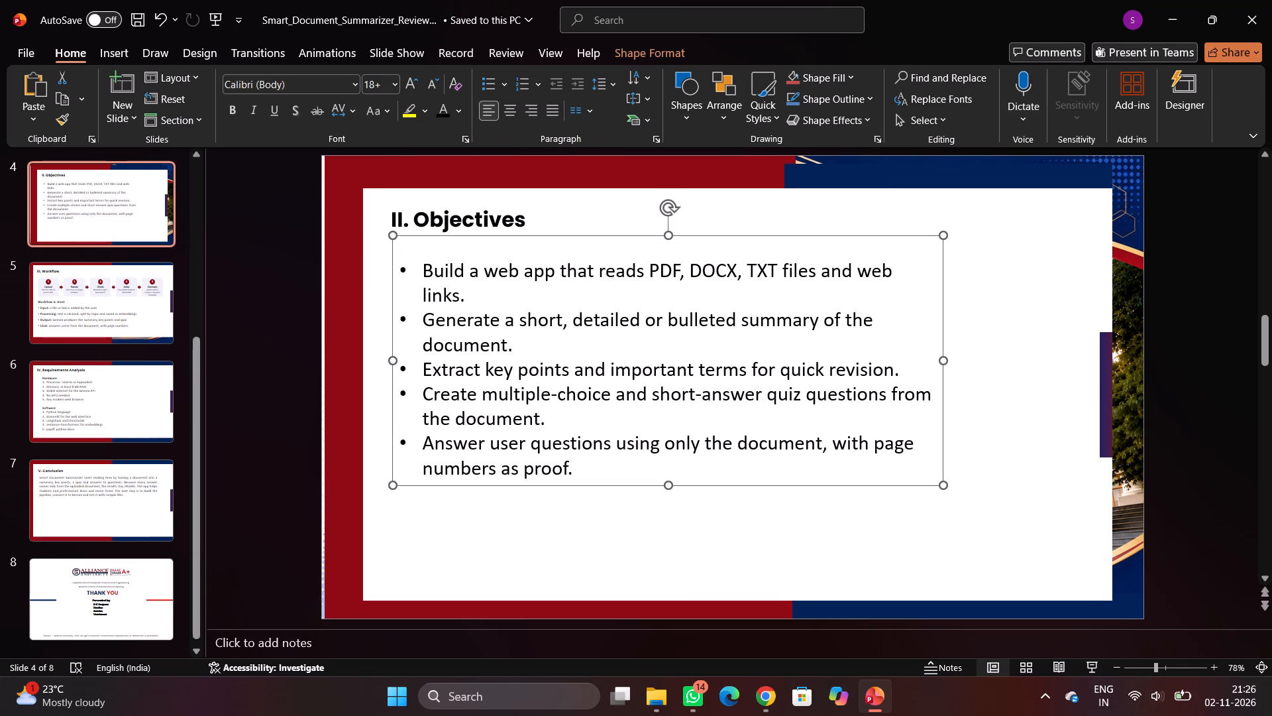
{"action": "left_click_drag", "start_coordinate": [941, 361], "coordinate": [1057, 396]}
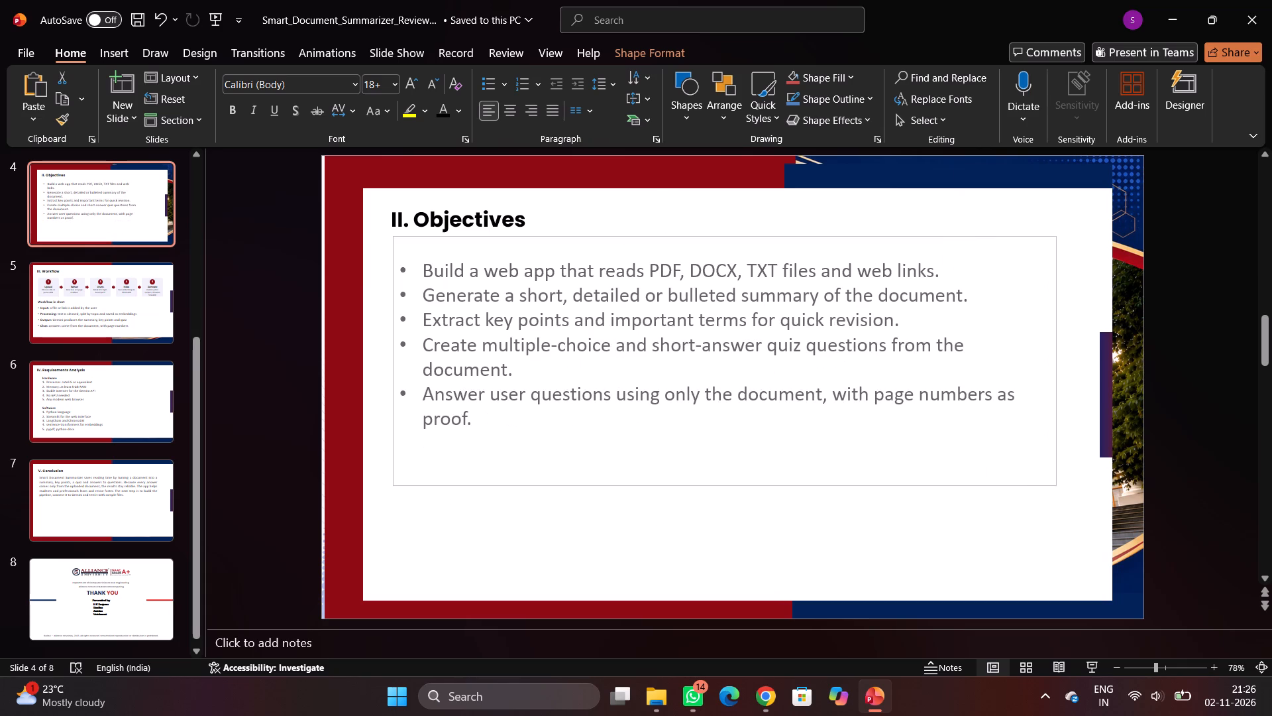
Justify the text of the objectives box on the II. Objectives slide.
{"action": "left_click_drag", "start_coordinate": [1057, 396], "coordinate": [1058, 396]}
{"action": "left_click", "coordinate": [556, 108]}
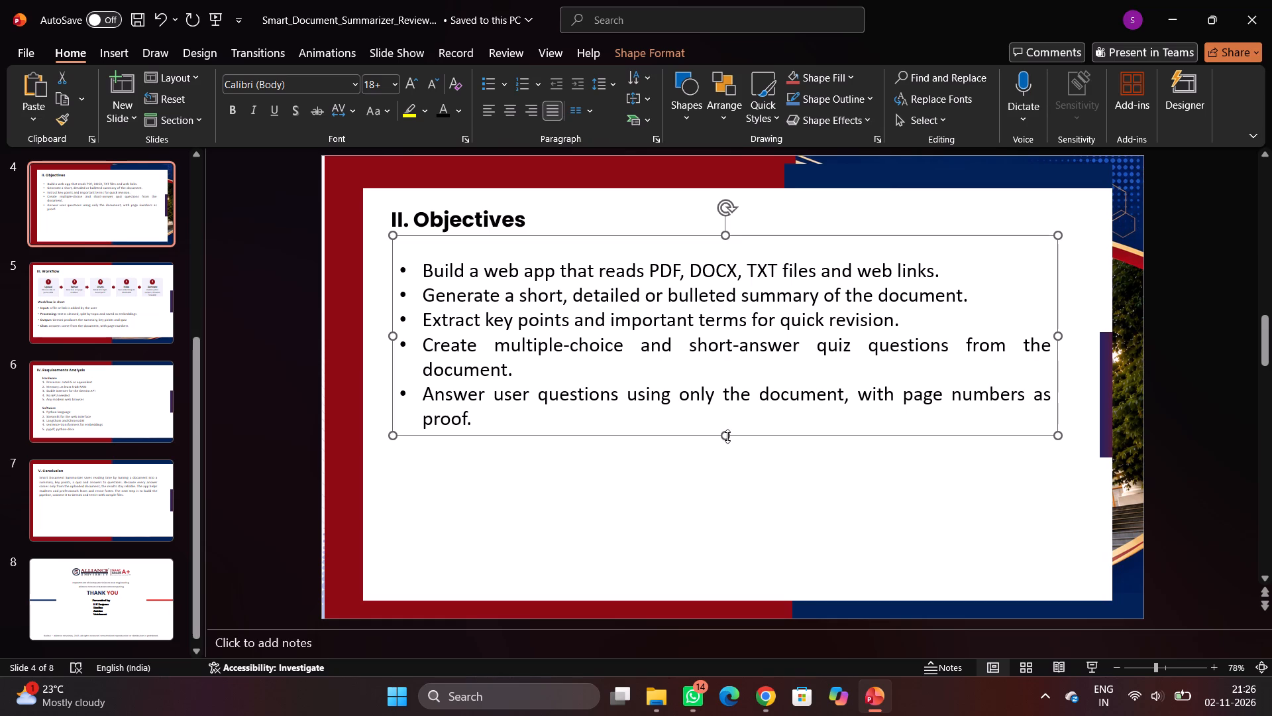
{"action": "left_click_drag", "start_coordinate": [727, 436], "coordinate": [732, 466]}
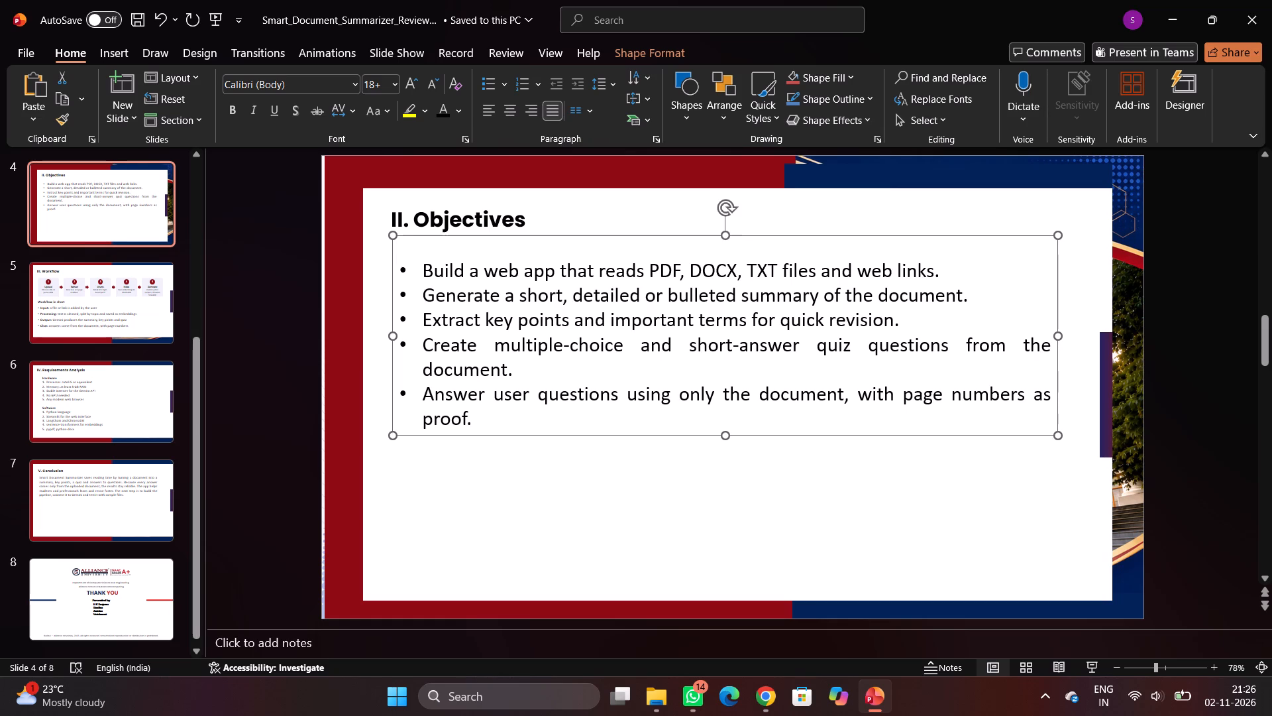
Set the line spacing of all five objectives bullets to 1.5.
{"action": "left_click_drag", "start_coordinate": [480, 423], "coordinate": [399, 275]}
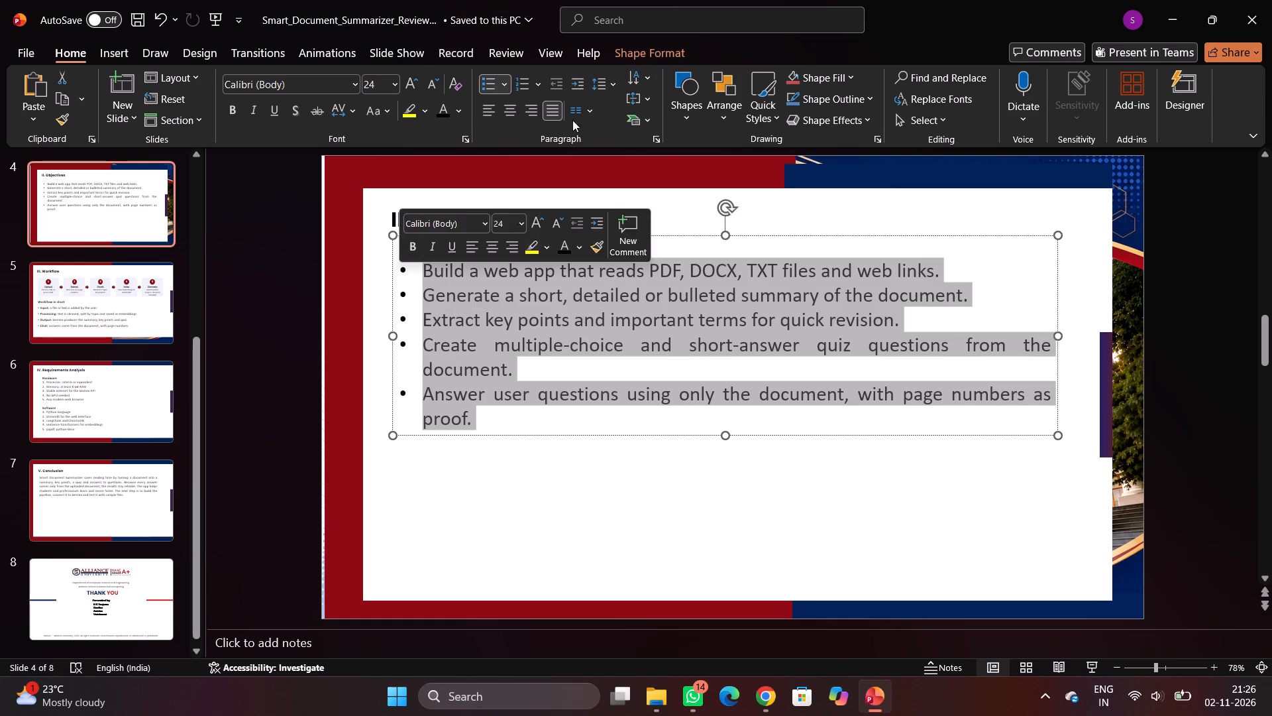
{"action": "left_click", "coordinate": [609, 73]}
{"action": "left_click", "coordinate": [610, 84]}
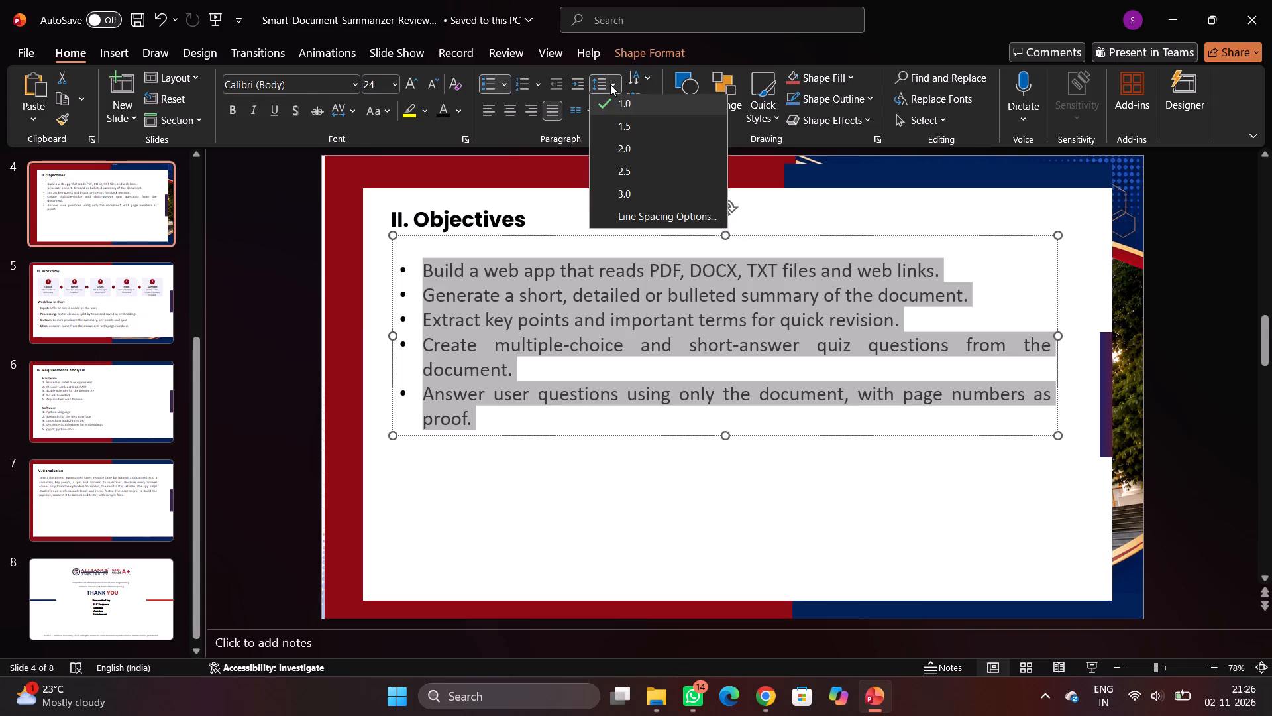
{"action": "left_click", "coordinate": [608, 119]}
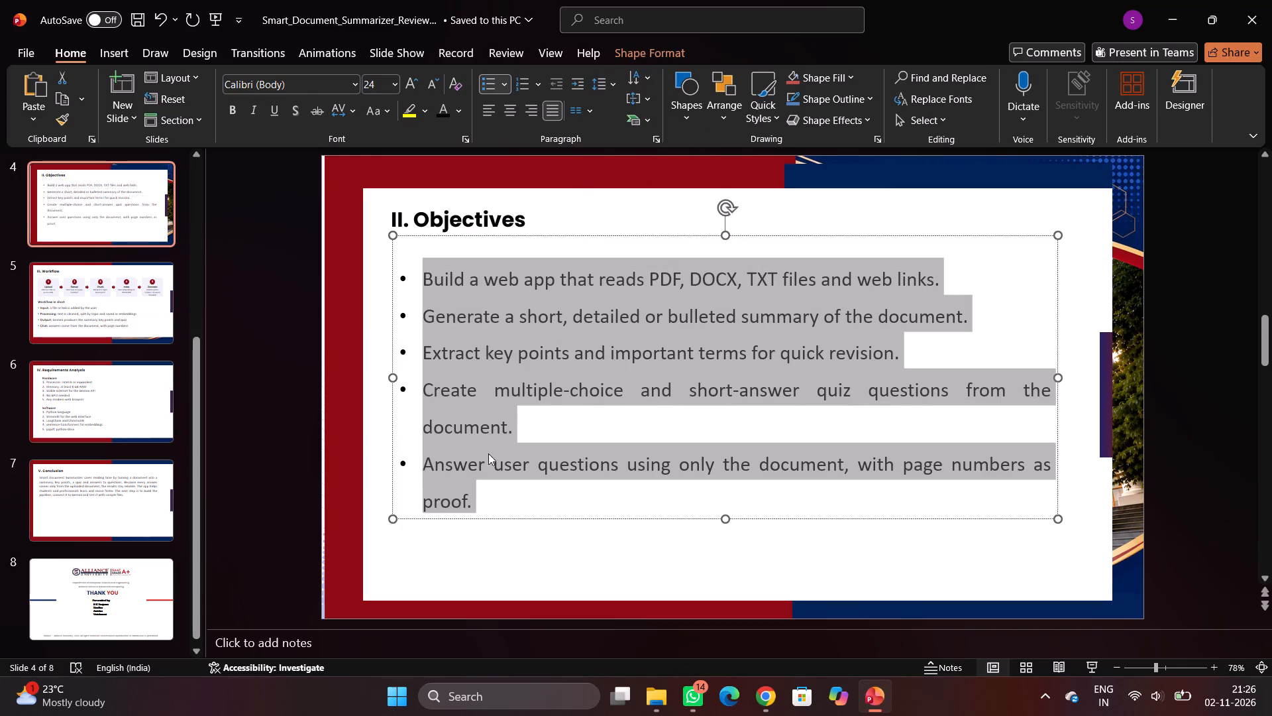
{"action": "left_click", "coordinate": [441, 540]}
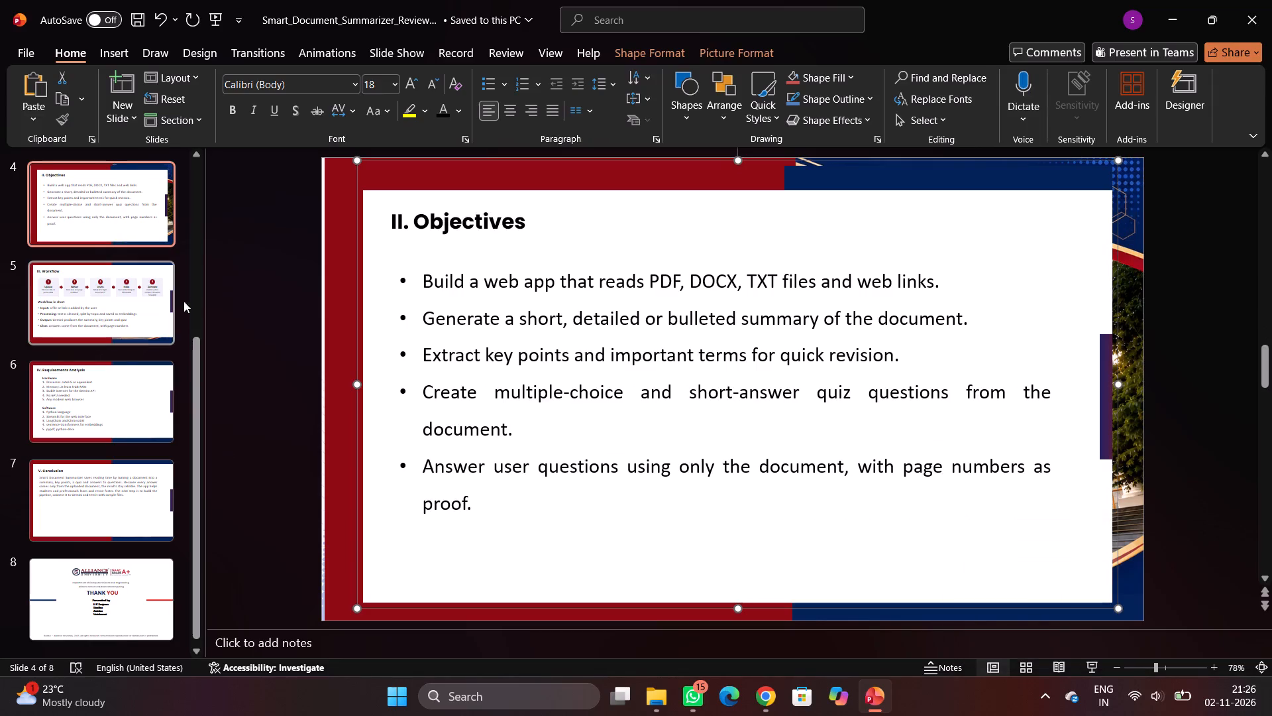
Review the Outline, Introduction, Workflow, Requirements Analysis and Conclusion slides for consistent layout and text formatting.
{"action": "left_click", "coordinate": [91, 329]}
{"action": "left_click", "coordinate": [95, 396]}
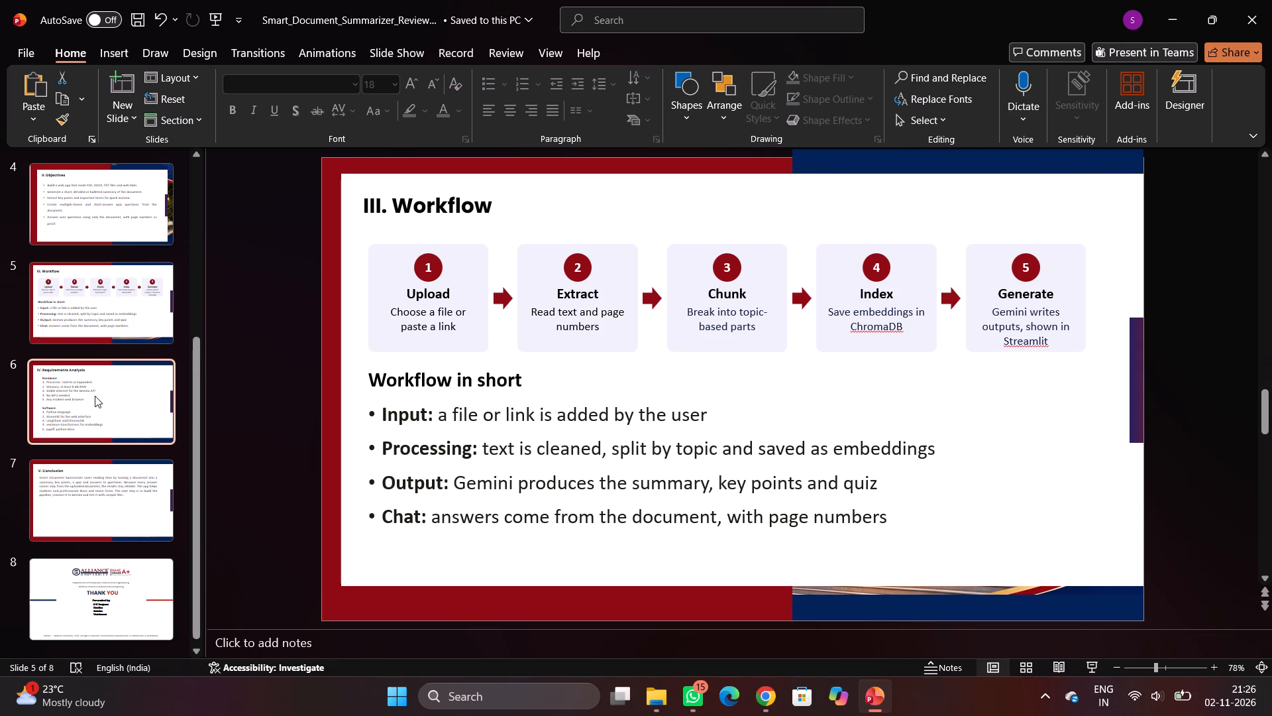
{"action": "scroll", "coordinate": [95, 396], "scroll_direction": "up", "scroll_amount": 3}
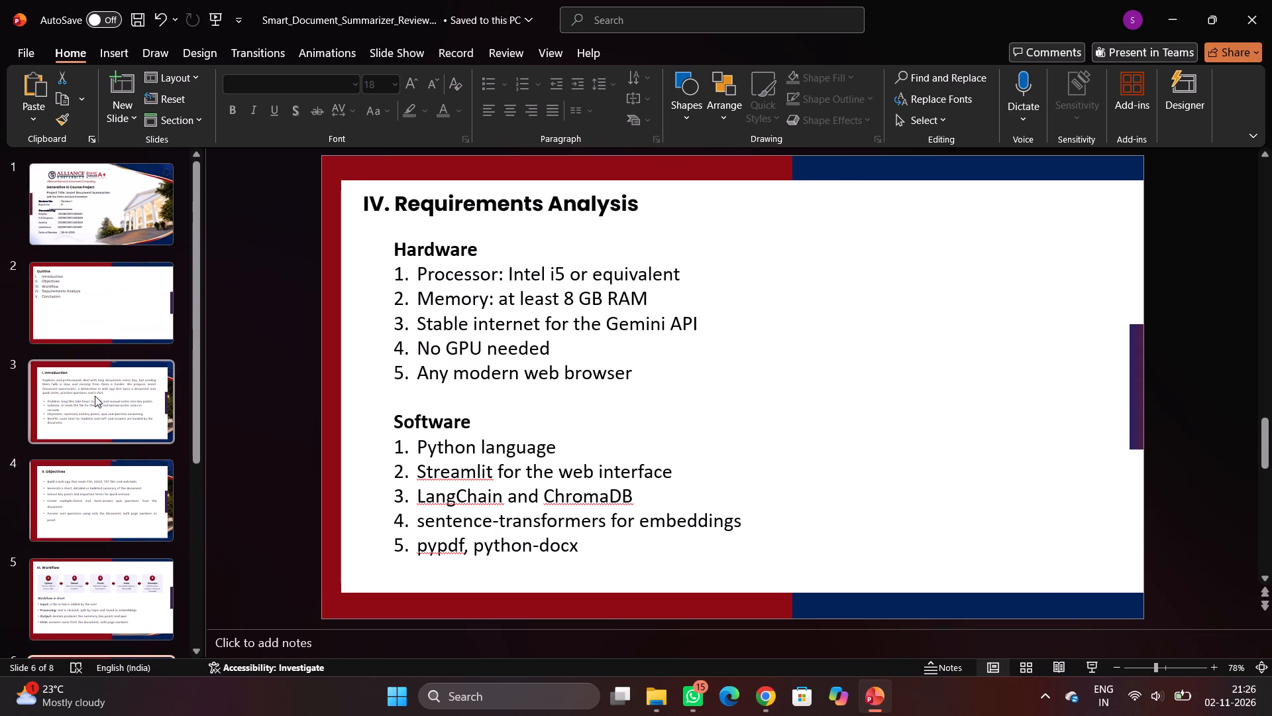
{"action": "left_click", "coordinate": [93, 324]}
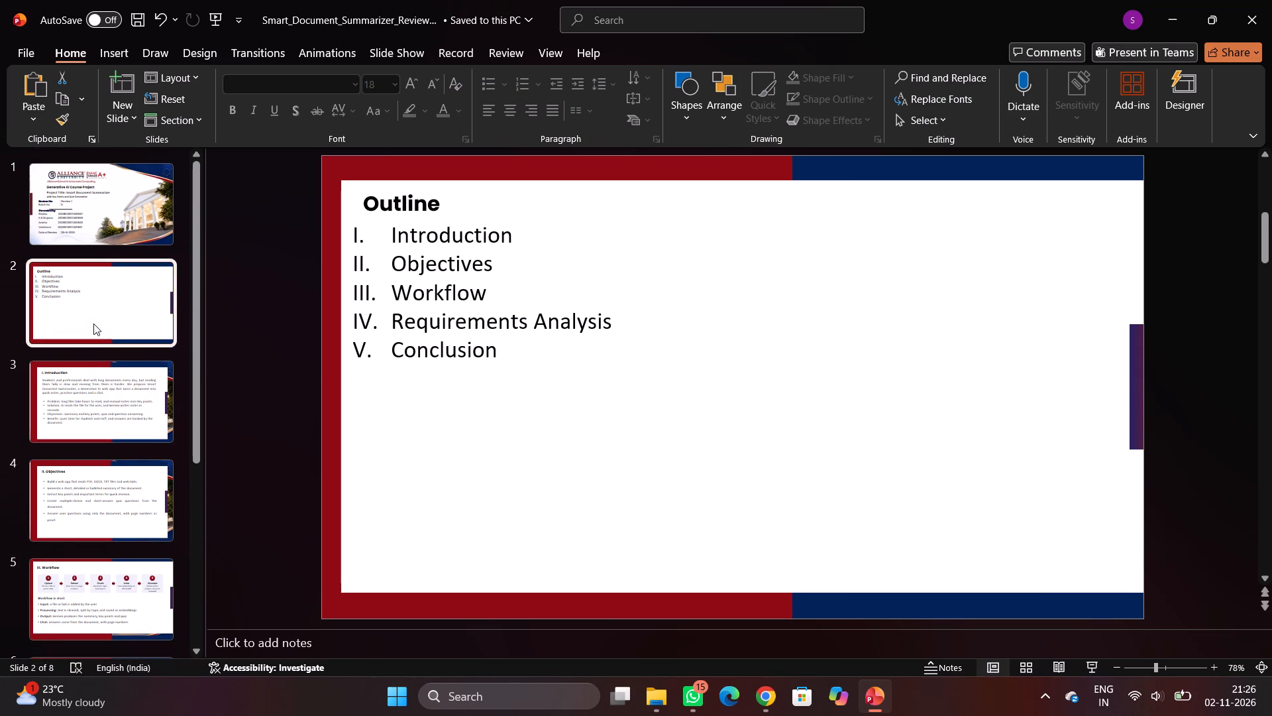
{"action": "left_click", "coordinate": [111, 418]}
{"action": "scroll", "coordinate": [111, 418], "scroll_direction": "down", "scroll_amount": 1}
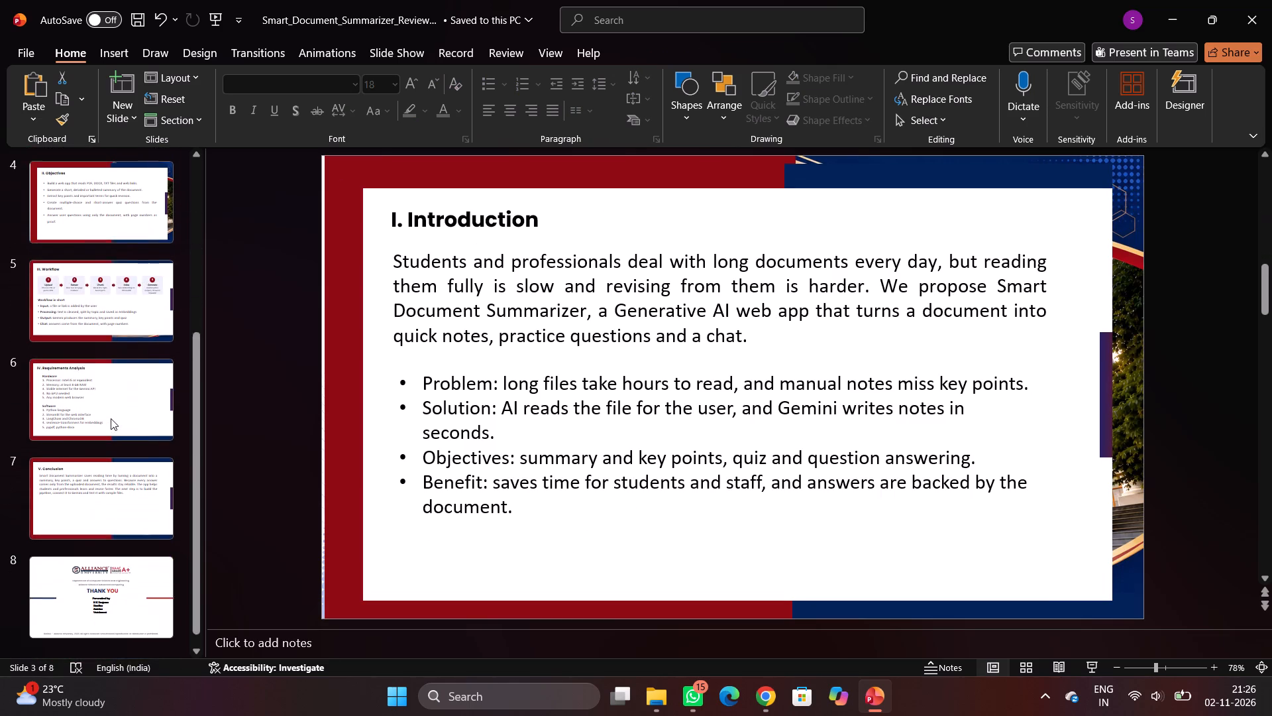
{"action": "left_click", "coordinate": [84, 317]}
{"action": "left_click", "coordinate": [79, 368]}
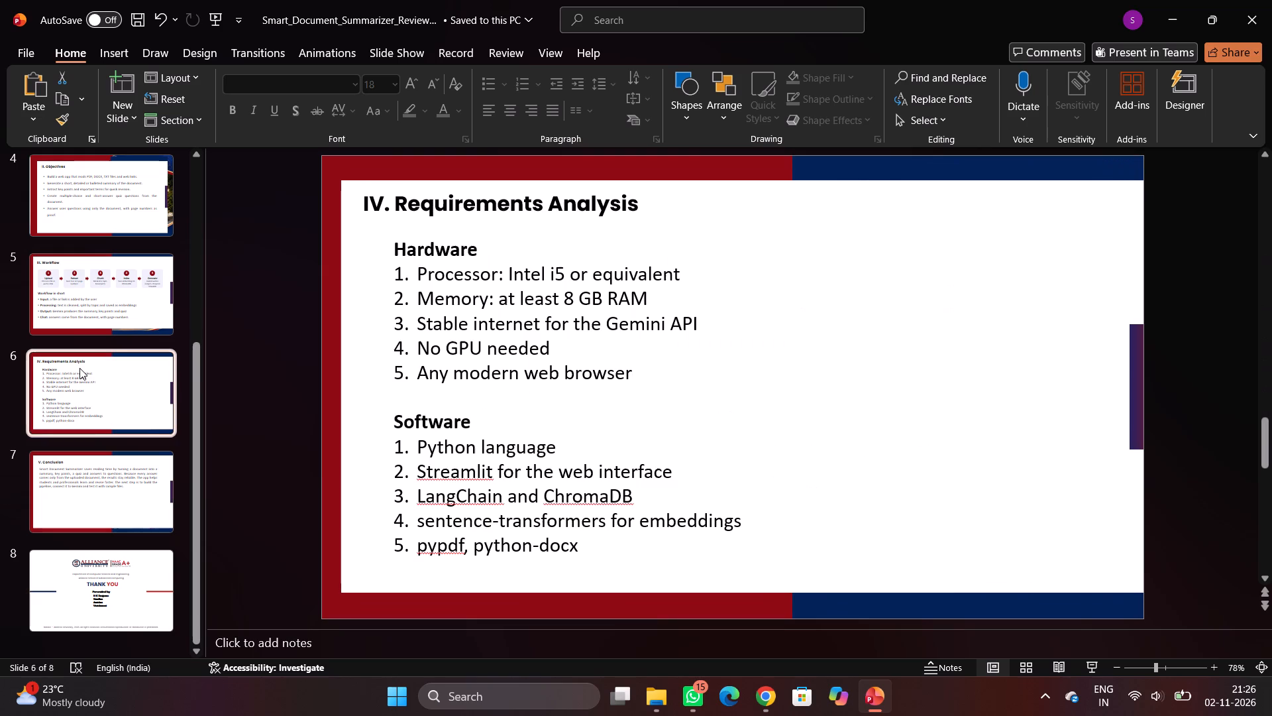
{"action": "left_click", "coordinate": [95, 459]}
{"action": "scroll", "coordinate": [95, 459], "scroll_direction": "up", "scroll_amount": 4}
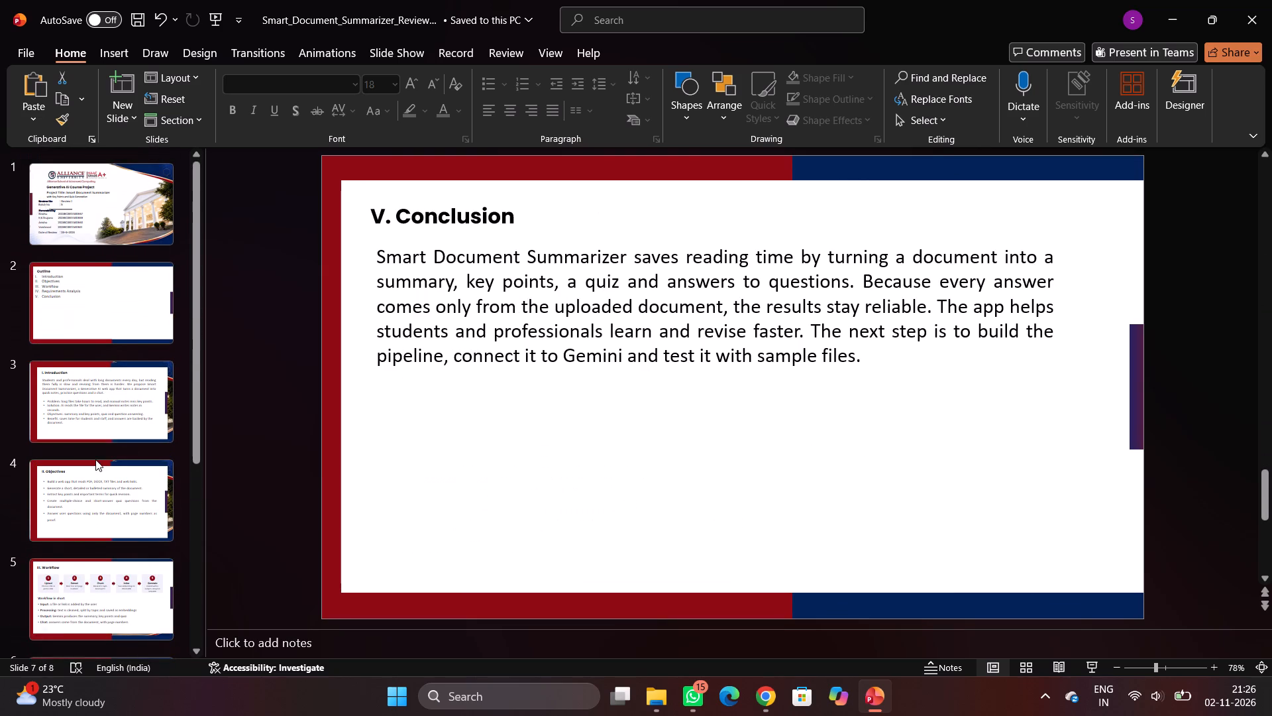
Go to the I. Introduction slide to check its paragraph and bullet points.
{"action": "left_click", "coordinate": [101, 380]}
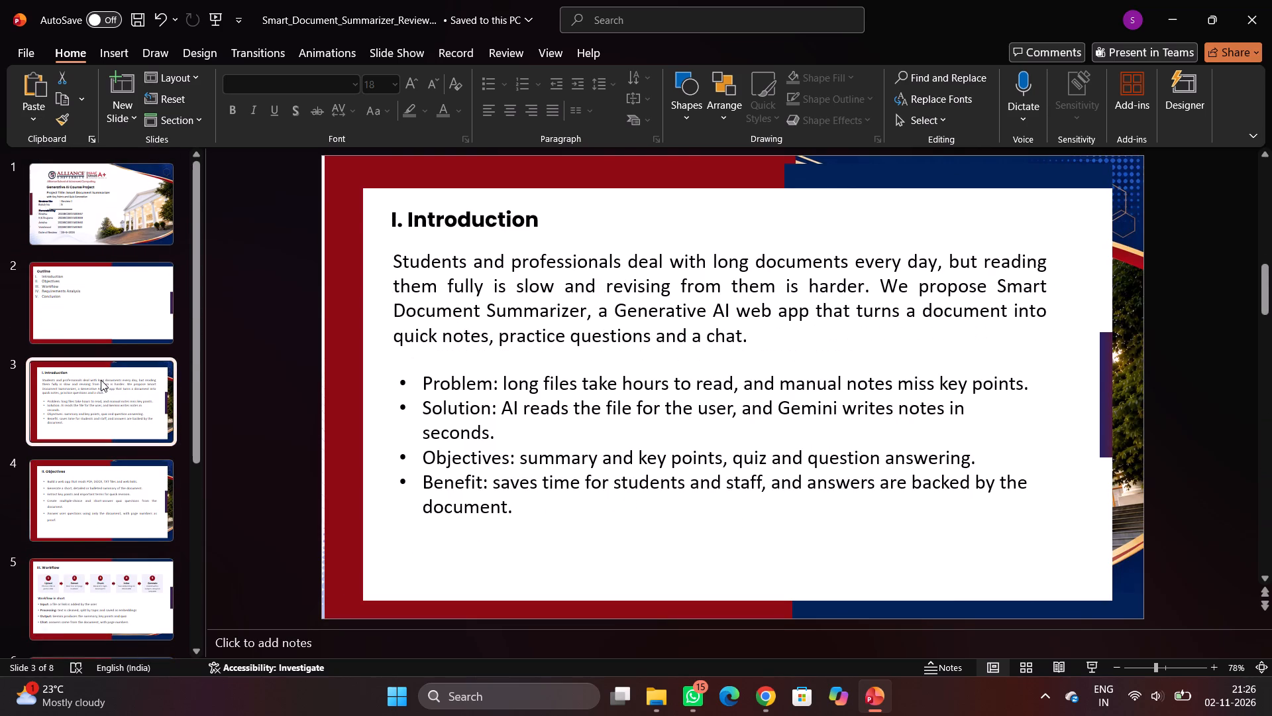
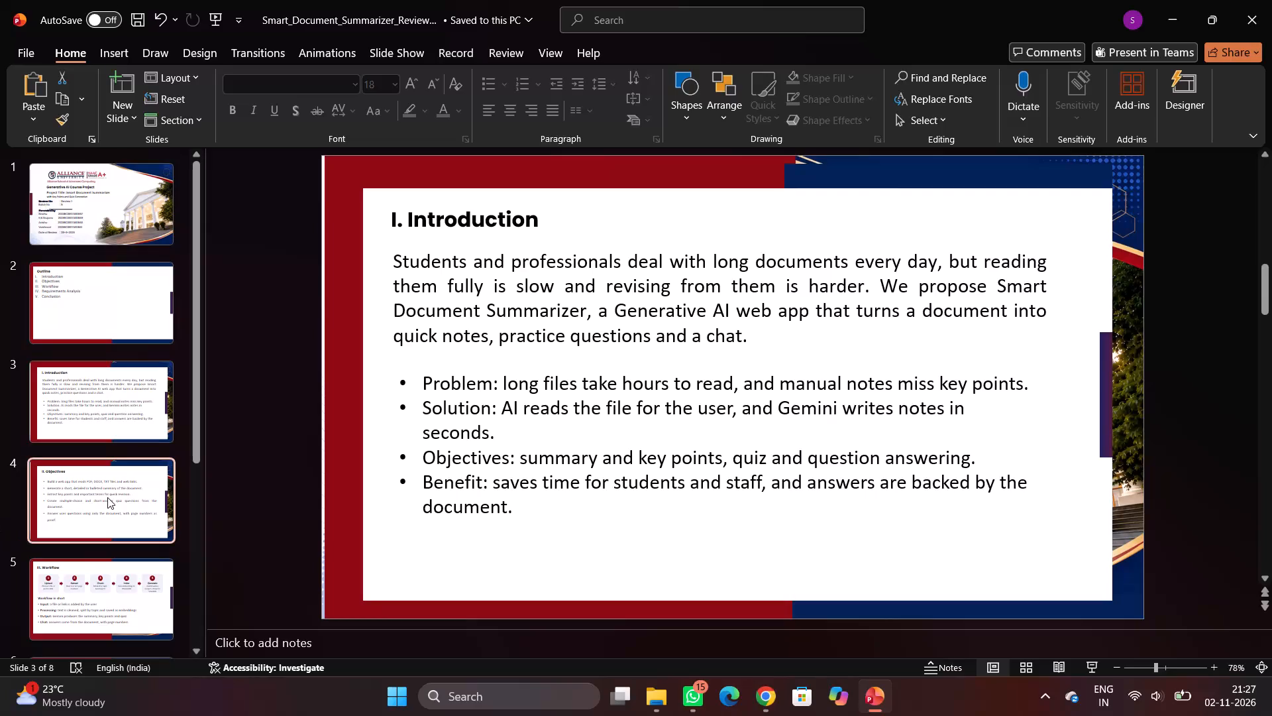
Go to the III. Workflow slide to check its process diagram and bullet points.
{"action": "left_click", "coordinate": [89, 603]}
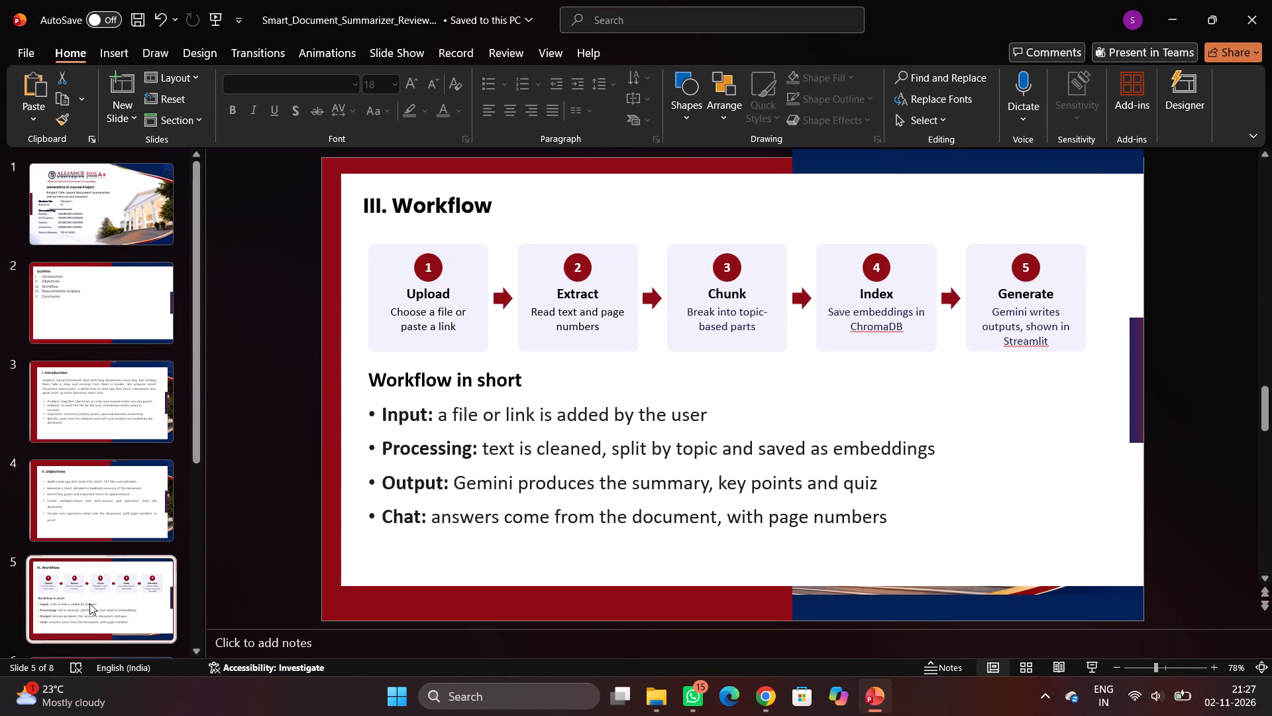
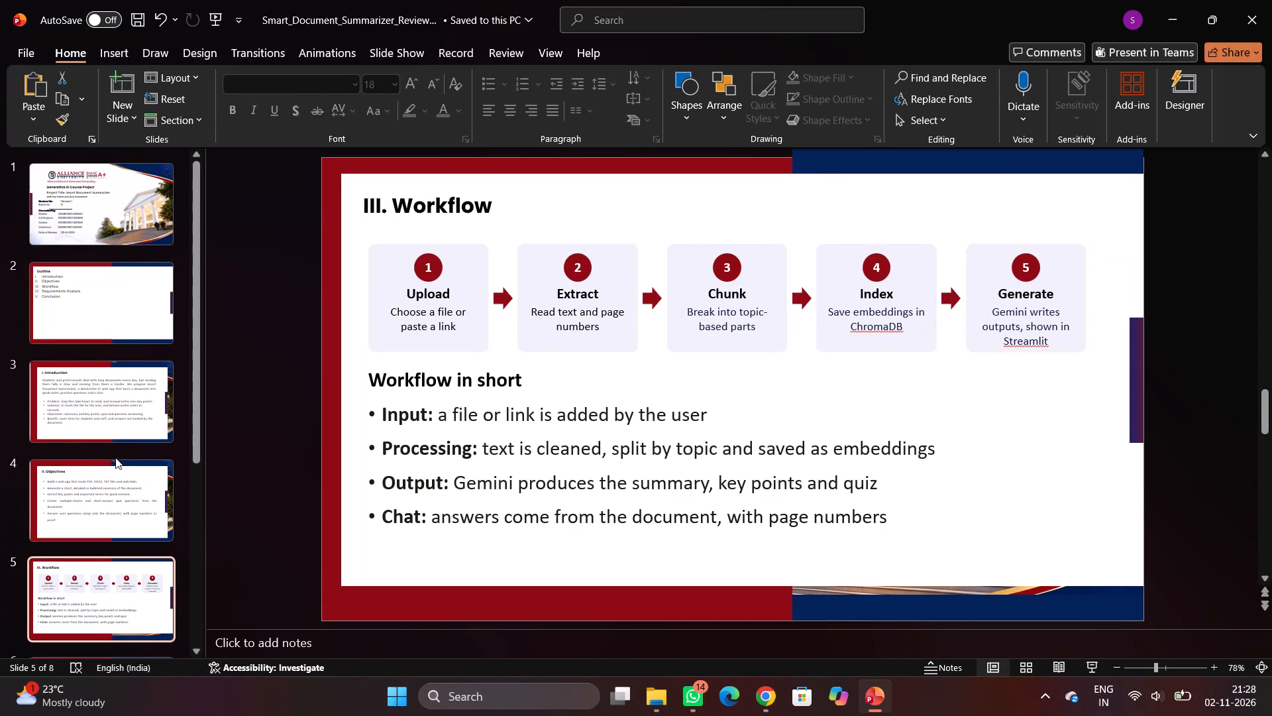
Review the slides from I. Introduction through V. Conclusion, checking each section's heading and content.
{"action": "left_click", "coordinate": [71, 434]}
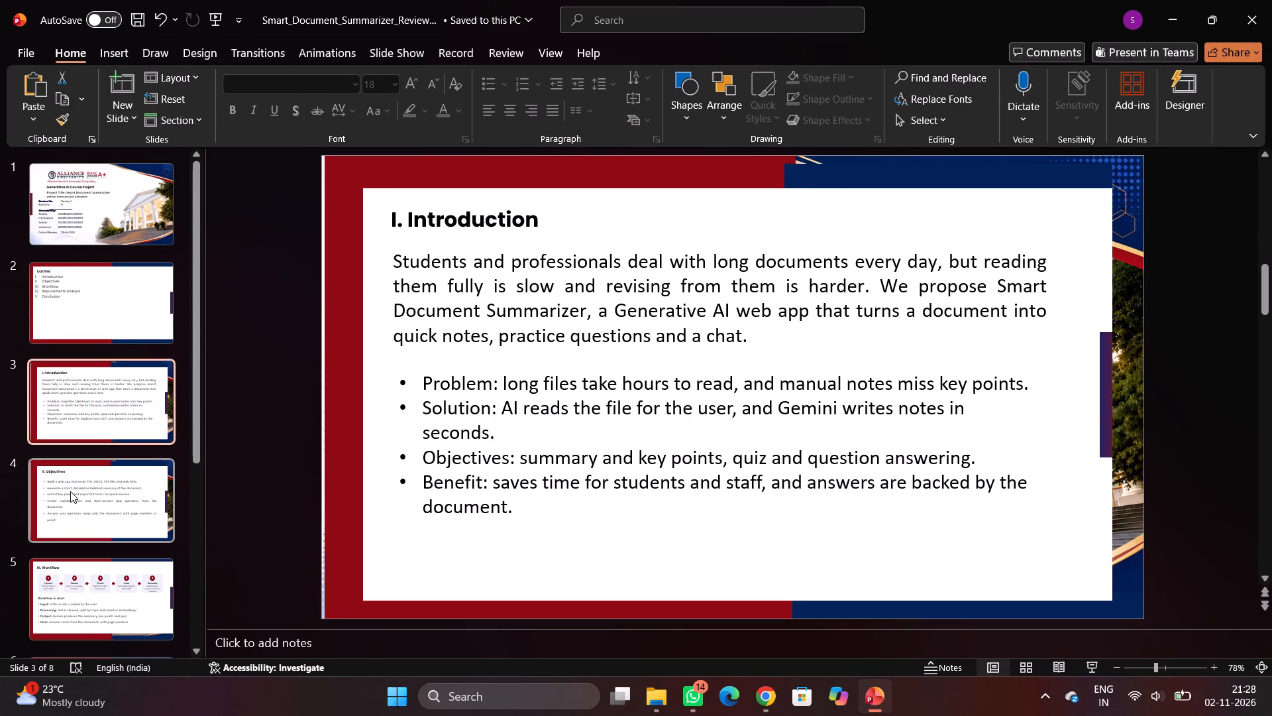
{"action": "left_click", "coordinate": [70, 491]}
{"action": "left_click", "coordinate": [107, 581]}
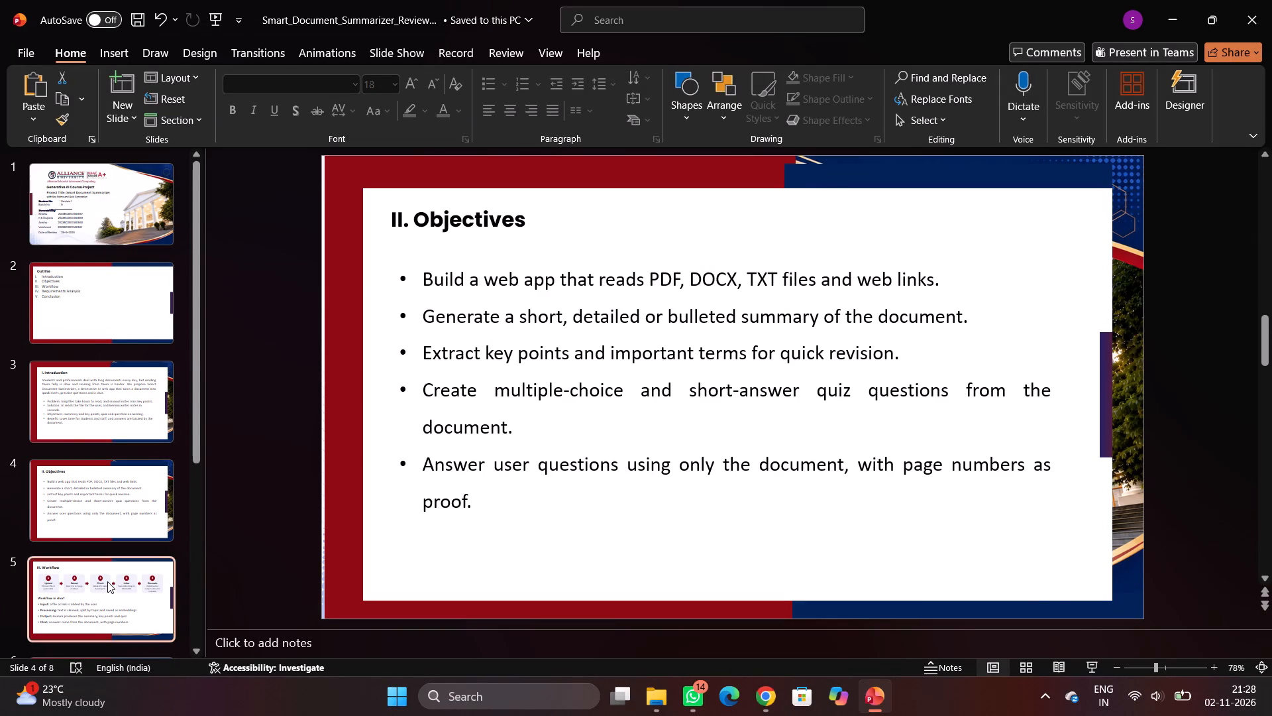
{"action": "scroll", "coordinate": [107, 581], "scroll_direction": "down", "scroll_amount": 1}
{"action": "left_click", "coordinate": [107, 581]}
{"action": "scroll", "coordinate": [107, 581], "scroll_direction": "down", "scroll_amount": 1}
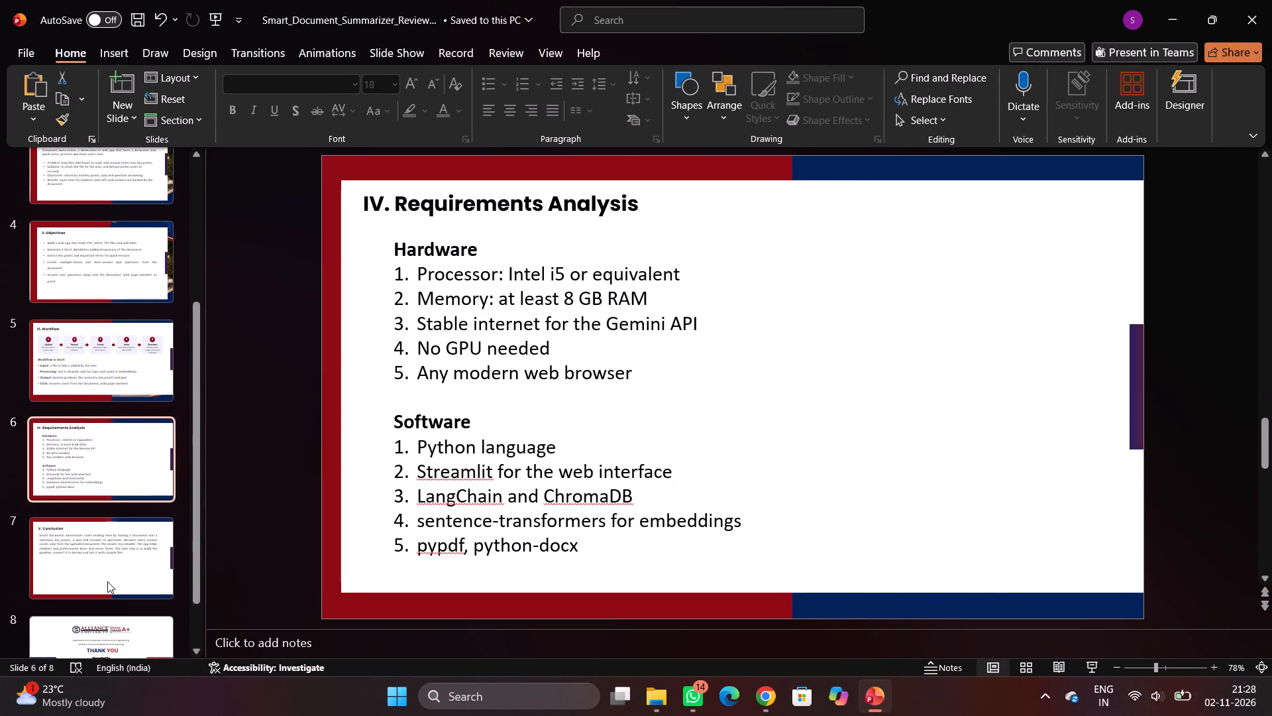
{"action": "left_click", "coordinate": [107, 581]}
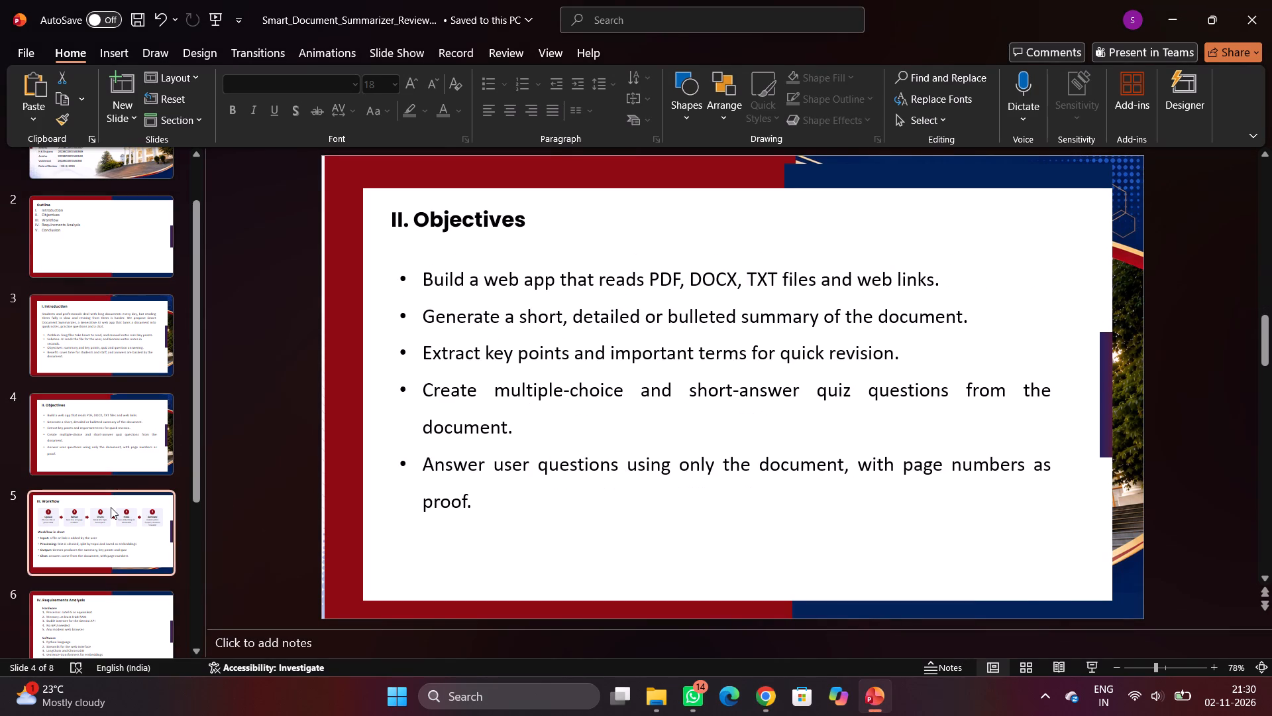
{"action": "left_click", "coordinate": [140, 436]}
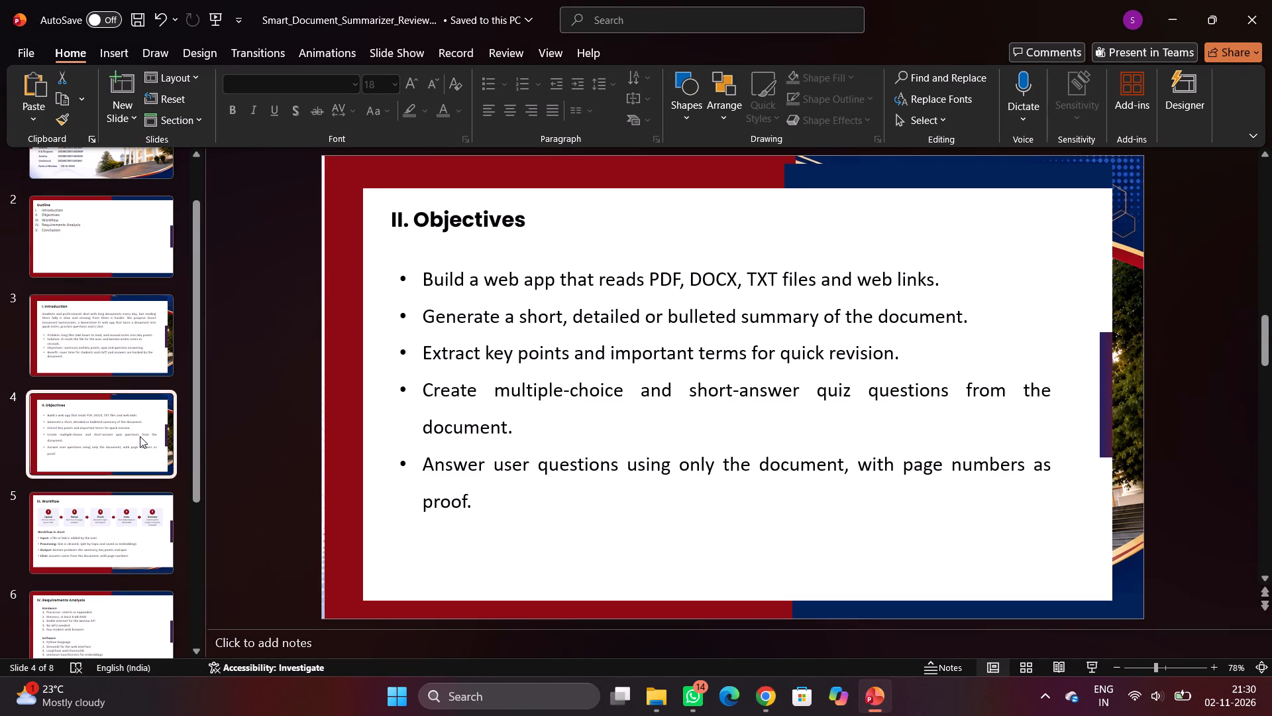
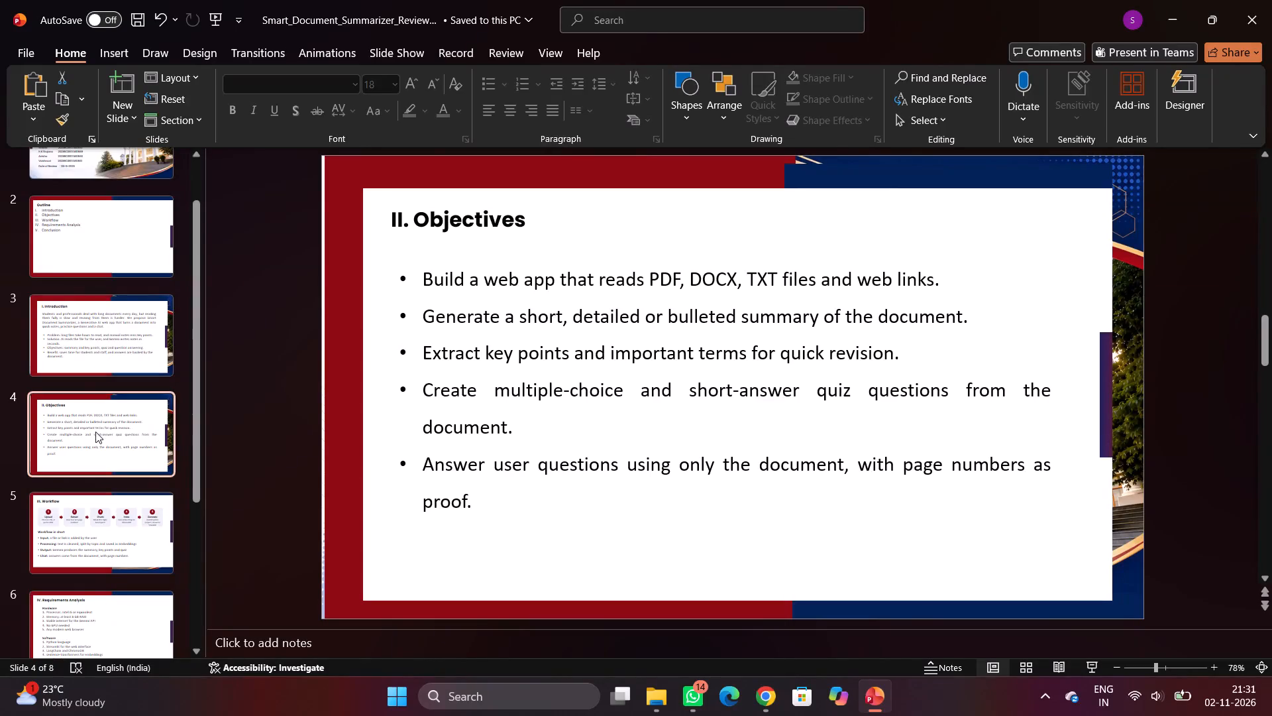
Duplicate the II. Objectives slide.
{"action": "right_click", "coordinate": [95, 432]}
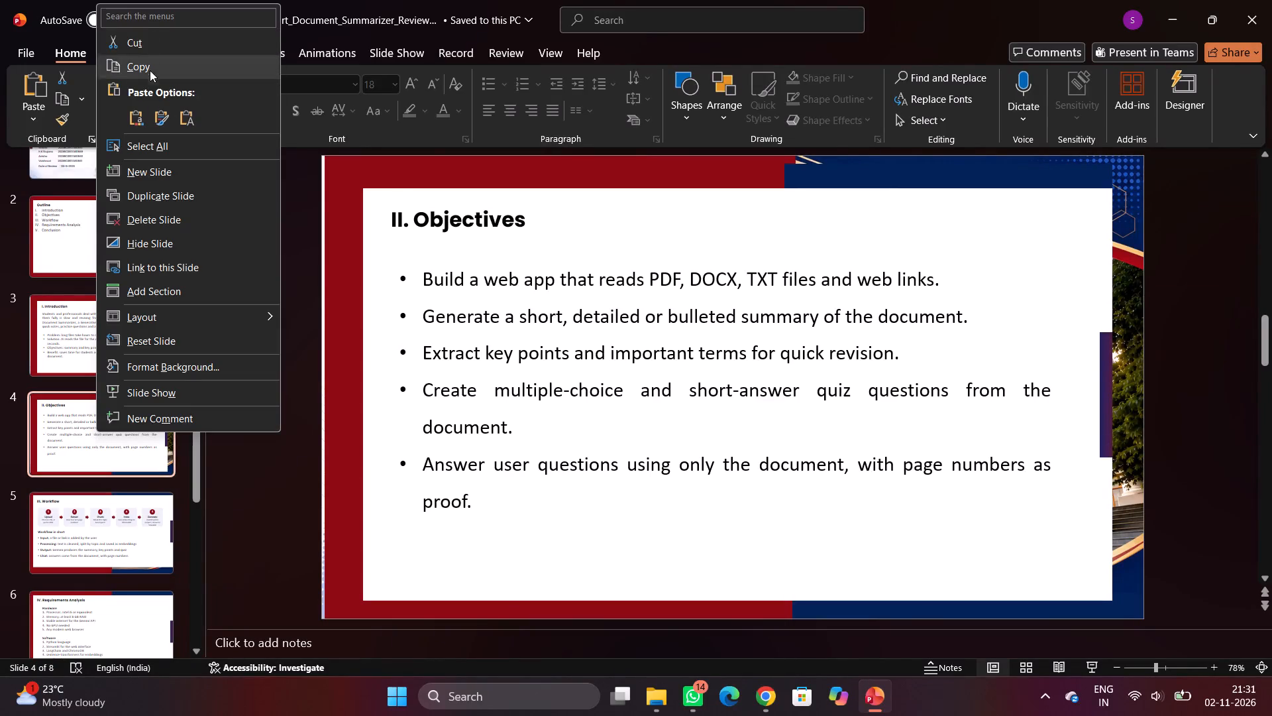
{"action": "left_click", "coordinate": [158, 198]}
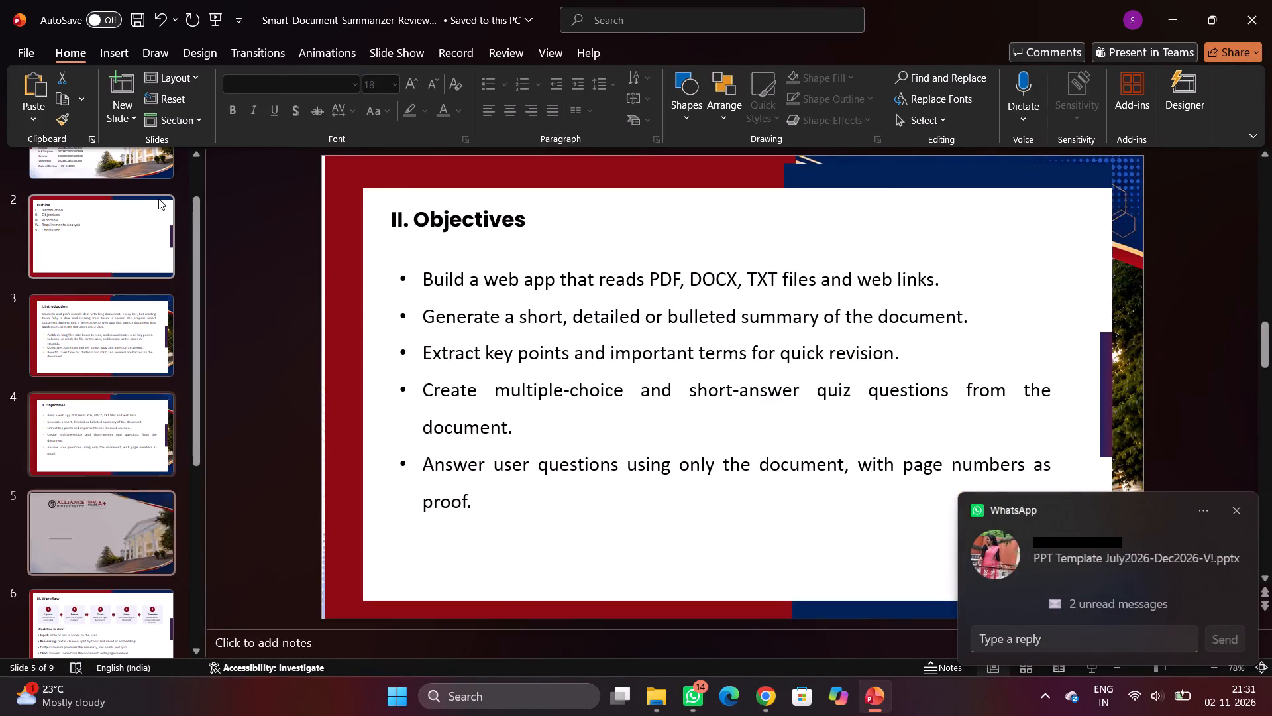
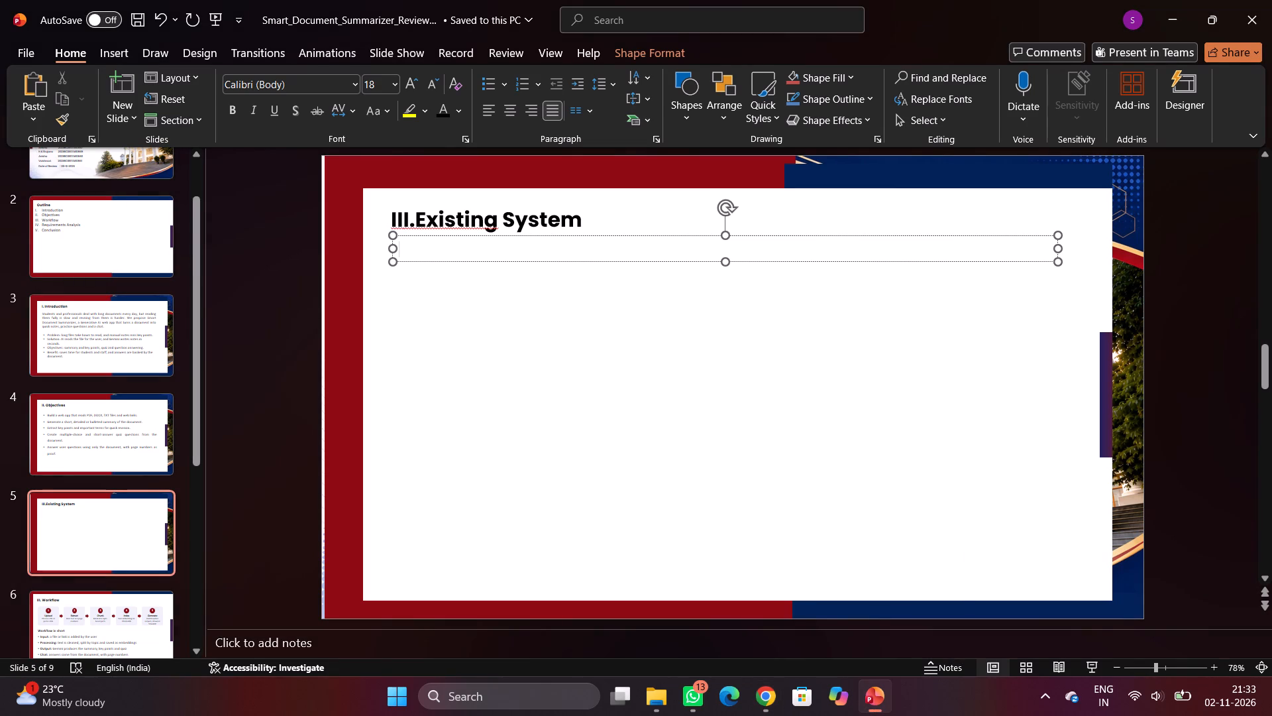
{"action": "key", "text": "ctrl+v"}
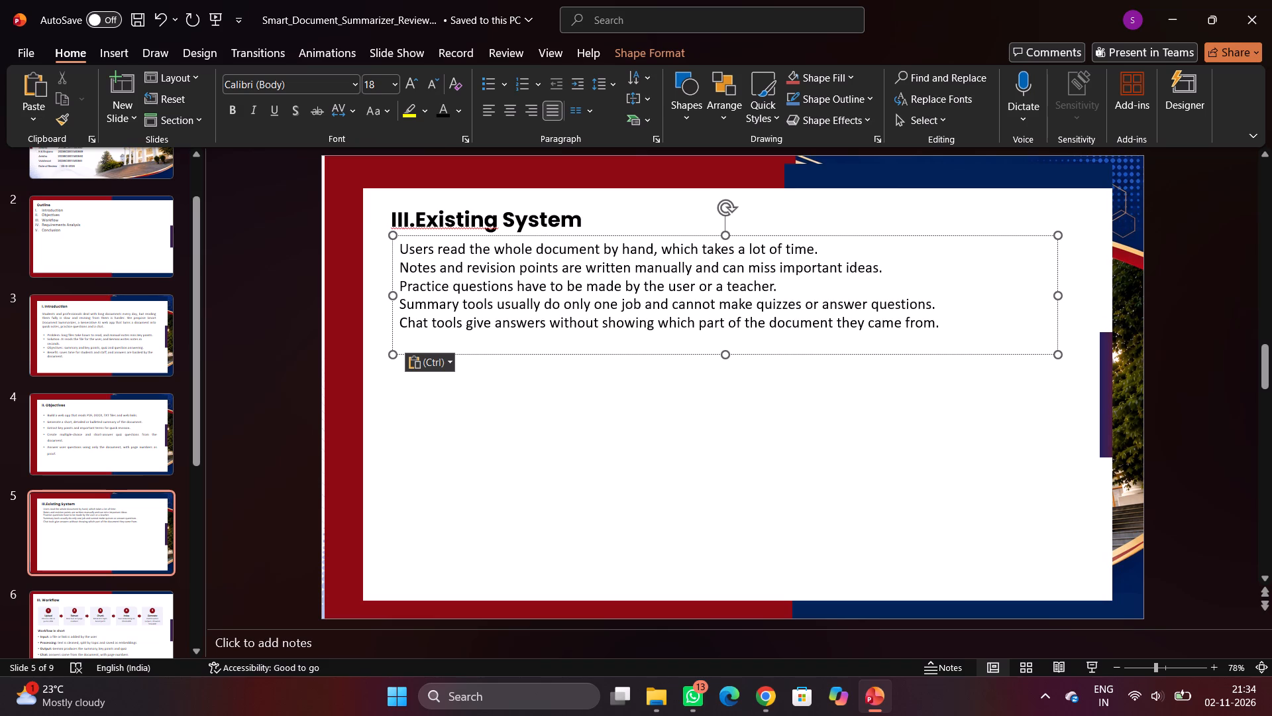
Format all the pasted Existing System points as a round-bulleted list with font size 24.
{"action": "left_click_drag", "start_coordinate": [937, 326], "coordinate": [482, 243]}
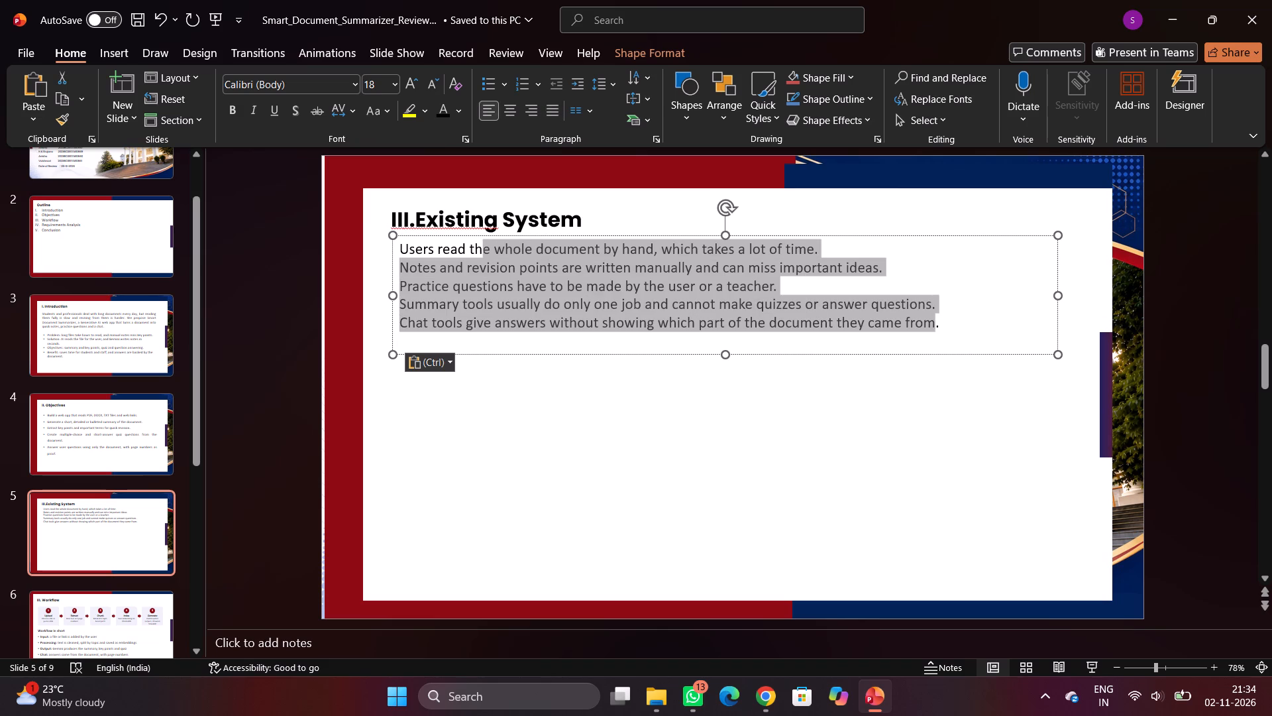
{"action": "left_click_drag", "start_coordinate": [482, 243], "coordinate": [505, 252]}
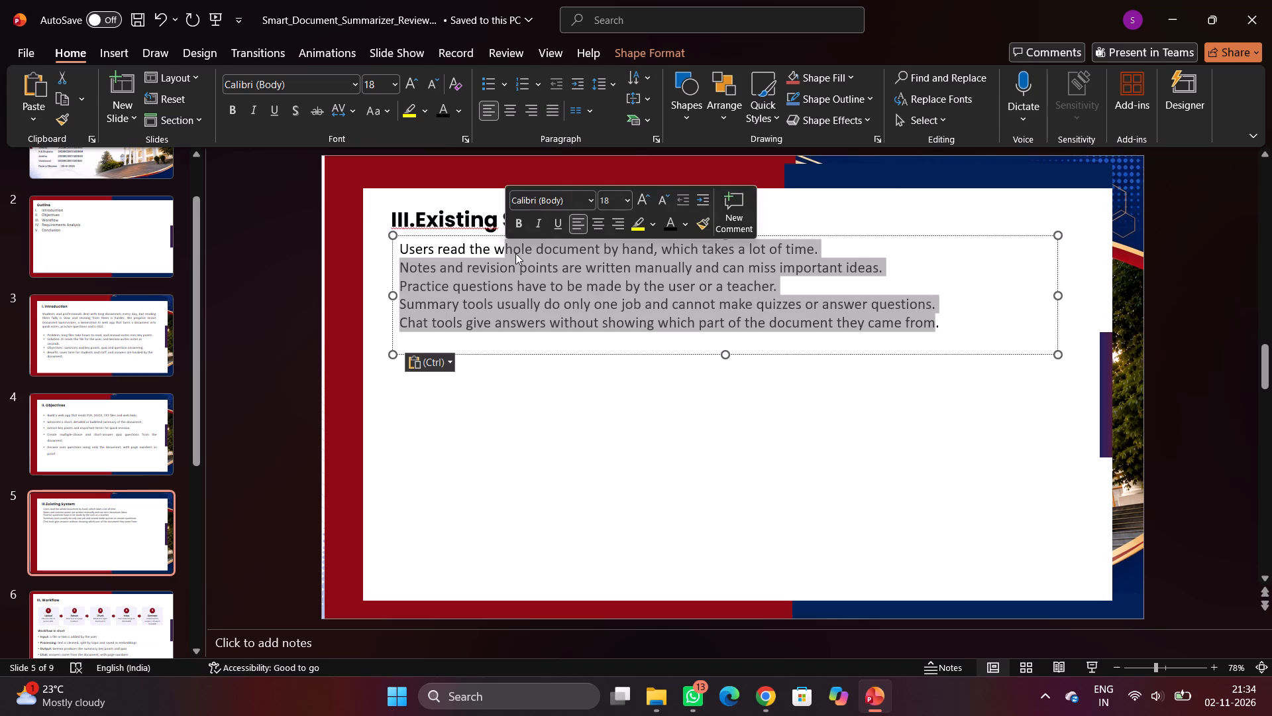
{"action": "left_click", "coordinate": [514, 270]}
{"action": "key", "text": "ctrl+a"}
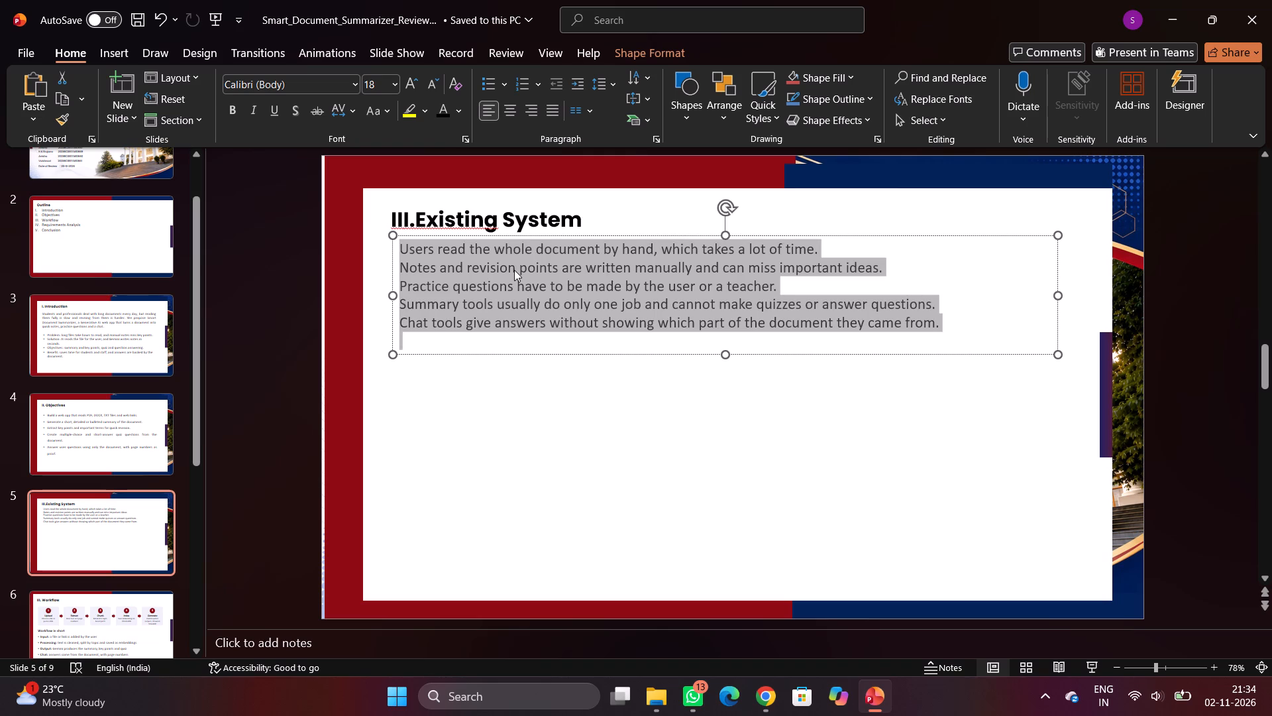
{"action": "left_click", "coordinate": [507, 80]}
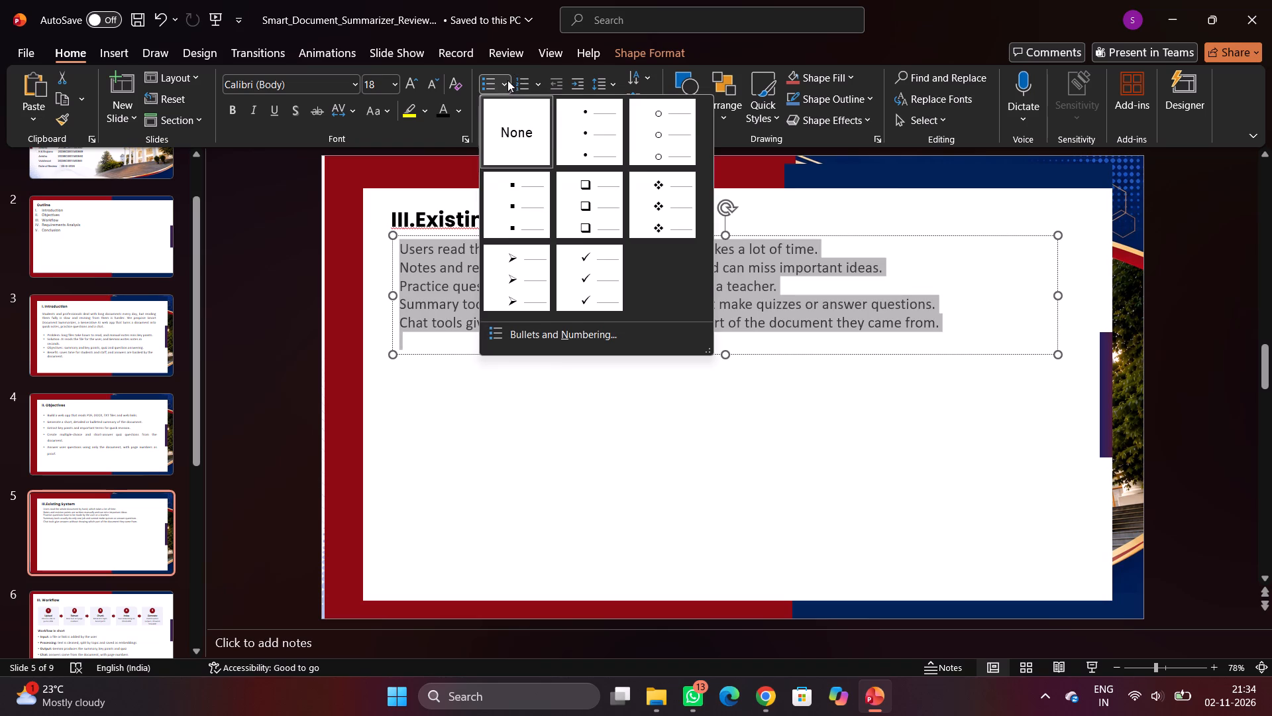
{"action": "left_click", "coordinate": [567, 118]}
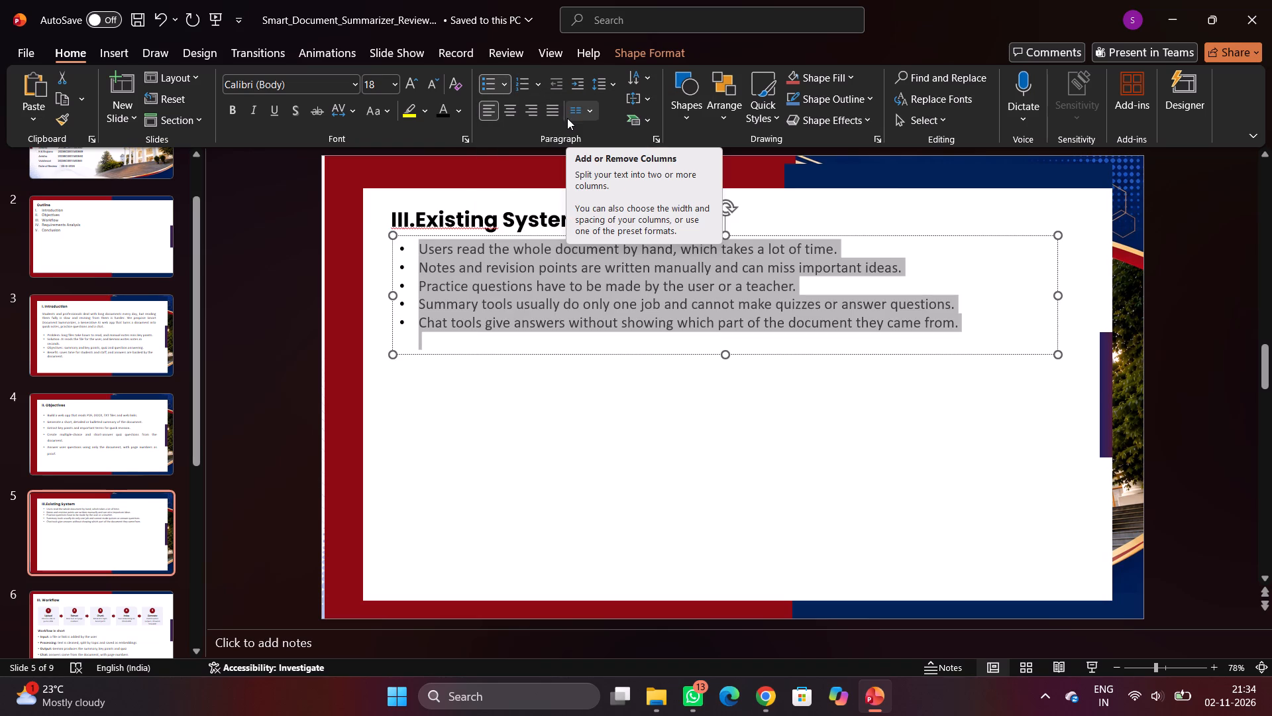
{"action": "left_click", "coordinate": [394, 84]}
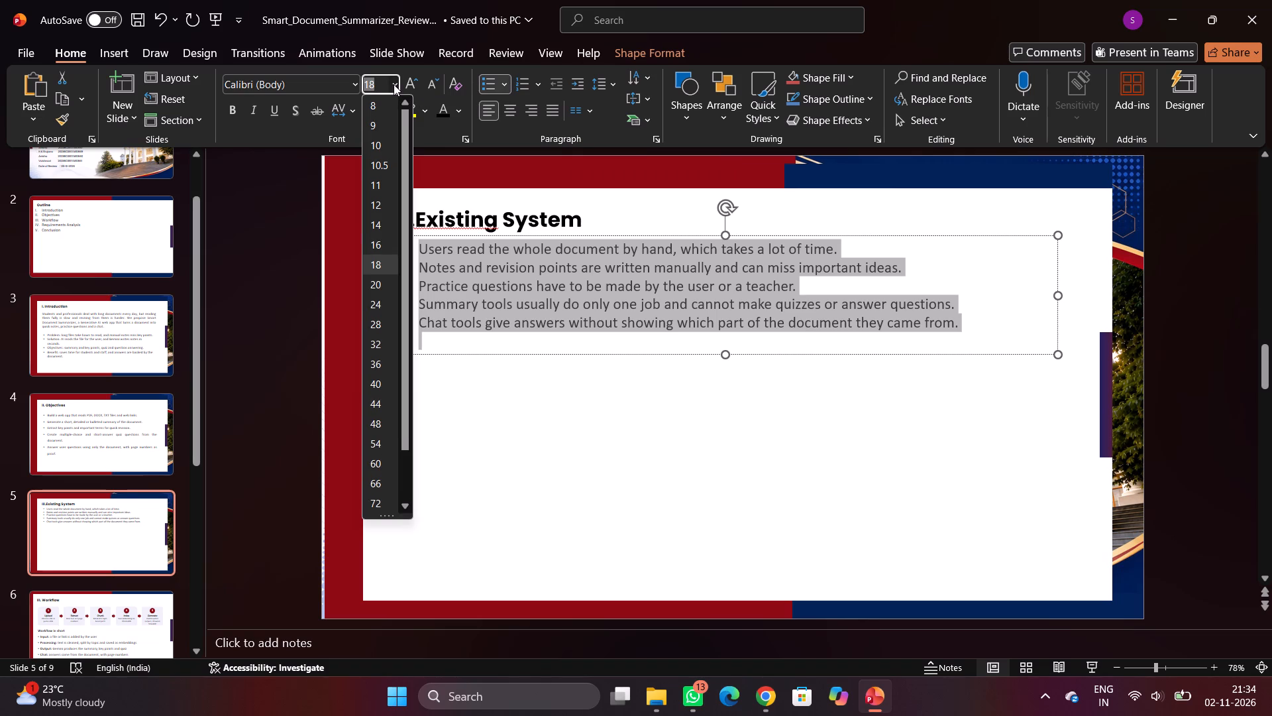
{"action": "left_click", "coordinate": [382, 311]}
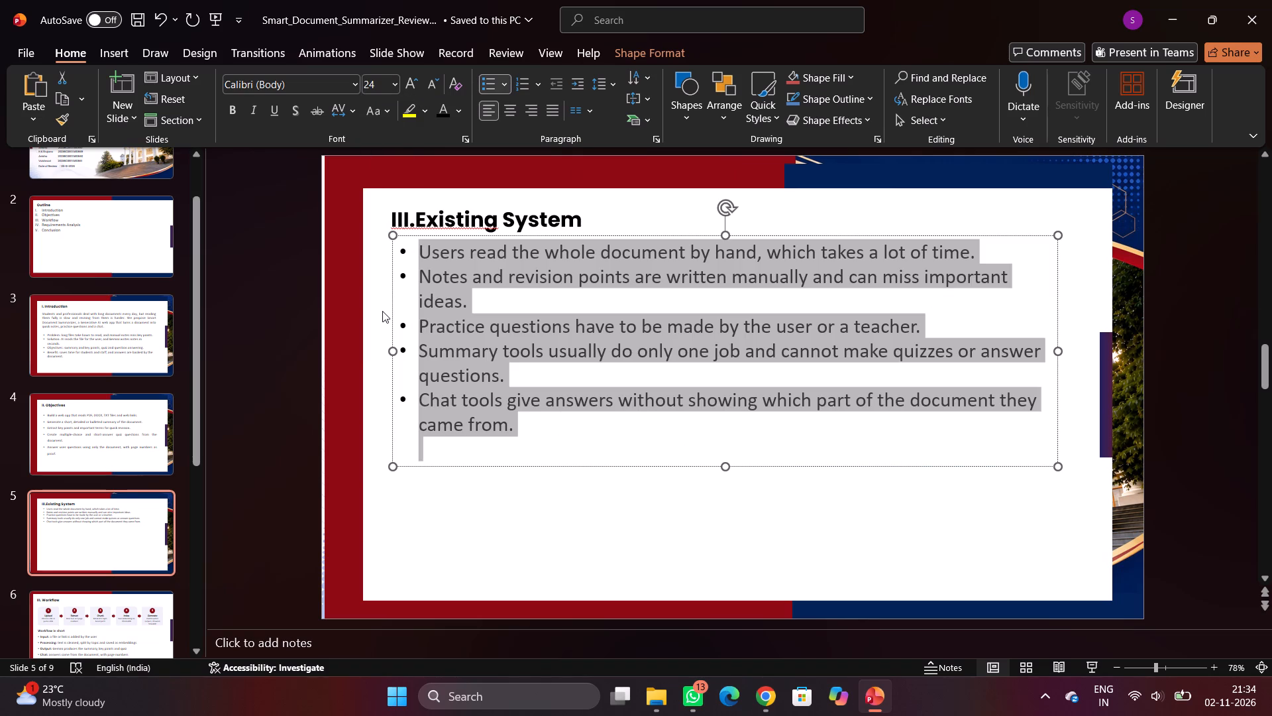
{"action": "left_click", "coordinate": [625, 500]}
Move the bullet text box slightly down to leave a gap beneath the III.Existing System heading.
{"action": "left_click", "coordinate": [594, 394]}
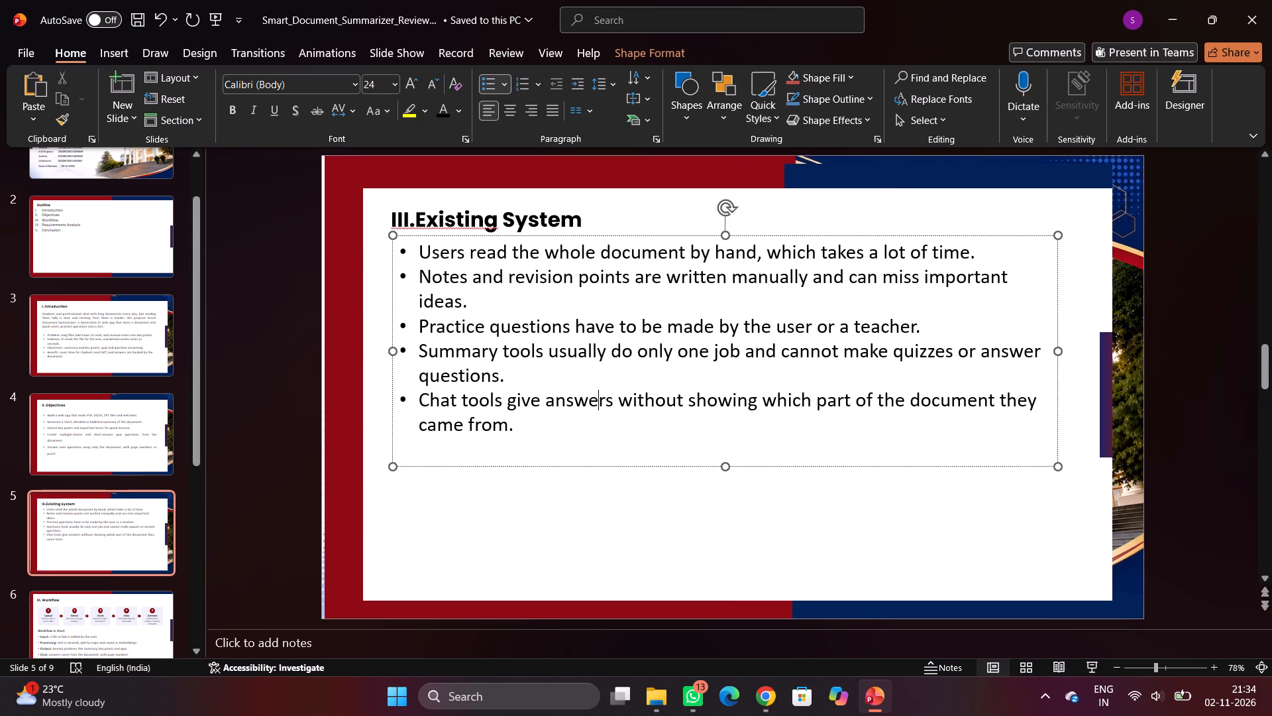
{"action": "left_click_drag", "start_coordinate": [646, 233], "coordinate": [643, 257]}
{"action": "left_click", "coordinate": [665, 222]}
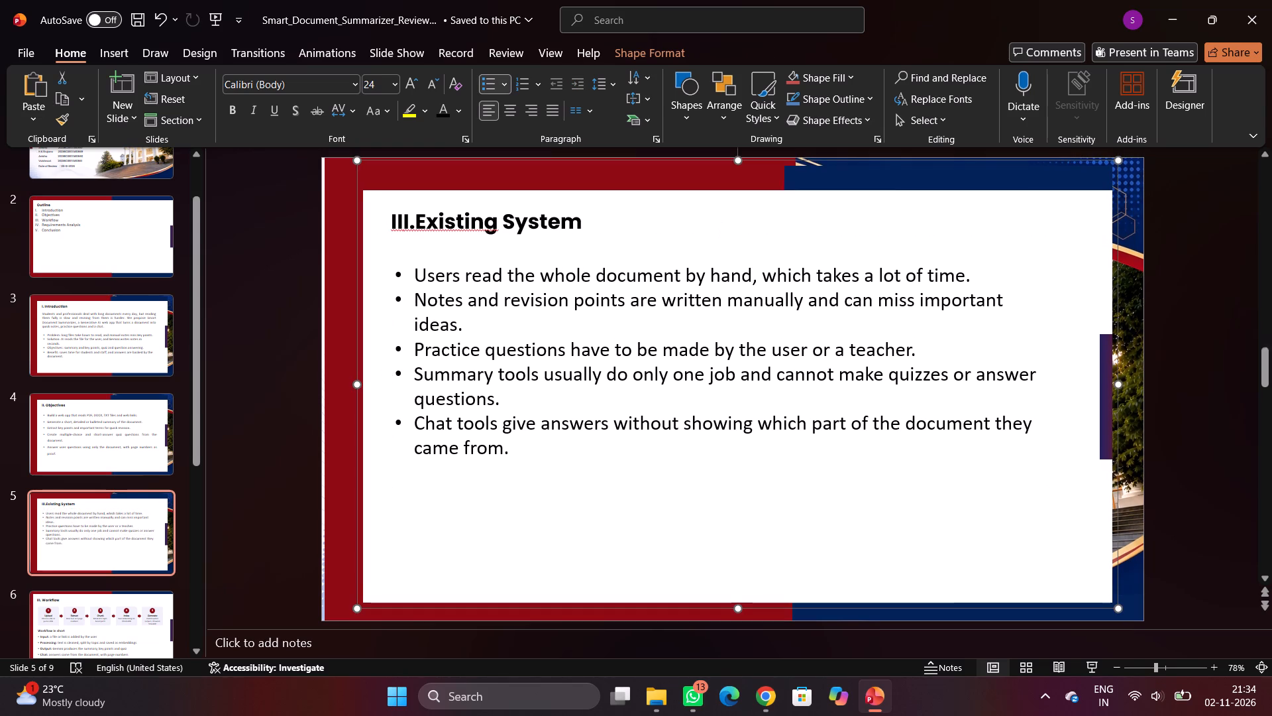
Set the line spacing of all the Existing System bullets to 1.5 and nudge their text box slightly up within the white area.
{"action": "left_click", "coordinate": [588, 333]}
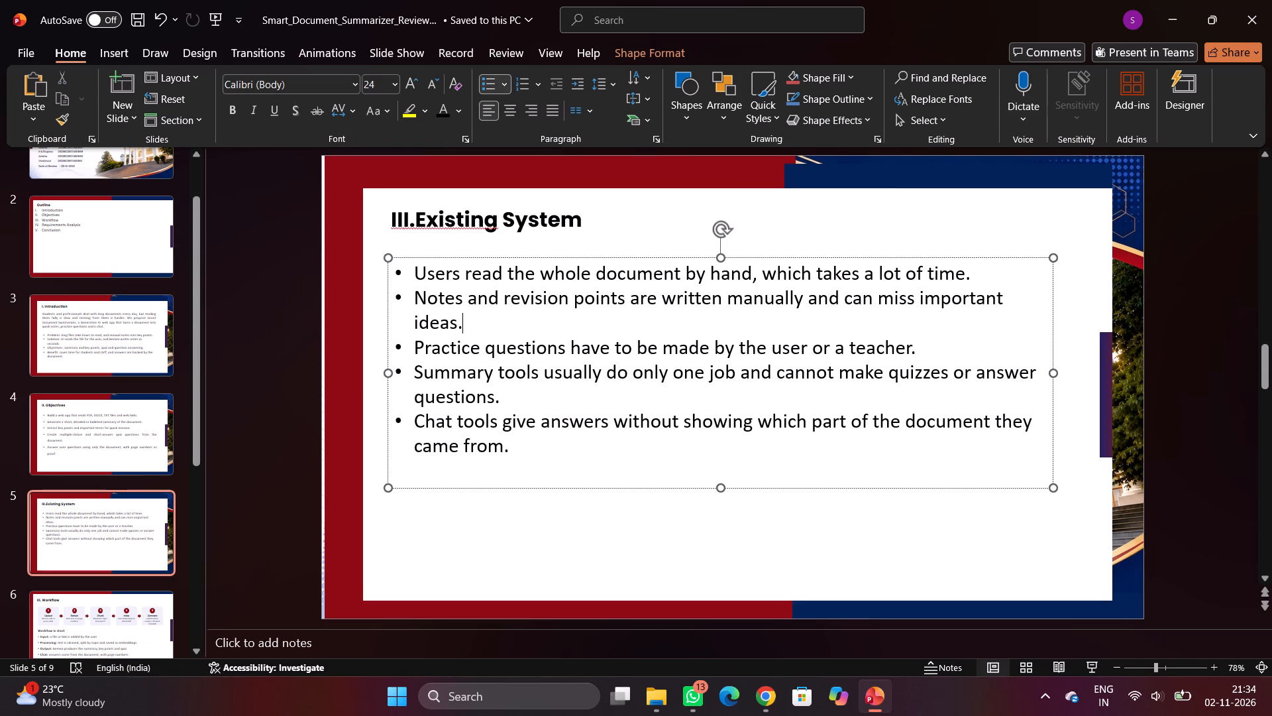
{"action": "key", "text": "ctrl+a"}
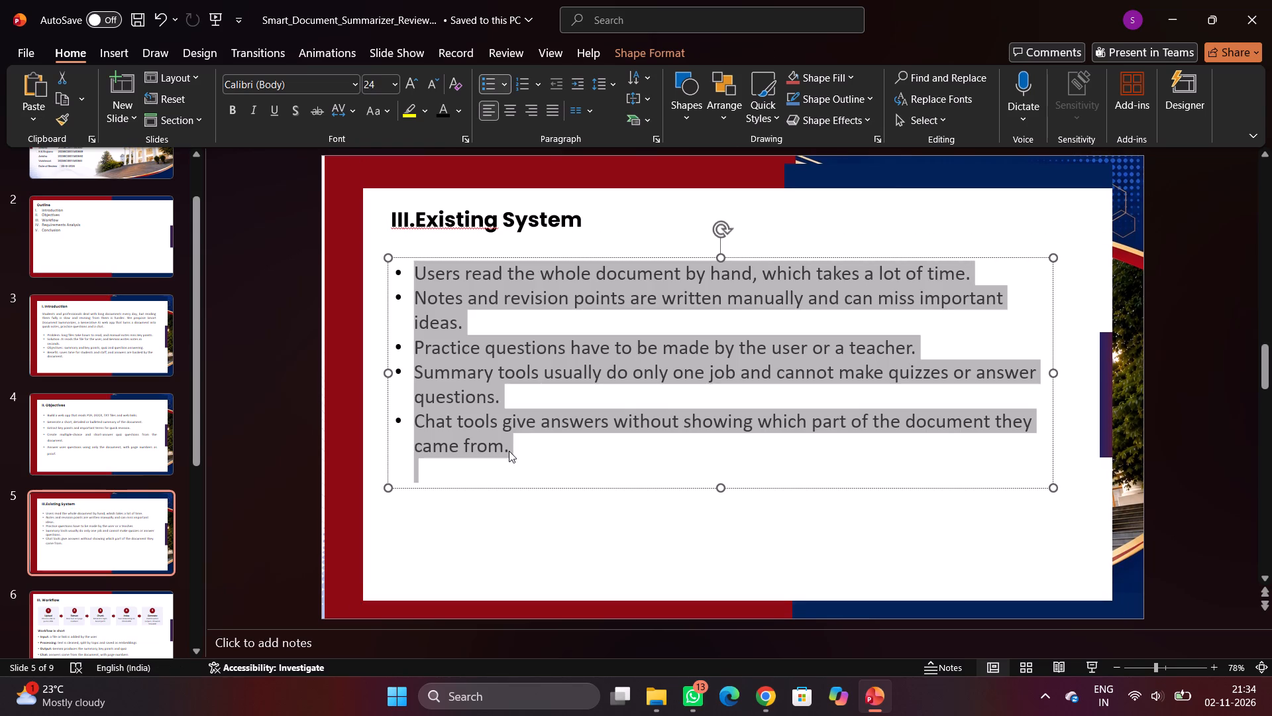
{"action": "left_click", "coordinate": [539, 85]}
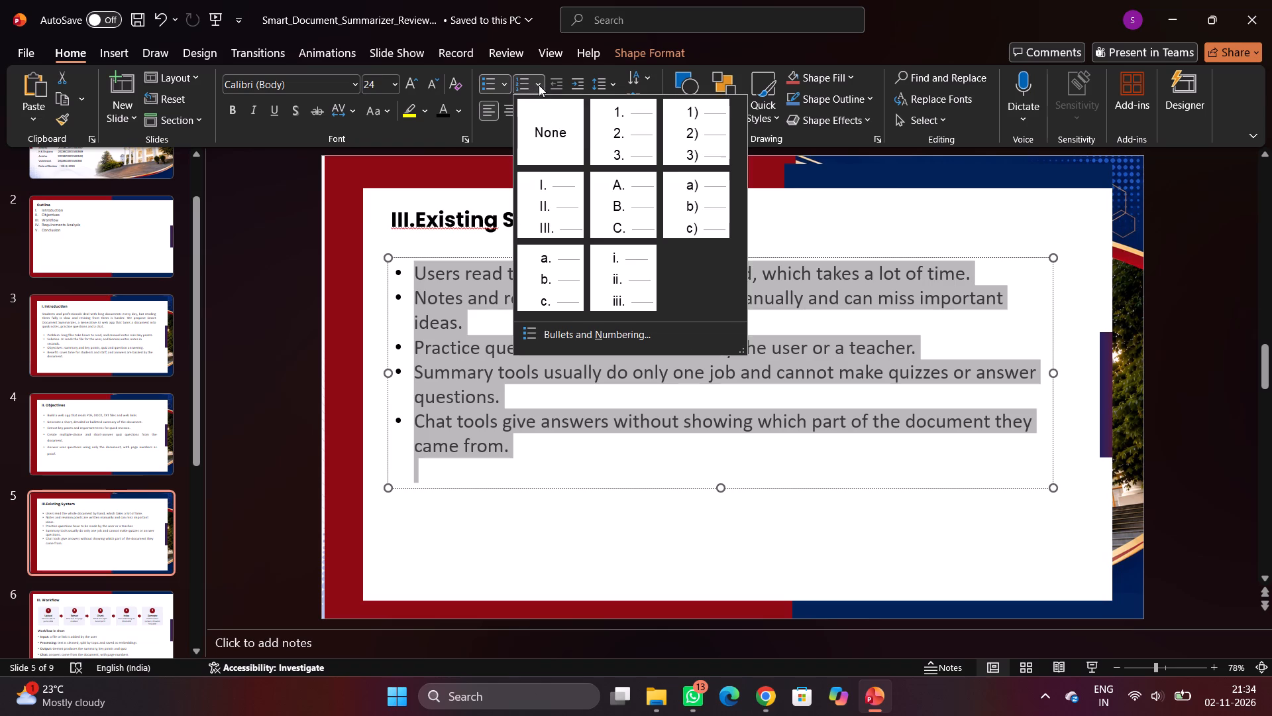
{"action": "left_click", "coordinate": [613, 85]}
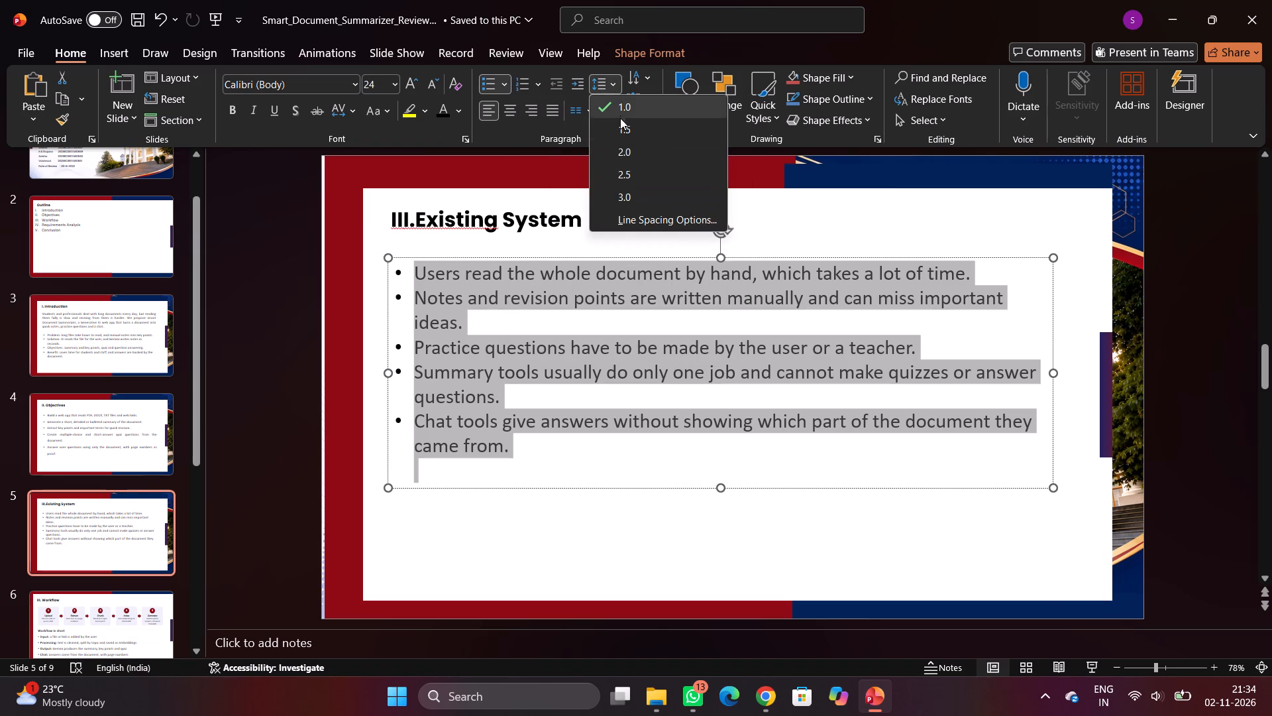
{"action": "left_click", "coordinate": [620, 120]}
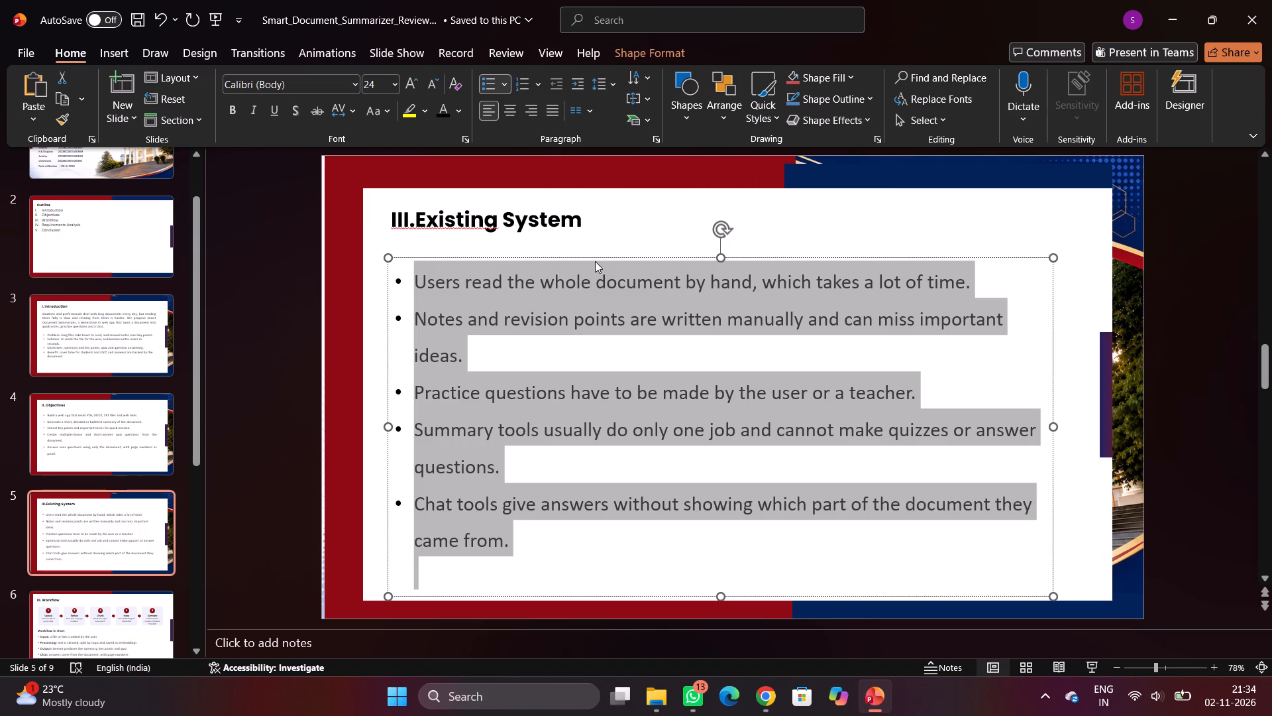
{"action": "left_click_drag", "start_coordinate": [602, 259], "coordinate": [603, 250]}
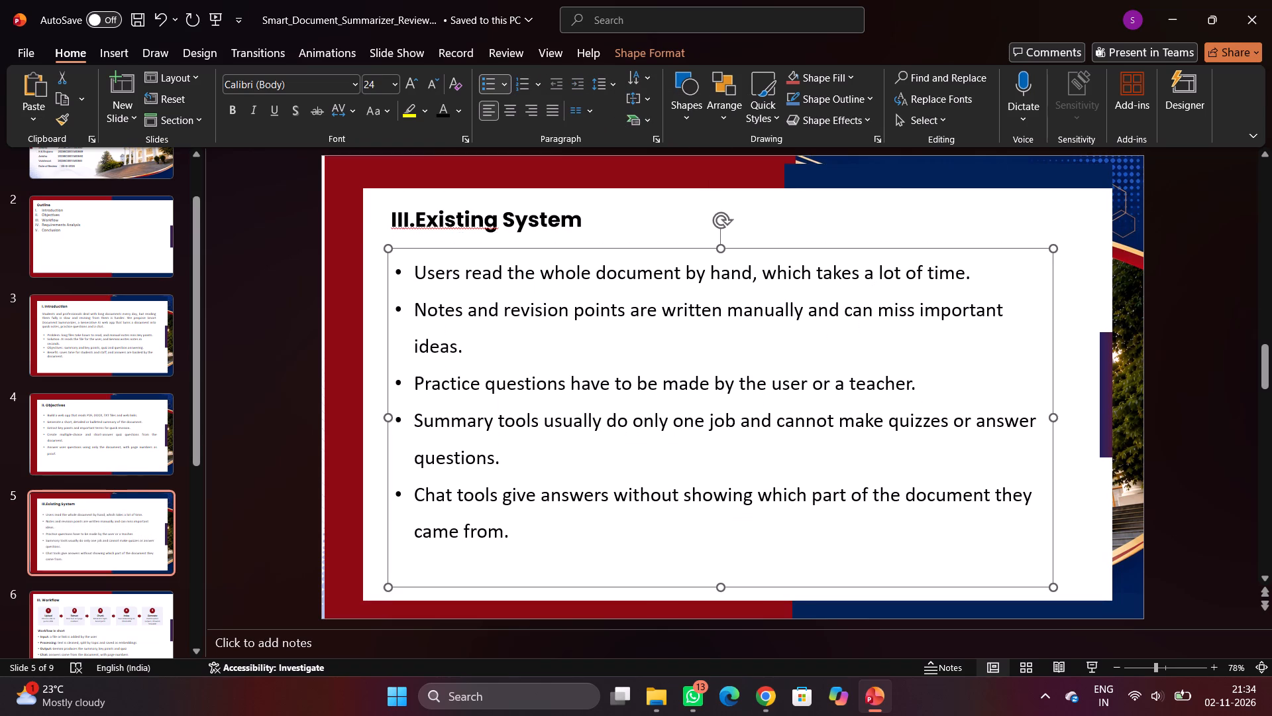
Justify the text of the Existing System bullets.
{"action": "left_click", "coordinate": [551, 110]}
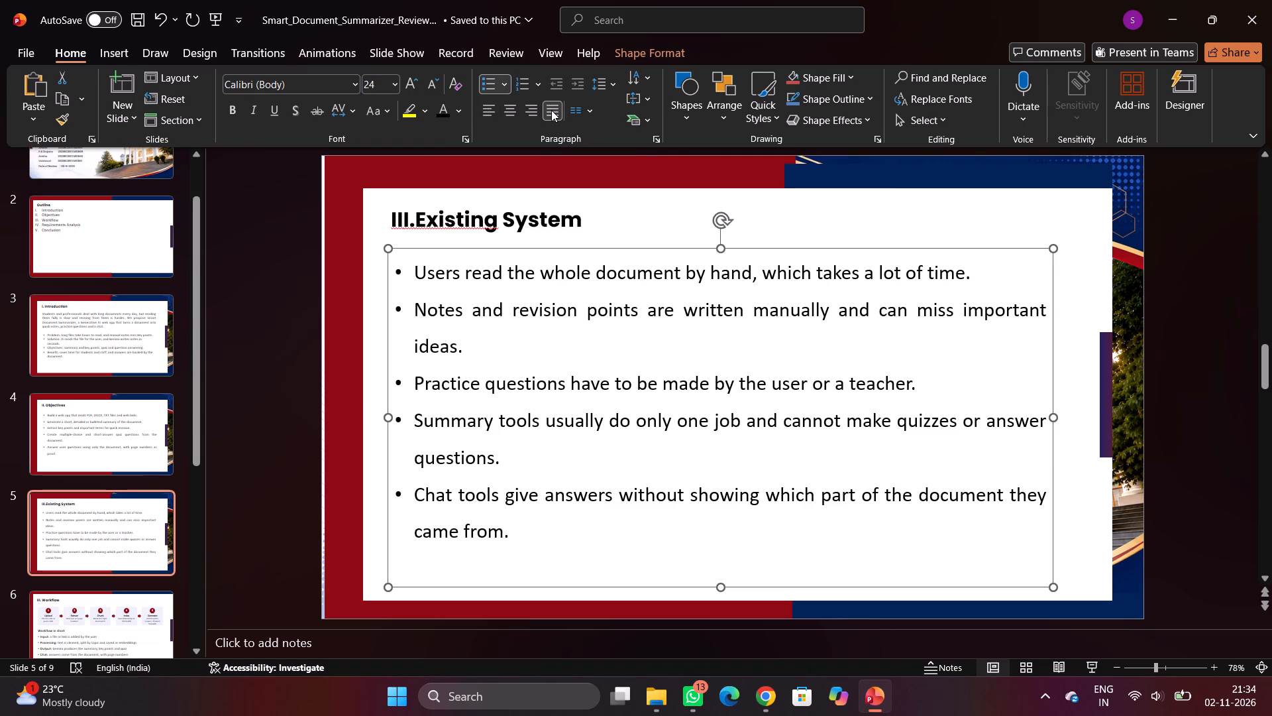
{"action": "left_click", "coordinate": [617, 122]}
Move the Existing System bullet text box slightly up, closer beneath the III.Existing System heading.
{"action": "left_click", "coordinate": [323, 261]}
{"action": "left_click", "coordinate": [806, 267]}
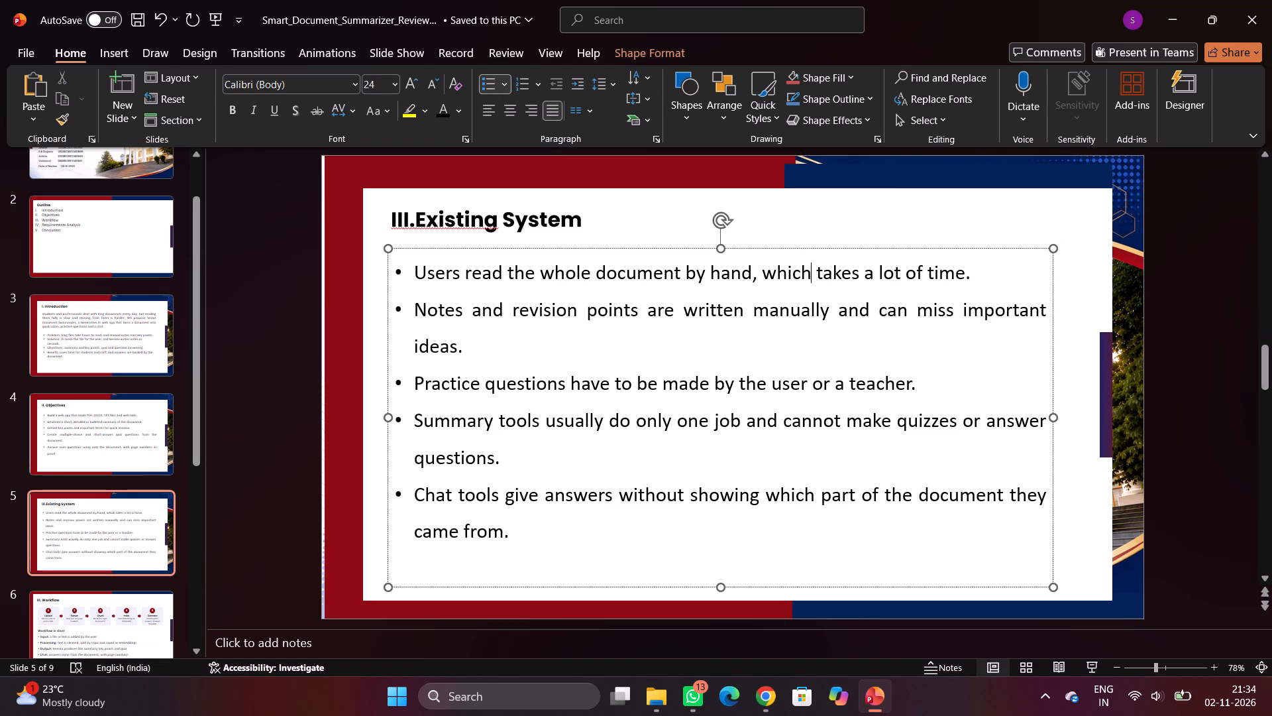
{"action": "left_click_drag", "start_coordinate": [689, 251], "coordinate": [689, 233]}
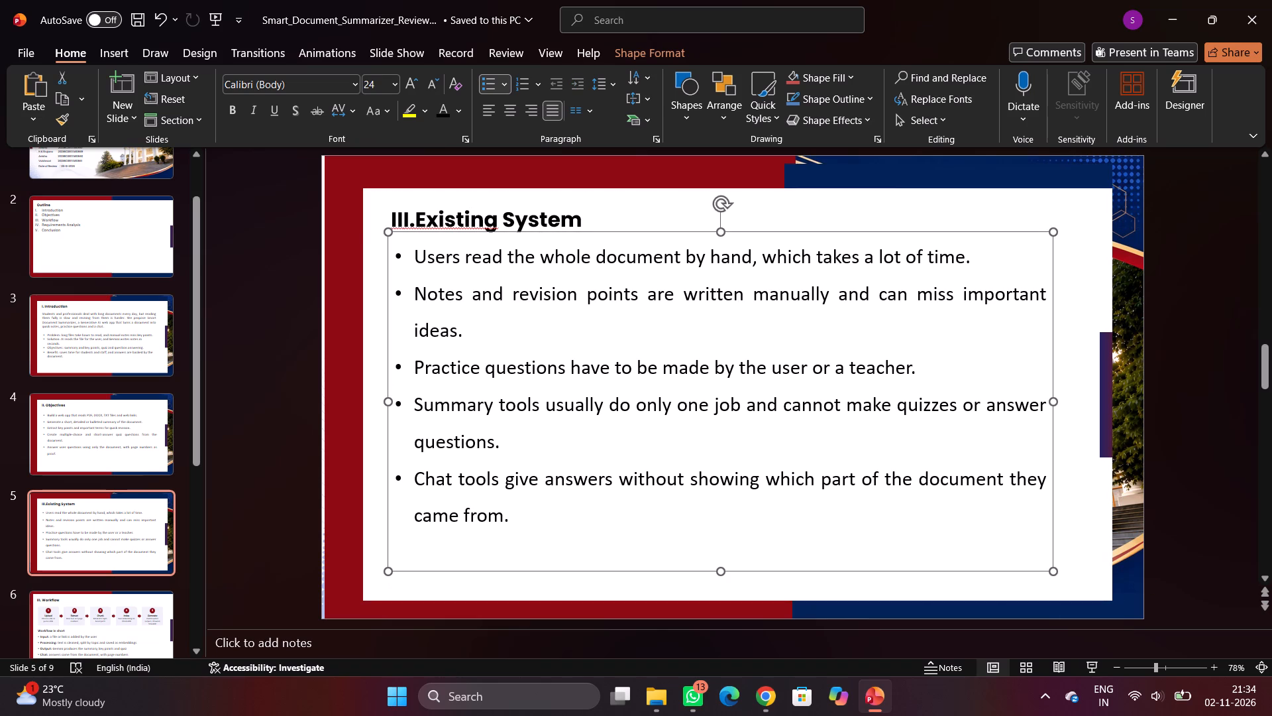
{"action": "left_click", "coordinate": [346, 455]}
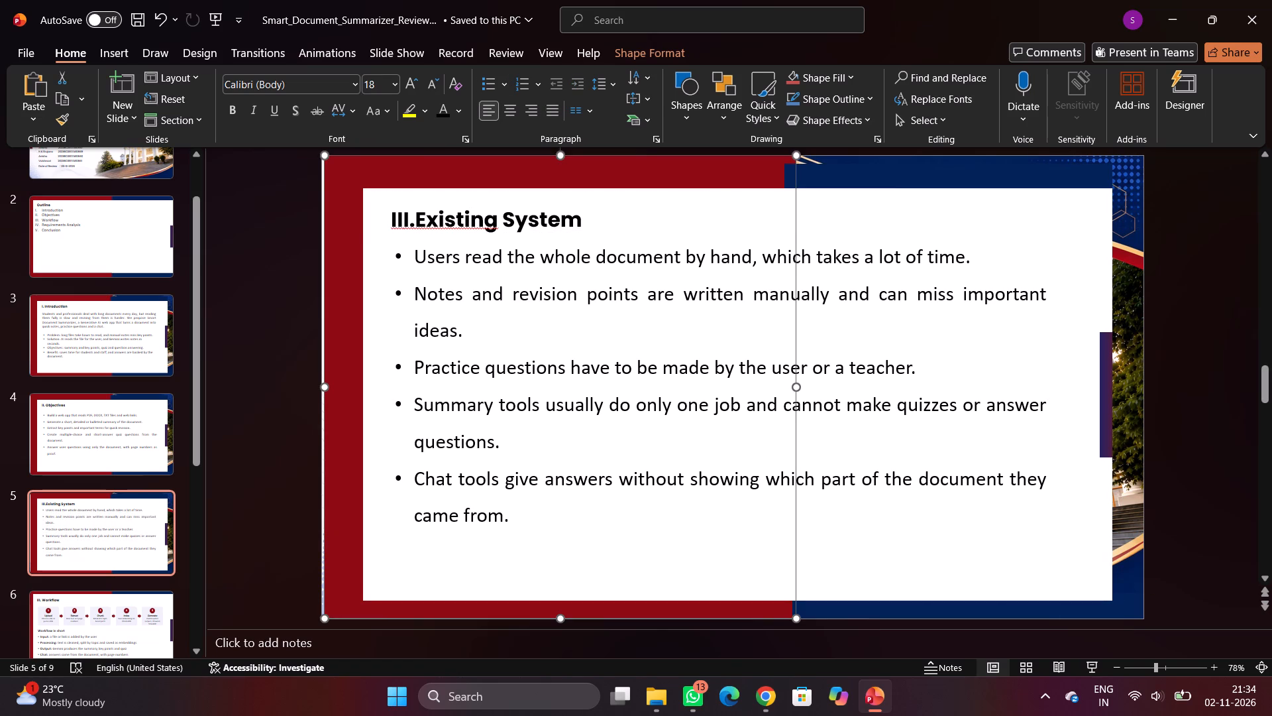
{"action": "left_click", "coordinate": [909, 587]}
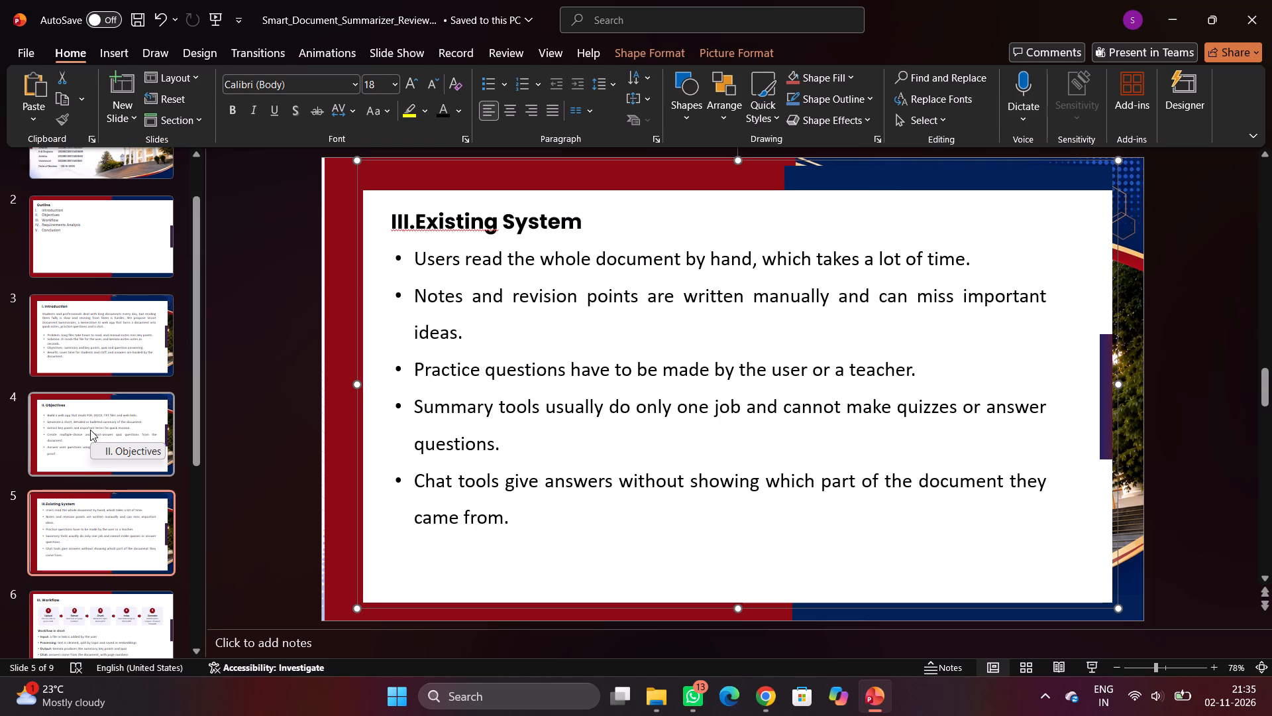
{"action": "left_click", "coordinate": [52, 370]}
{"action": "left_click", "coordinate": [48, 435]}
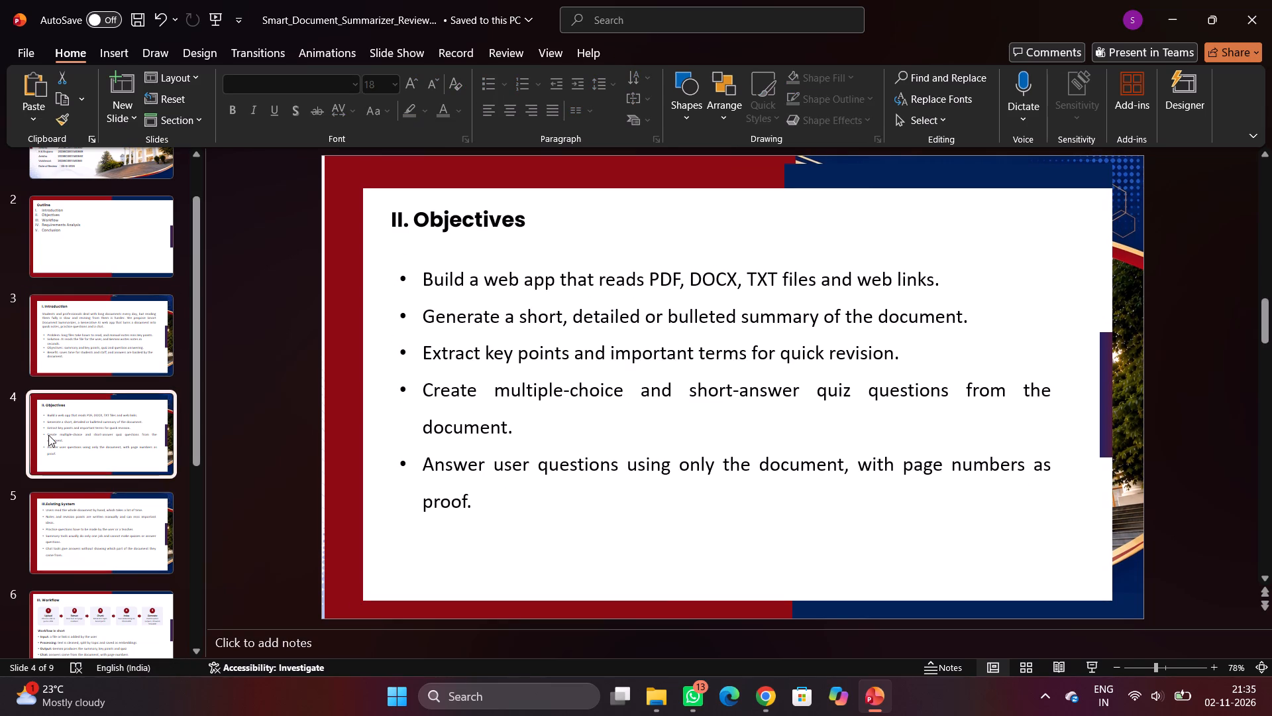
{"action": "left_click", "coordinate": [531, 508]}
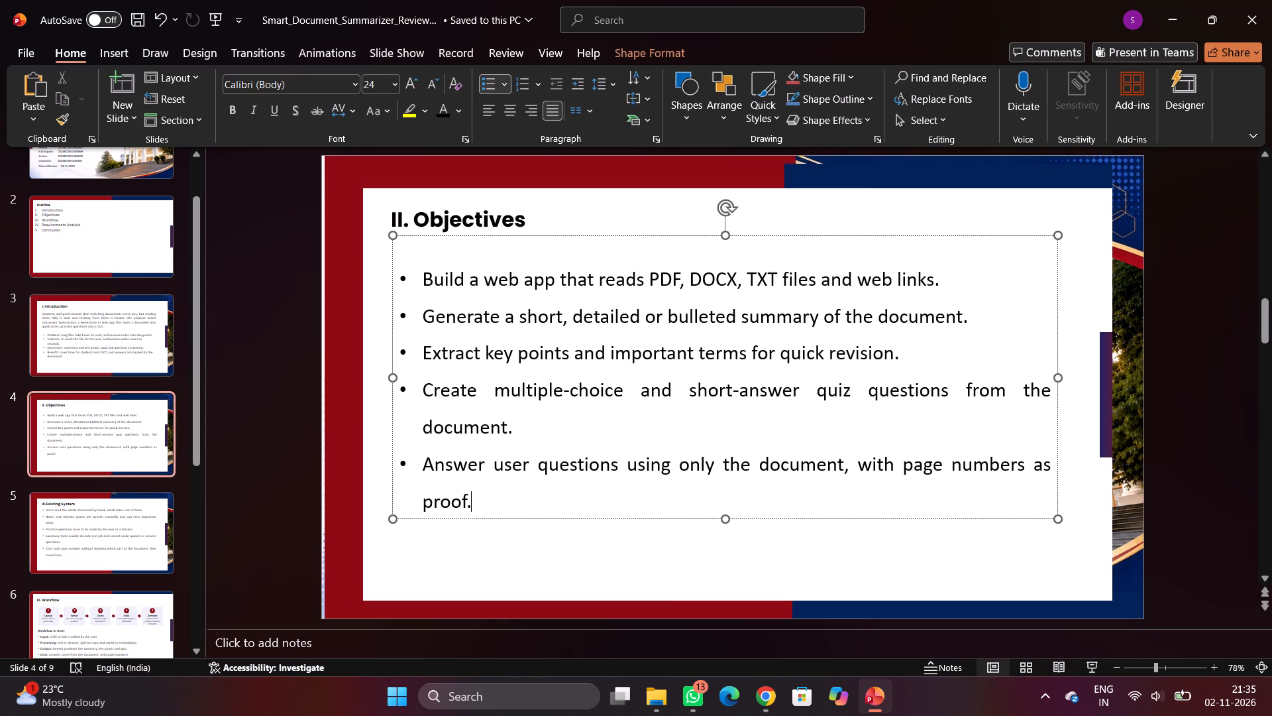
{"action": "left_click_drag", "start_coordinate": [491, 507], "coordinate": [421, 268]}
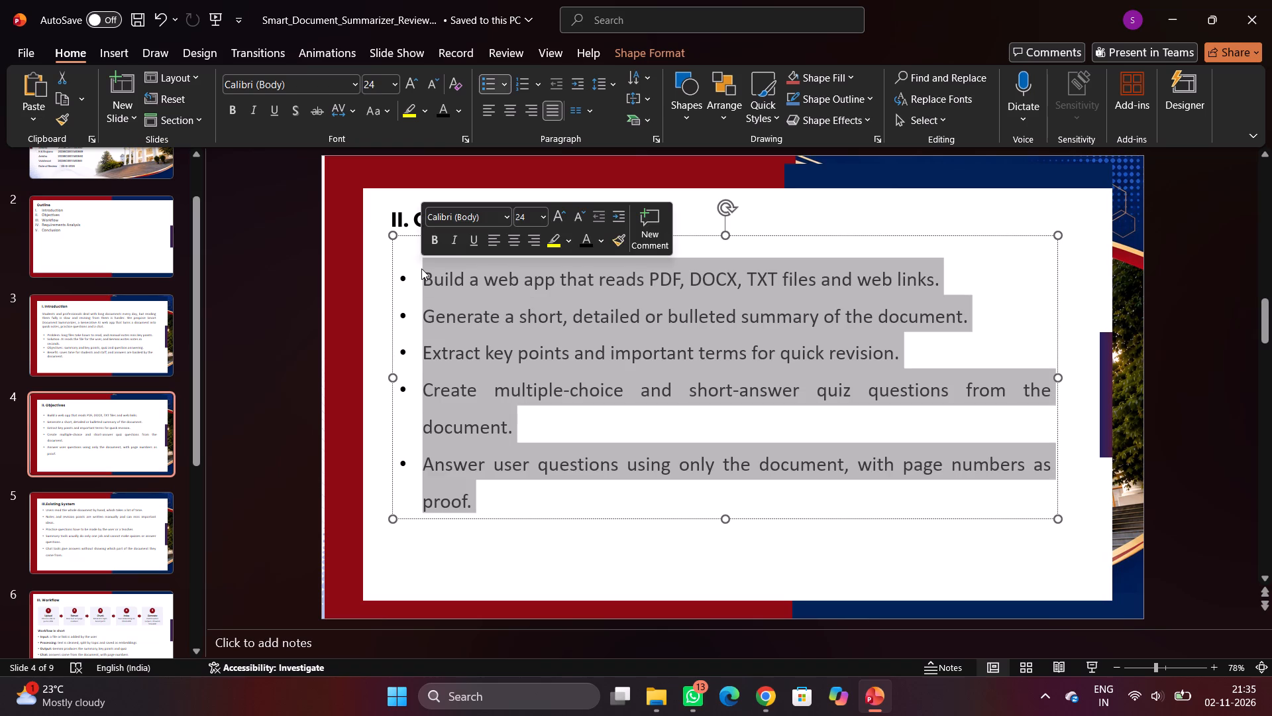
{"action": "key", "text": "ctrl+c"}
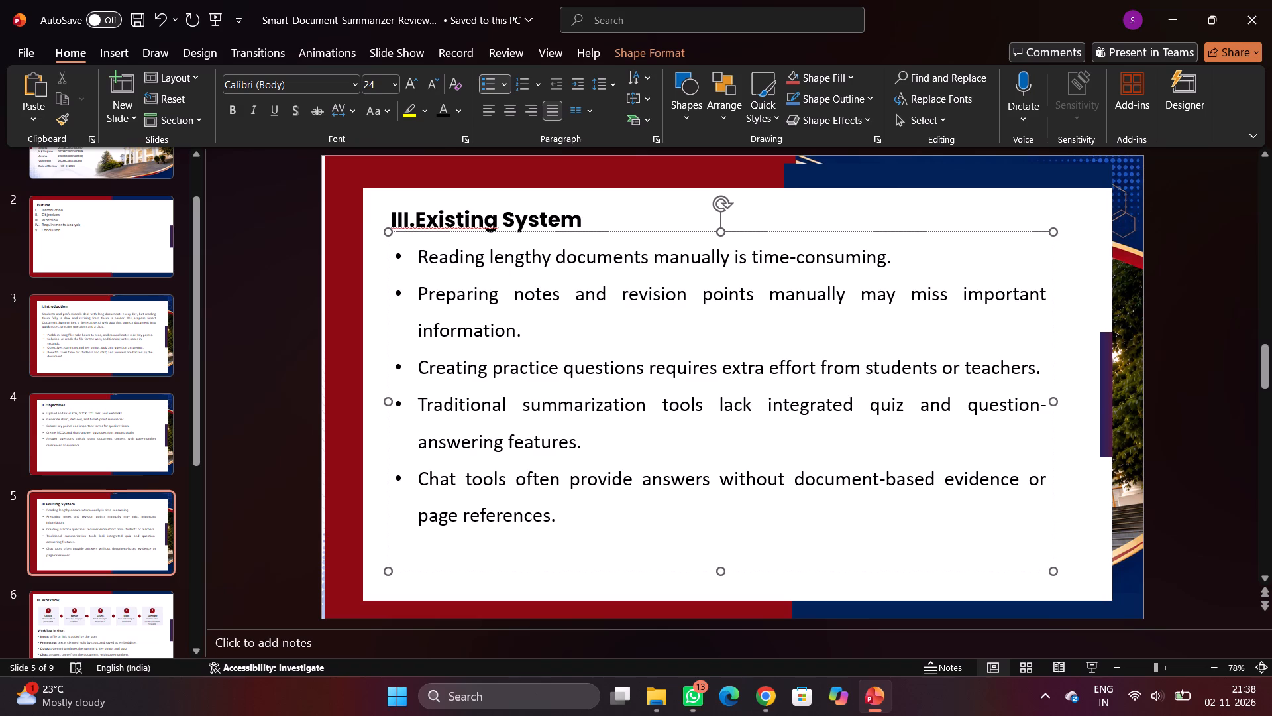
{"action": "key", "text": "ctrl+a"}
{"action": "key", "text": "ctrl+v"}
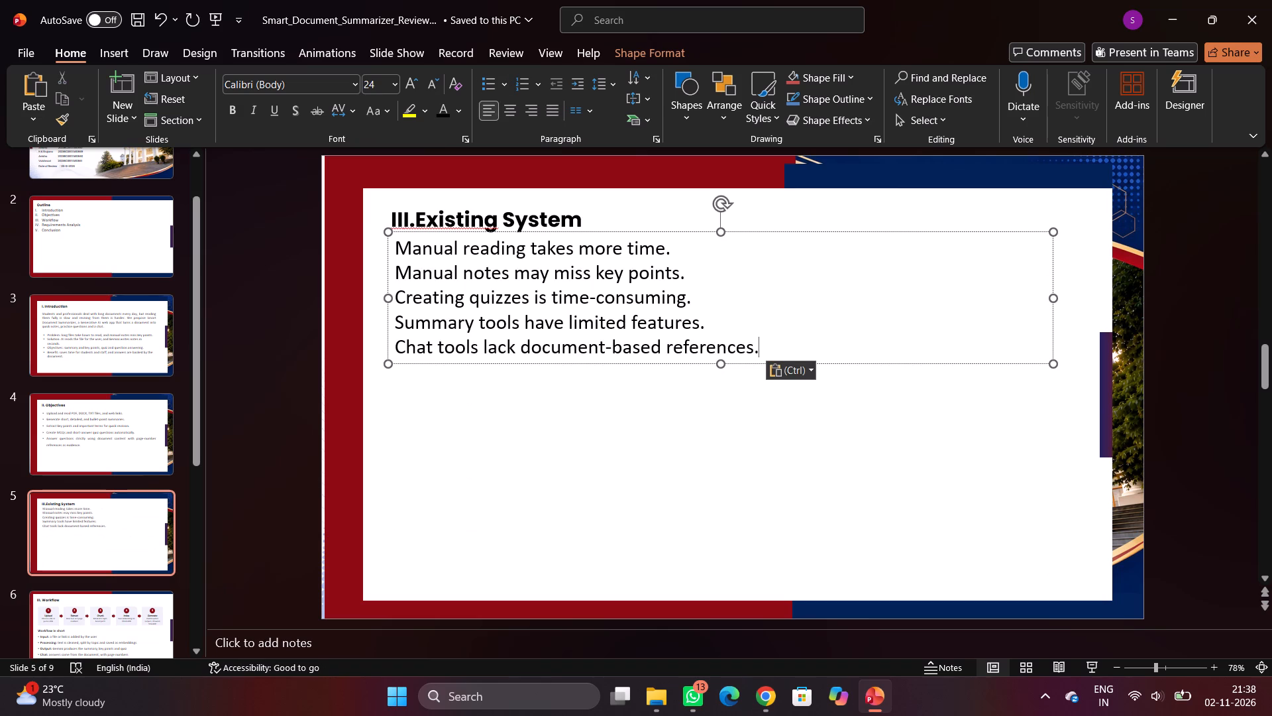
Format the five new Existing System points as a round-bulleted list with 1.5 line spacing.
{"action": "left_click_drag", "start_coordinate": [759, 352], "coordinate": [339, 225]}
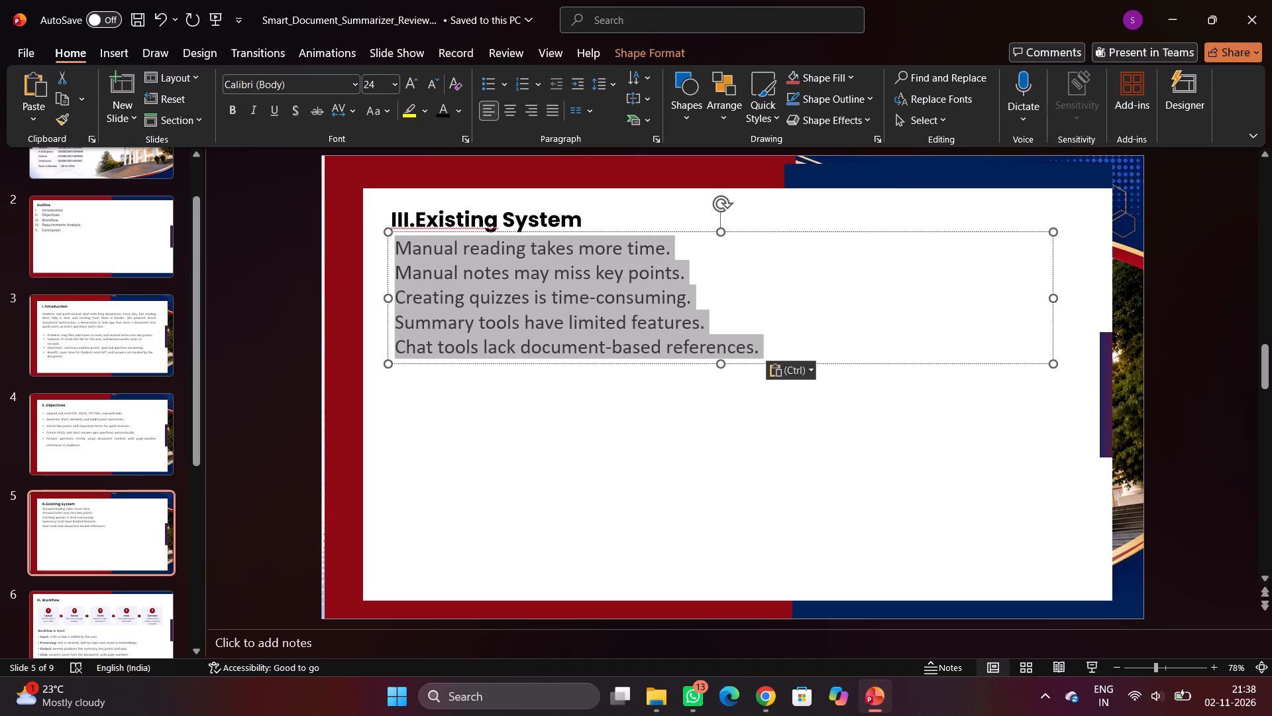
{"action": "left_click_drag", "start_coordinate": [339, 225], "coordinate": [335, 223]}
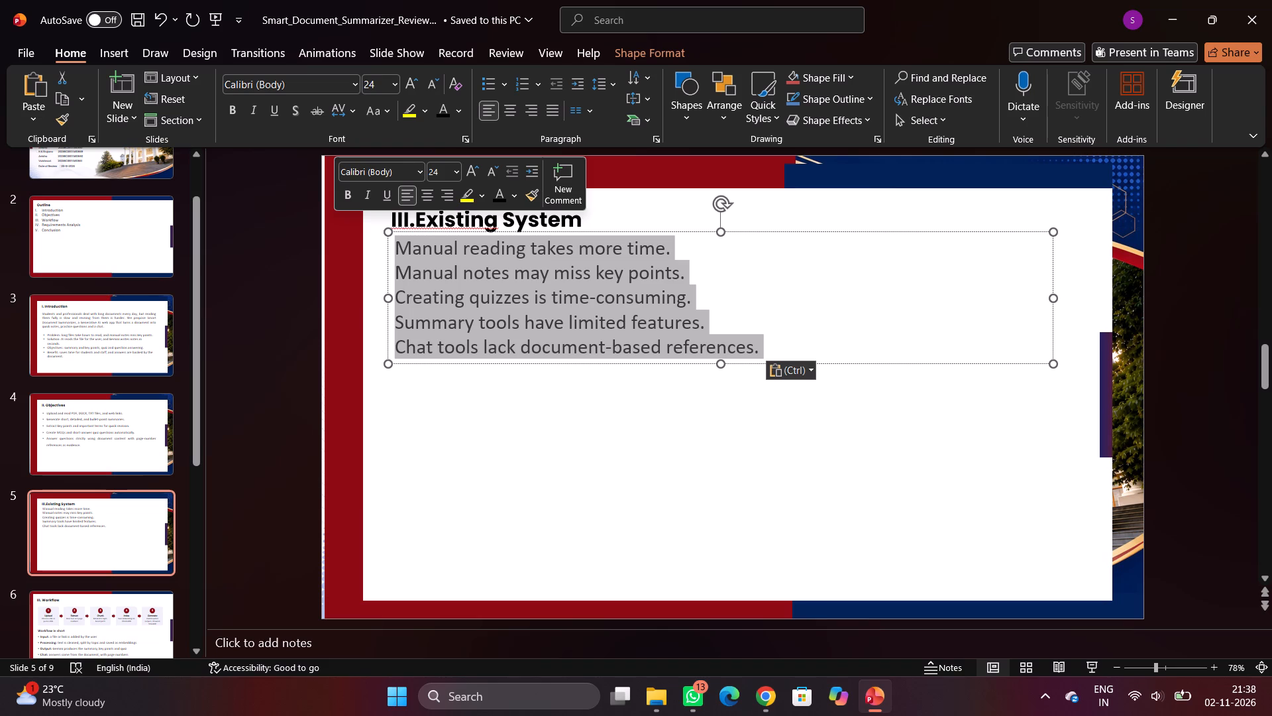
{"action": "left_click", "coordinate": [507, 84]}
{"action": "left_click", "coordinate": [579, 145]}
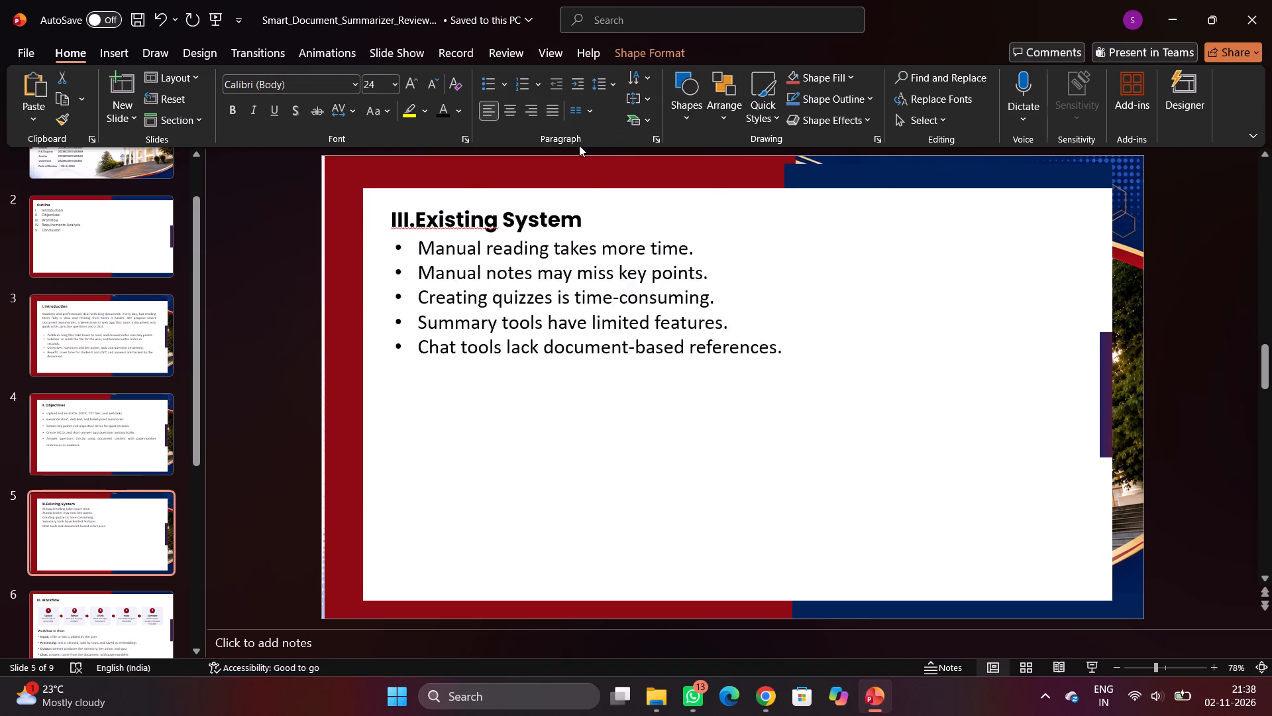
{"action": "left_click", "coordinate": [609, 91]}
{"action": "left_click", "coordinate": [610, 131]}
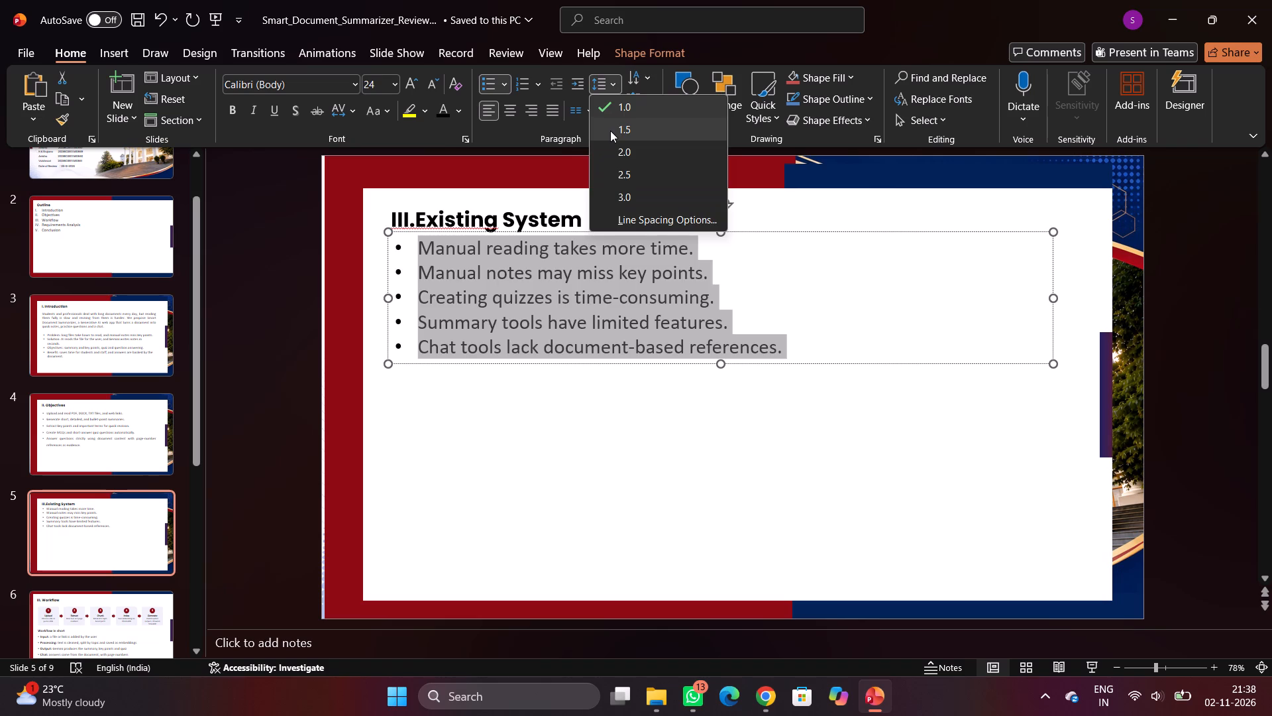
{"action": "left_click", "coordinate": [646, 230]}
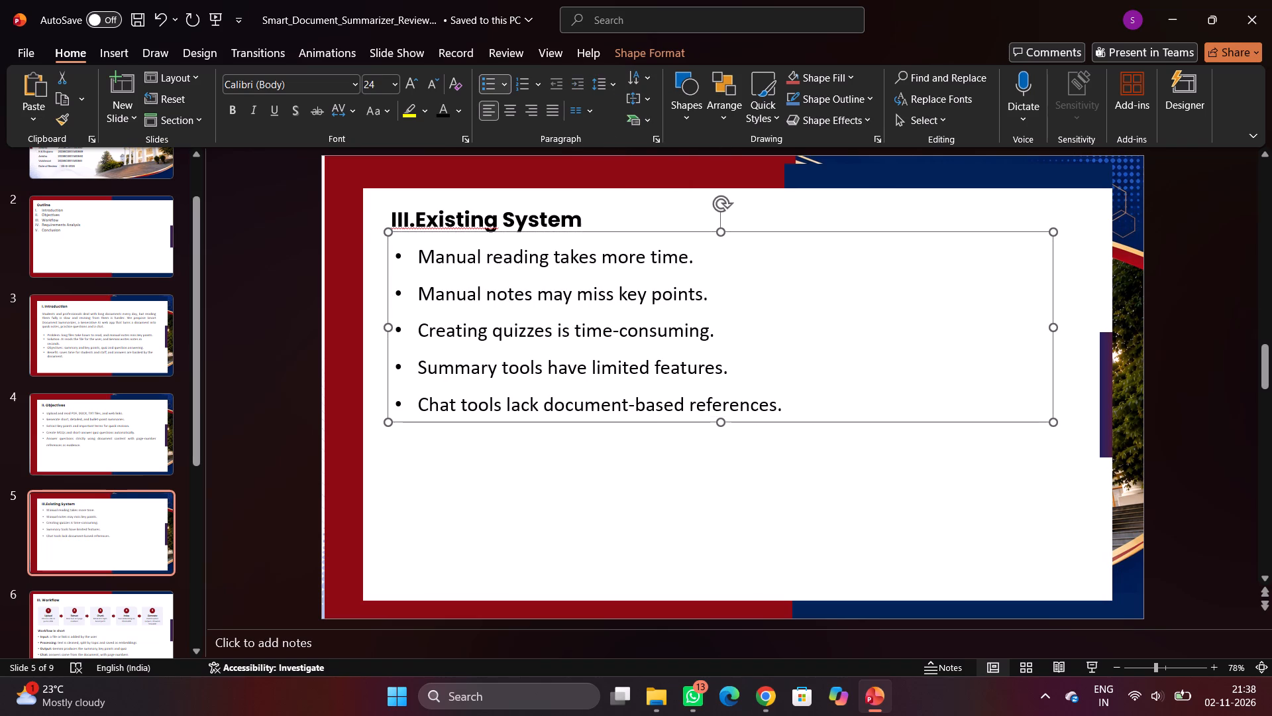
Shift the bullet text box on slide 5 slightly down to leave a gap beneath the Existing System heading.
{"action": "left_click_drag", "start_coordinate": [646, 230], "coordinate": [647, 247]}
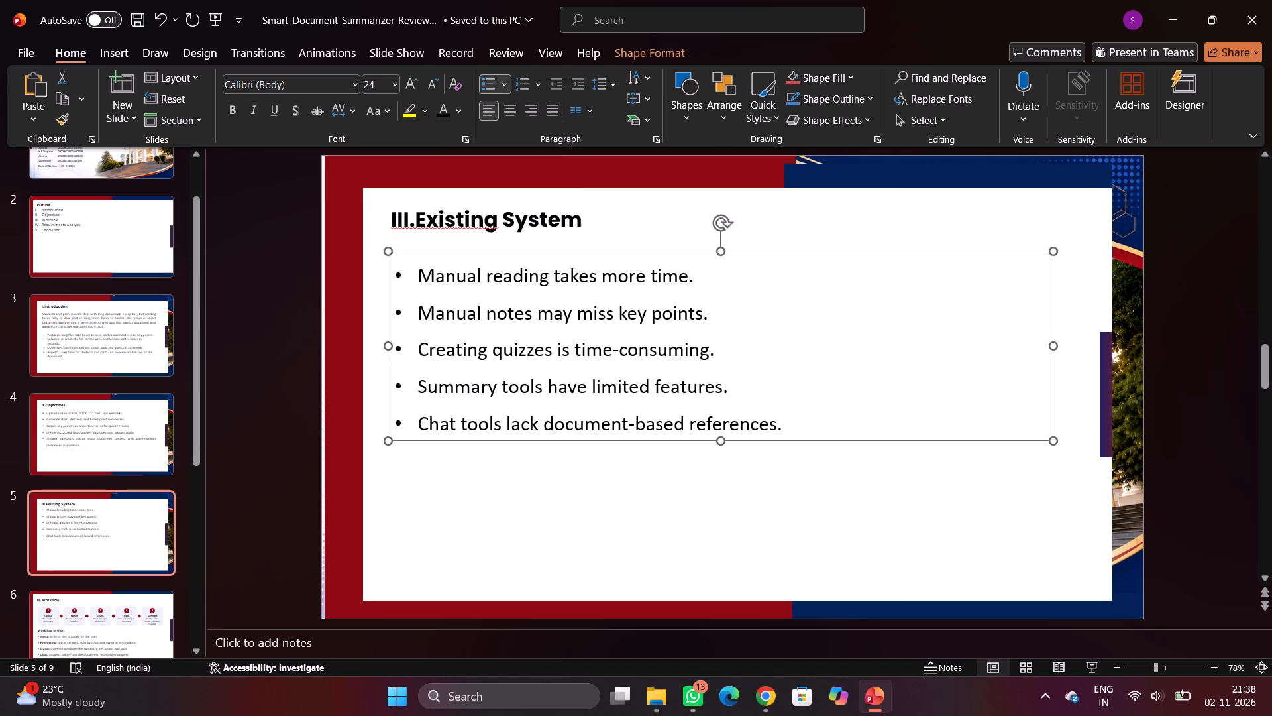
{"action": "left_click", "coordinate": [659, 235]}
{"action": "left_click", "coordinate": [572, 337]}
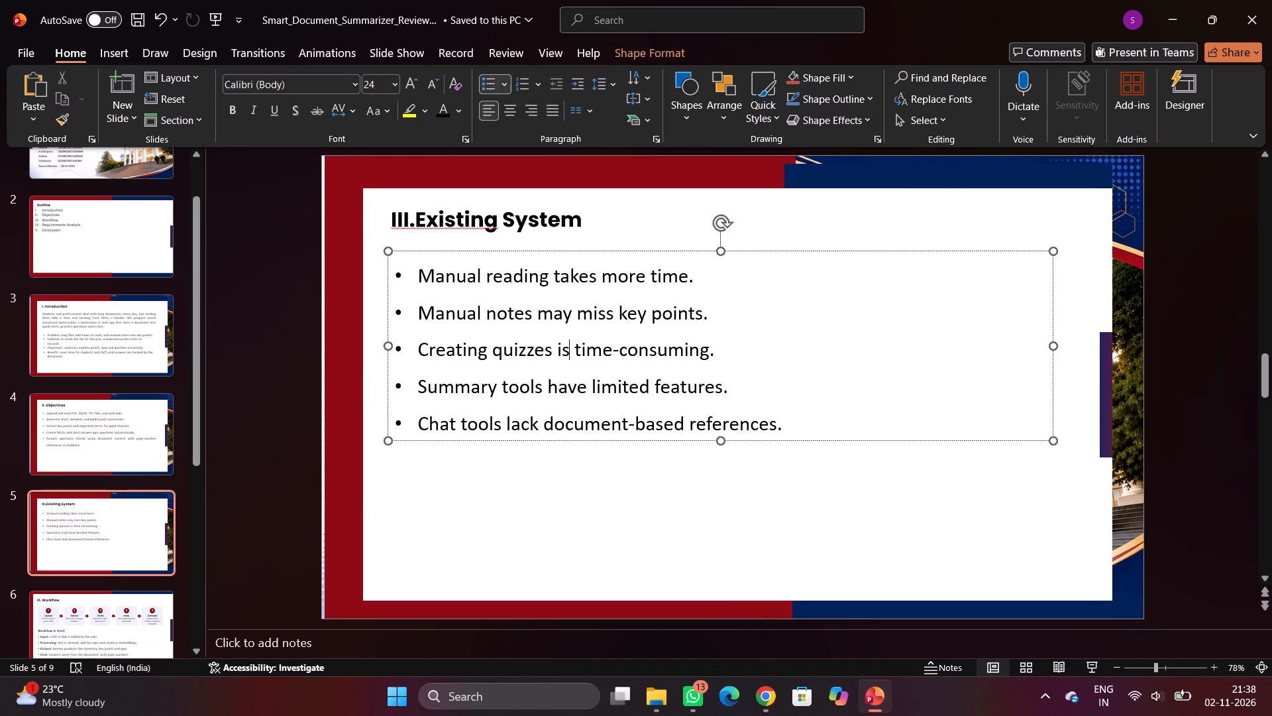
{"action": "left_click", "coordinate": [625, 249]}
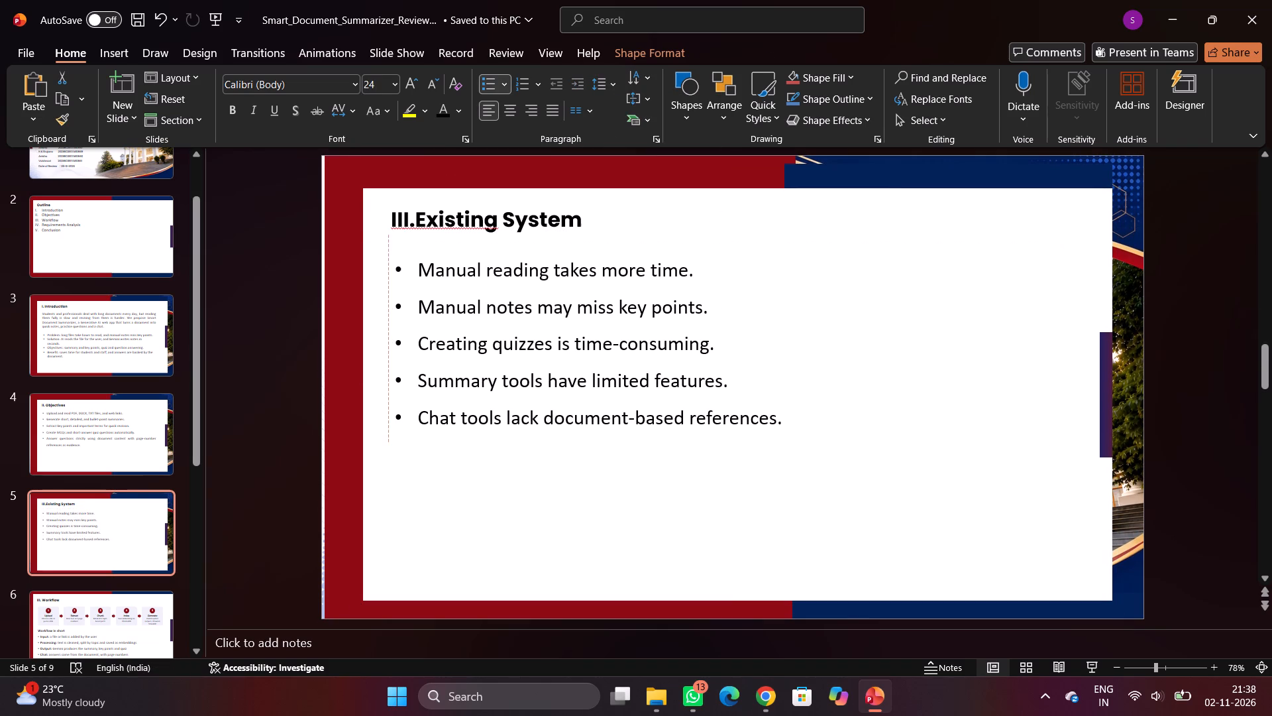
{"action": "left_click", "coordinate": [537, 562]}
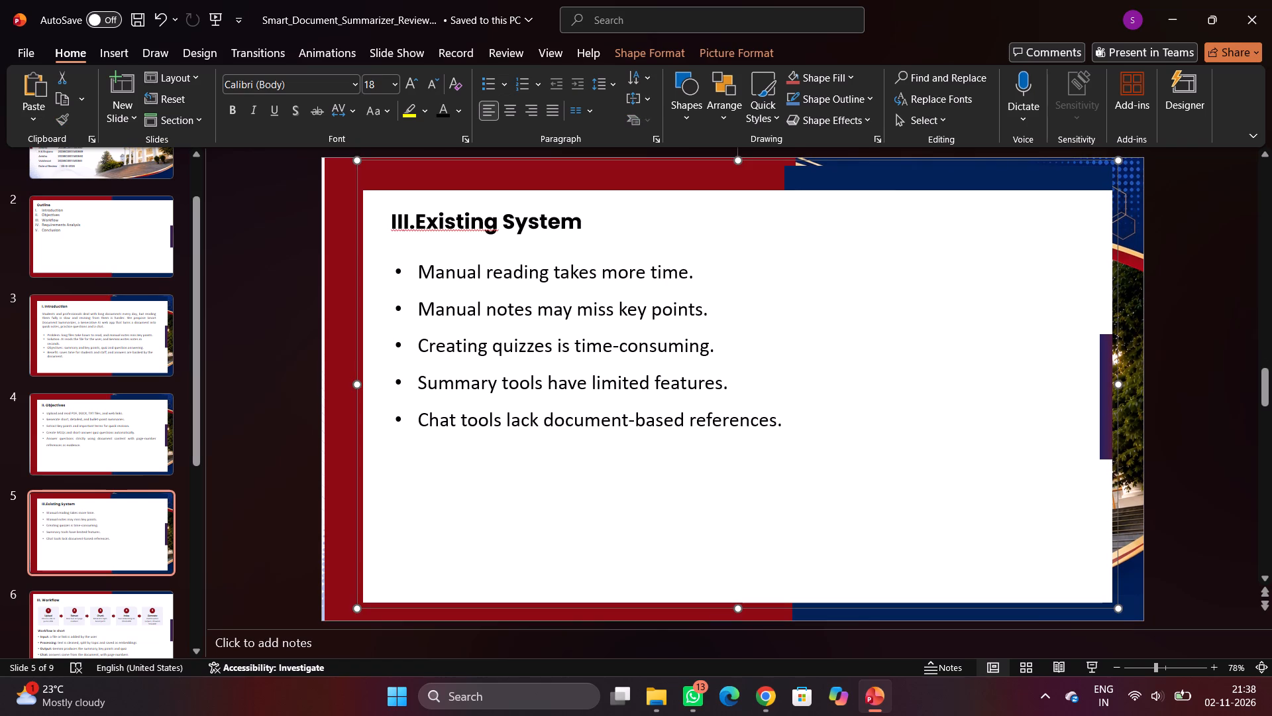
Insert a space after "III." in the slide 5 heading so it reads "III. Existing System".
{"action": "left_click", "coordinate": [419, 217]}
{"action": "key", "text": "space"}
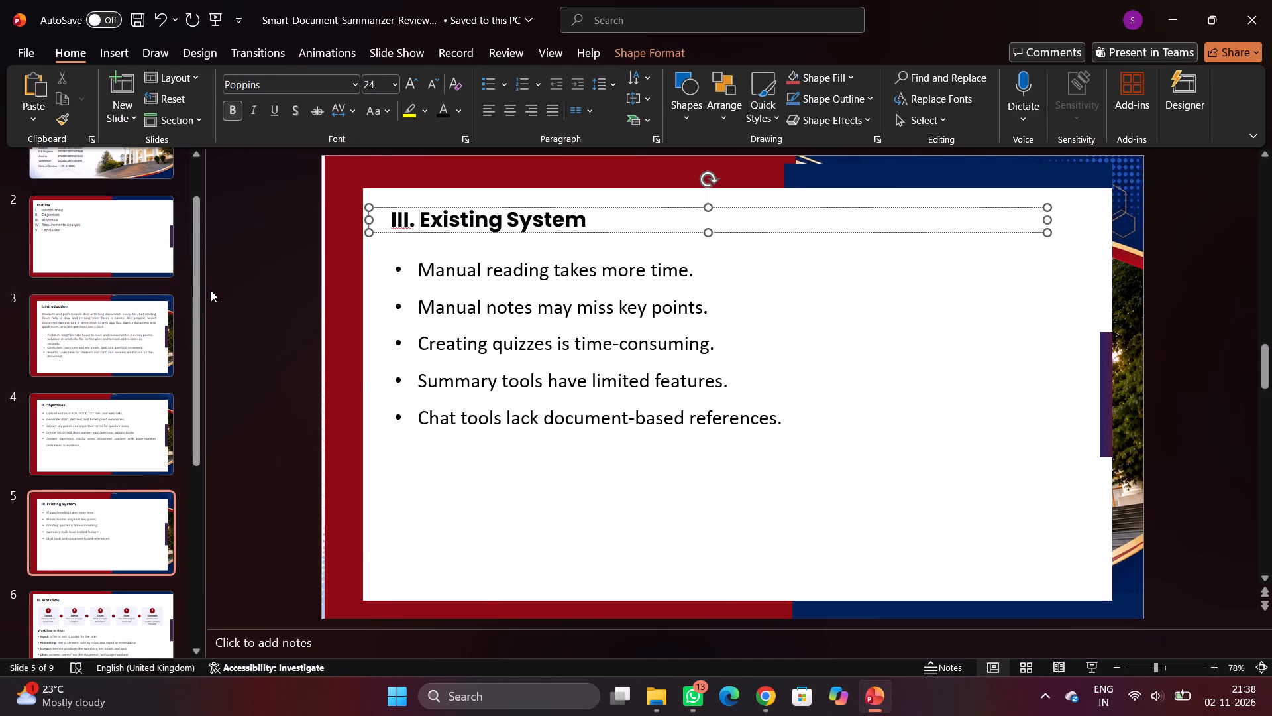
Check the Outline, Objectives and Existing System slides for section numbering and order.
{"action": "left_click", "coordinate": [118, 326]}
{"action": "left_click", "coordinate": [101, 404]}
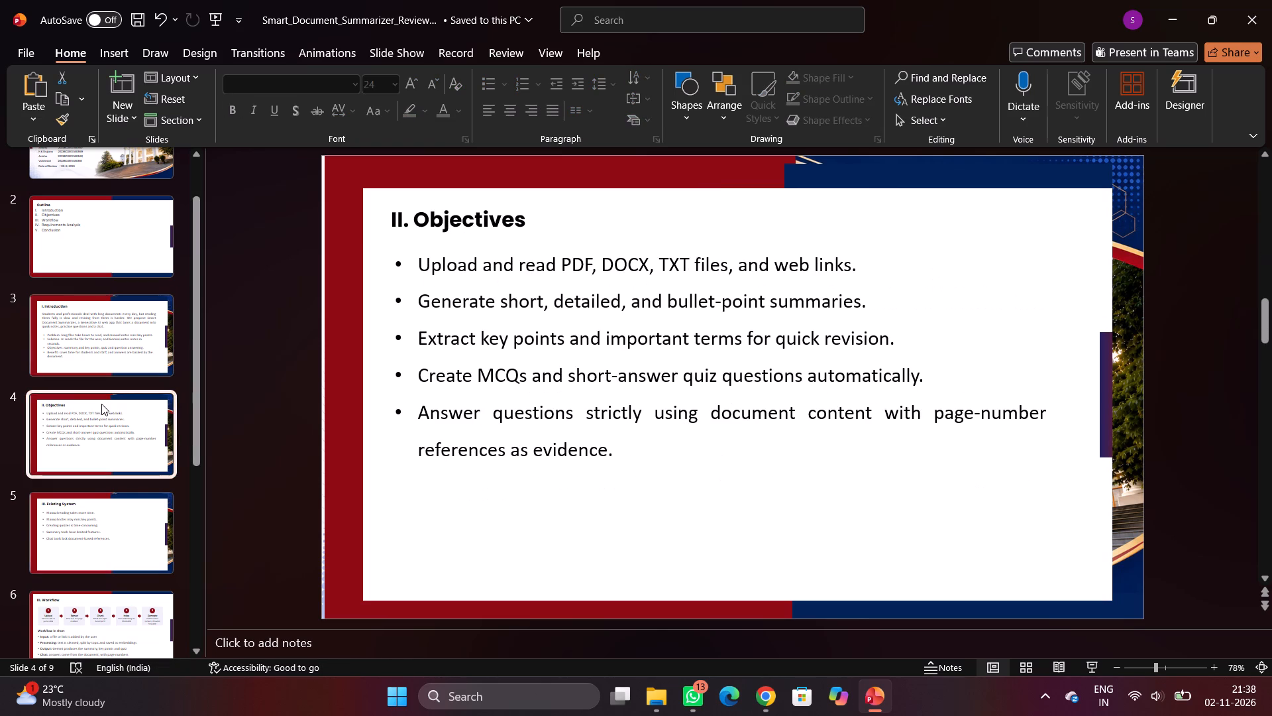
{"action": "scroll", "coordinate": [101, 404], "scroll_direction": "up", "scroll_amount": 2}
{"action": "left_click", "coordinate": [101, 298]}
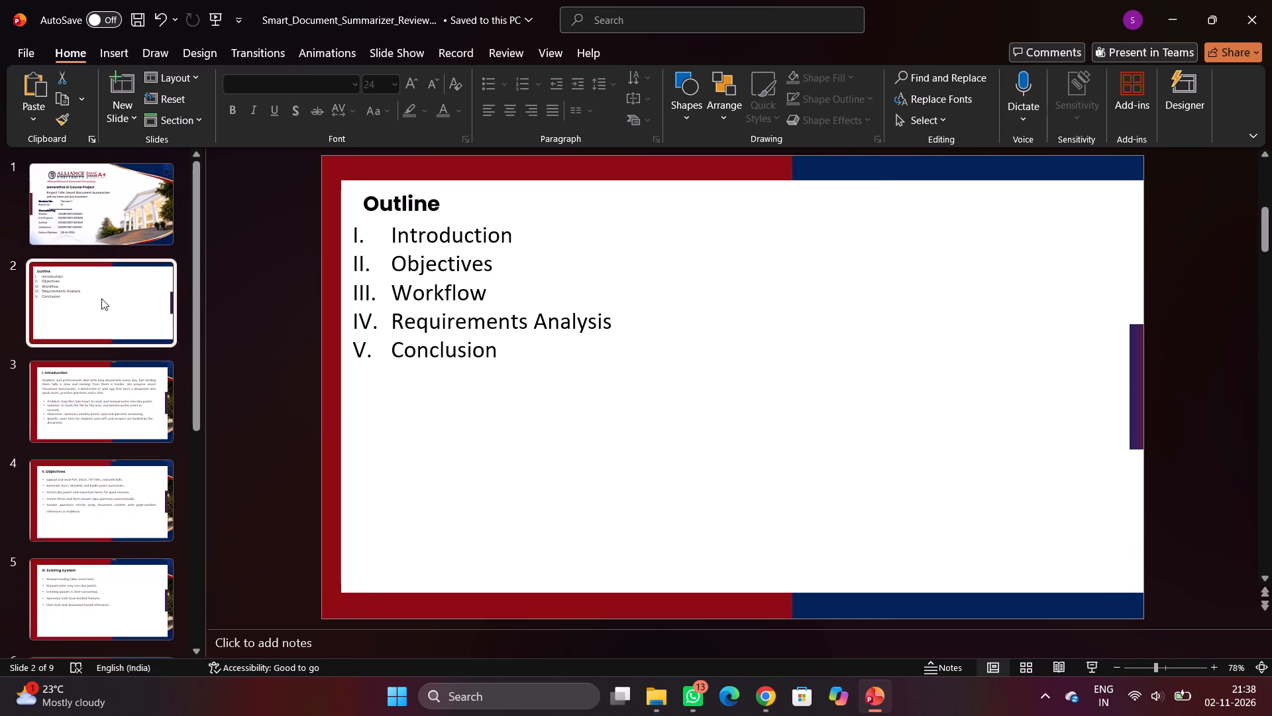
{"action": "left_click", "coordinate": [104, 473]}
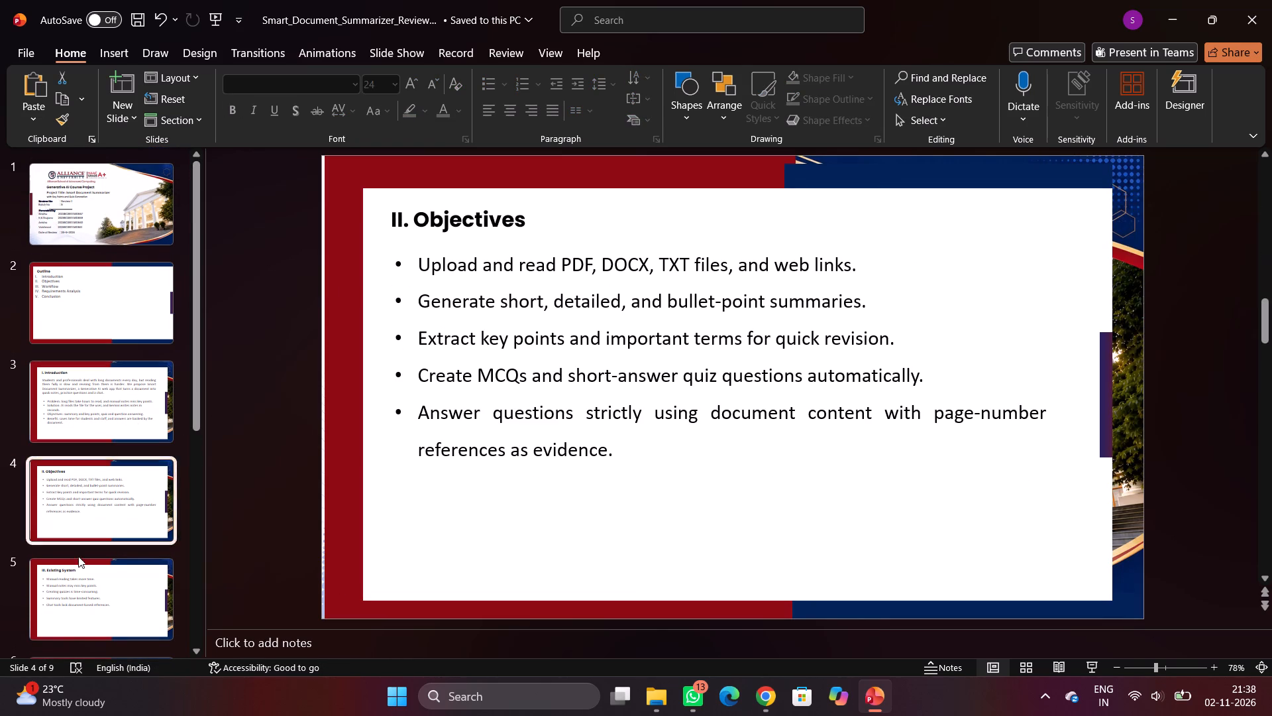
{"action": "left_click", "coordinate": [69, 609]}
{"action": "scroll", "coordinate": [69, 609], "scroll_direction": "down", "scroll_amount": 1}
{"action": "left_click_drag", "start_coordinate": [69, 609], "coordinate": [103, 500]}
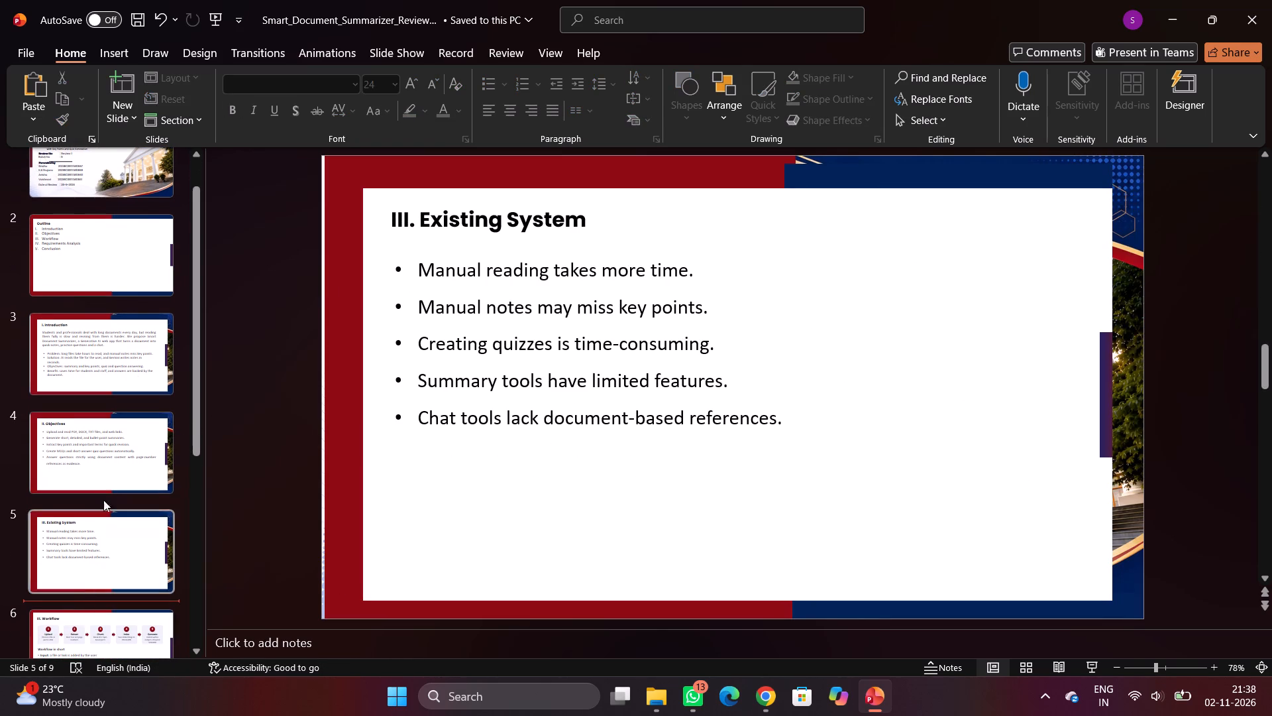
{"action": "left_click_drag", "start_coordinate": [103, 500], "coordinate": [115, 436]}
Add "Existing System" as item III in the Outline list on slide 2, between Objectives and Workflow.
{"action": "left_click", "coordinate": [128, 278]}
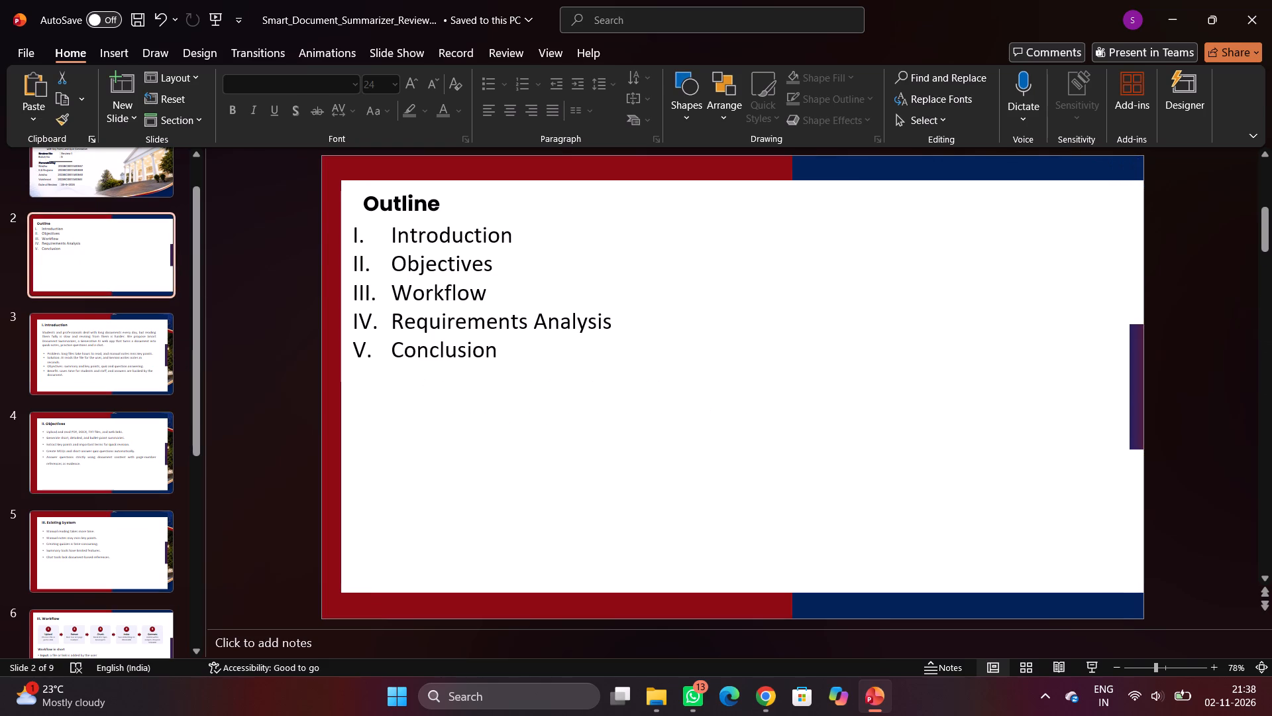
{"action": "left_click", "coordinate": [503, 274]}
{"action": "key", "text": "Return"}
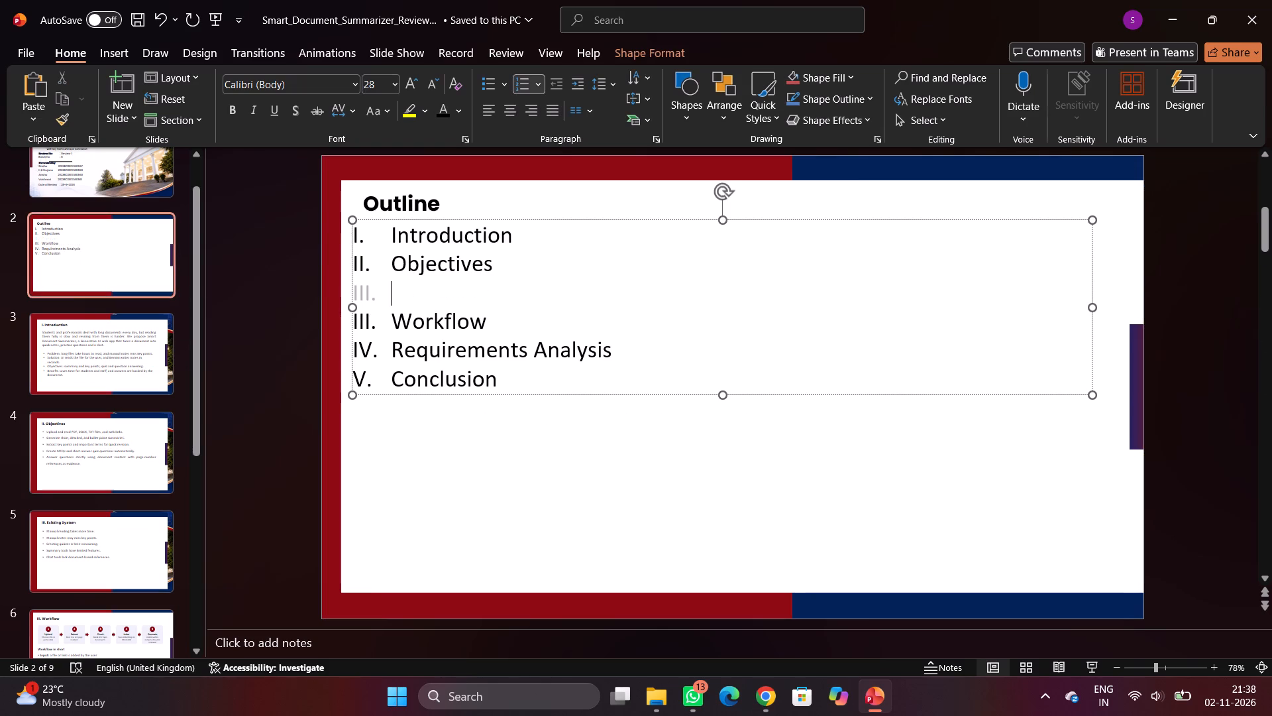
{"action": "type", "text": "xisting"}
{"action": "key", "text": "space"}
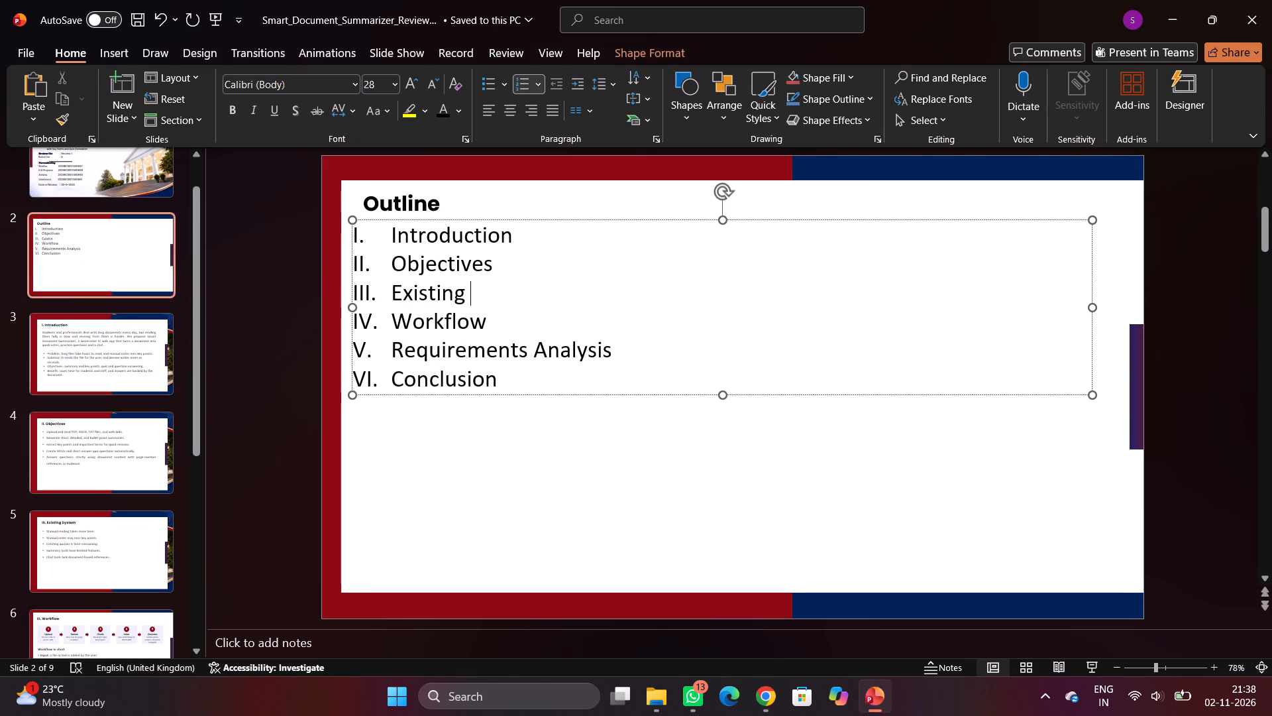
{"action": "type", "text": "yst"}
{"action": "type", "text": "em"}
Review the slides from Introduction through Conclusion, examining their content and section numbering.
{"action": "left_click", "coordinate": [113, 368]}
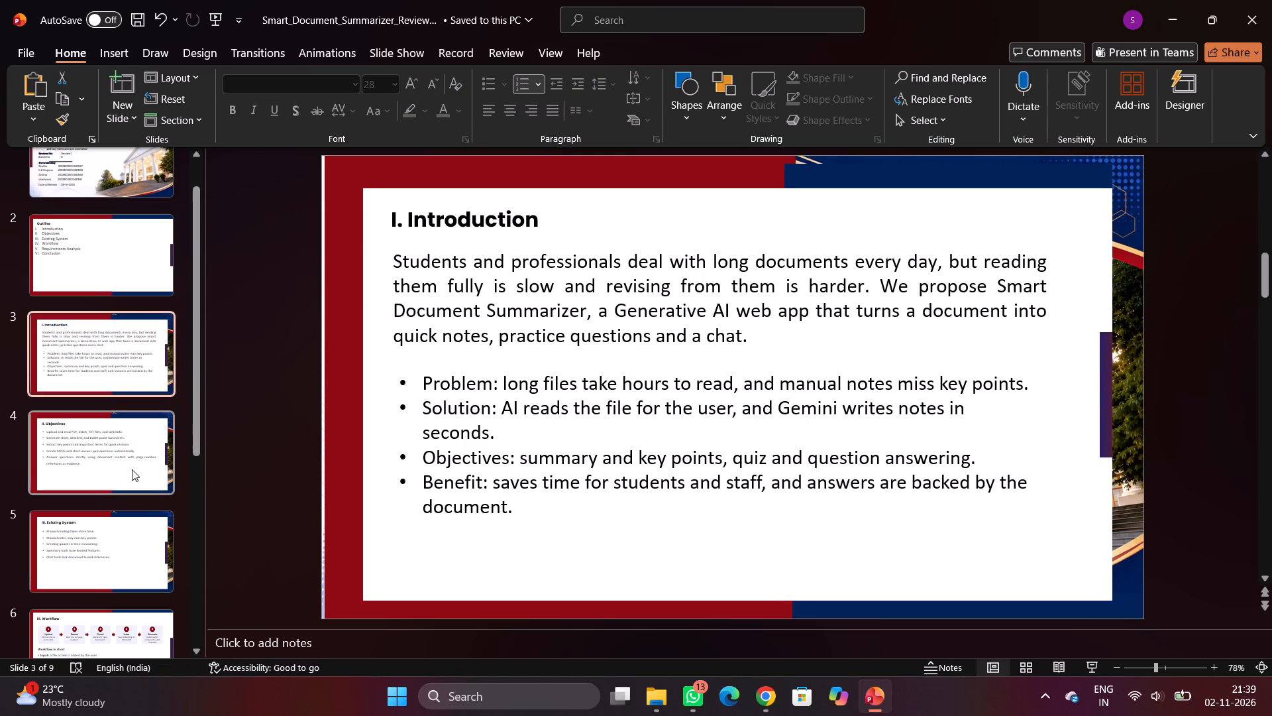
{"action": "left_click", "coordinate": [132, 469]}
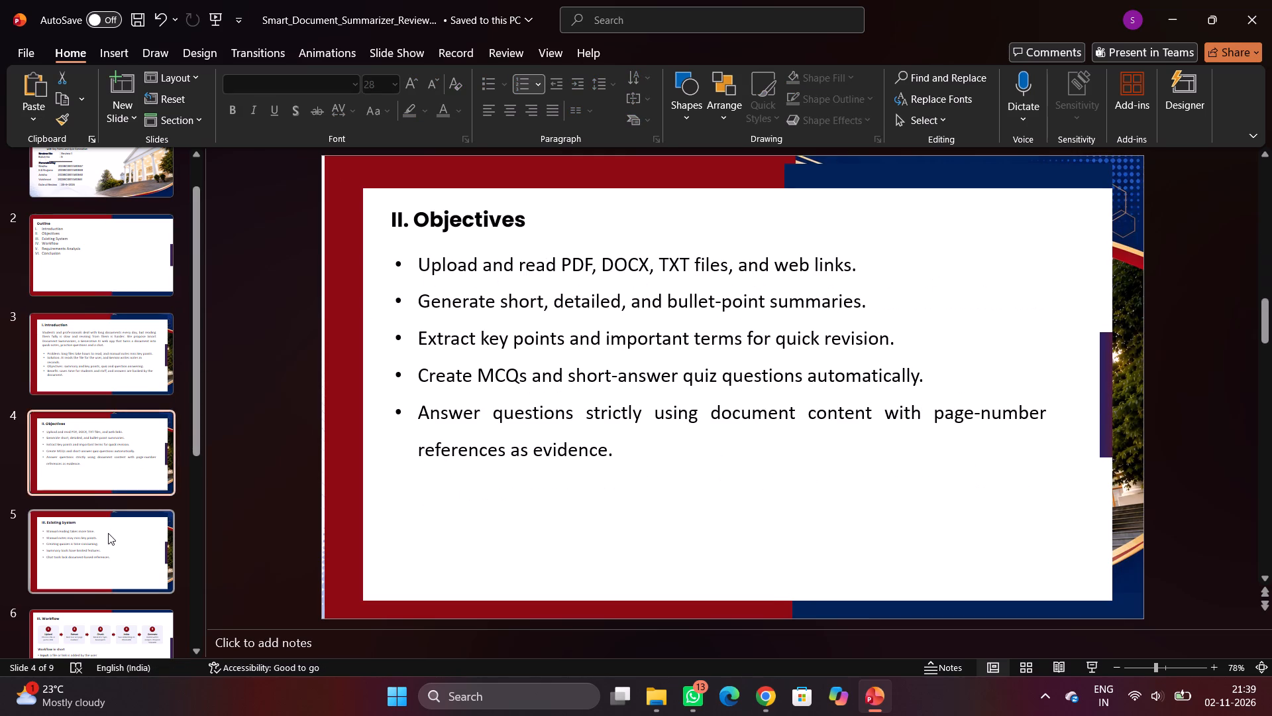
{"action": "left_click", "coordinate": [108, 533]}
{"action": "scroll", "coordinate": [108, 533], "scroll_direction": "down", "scroll_amount": 1}
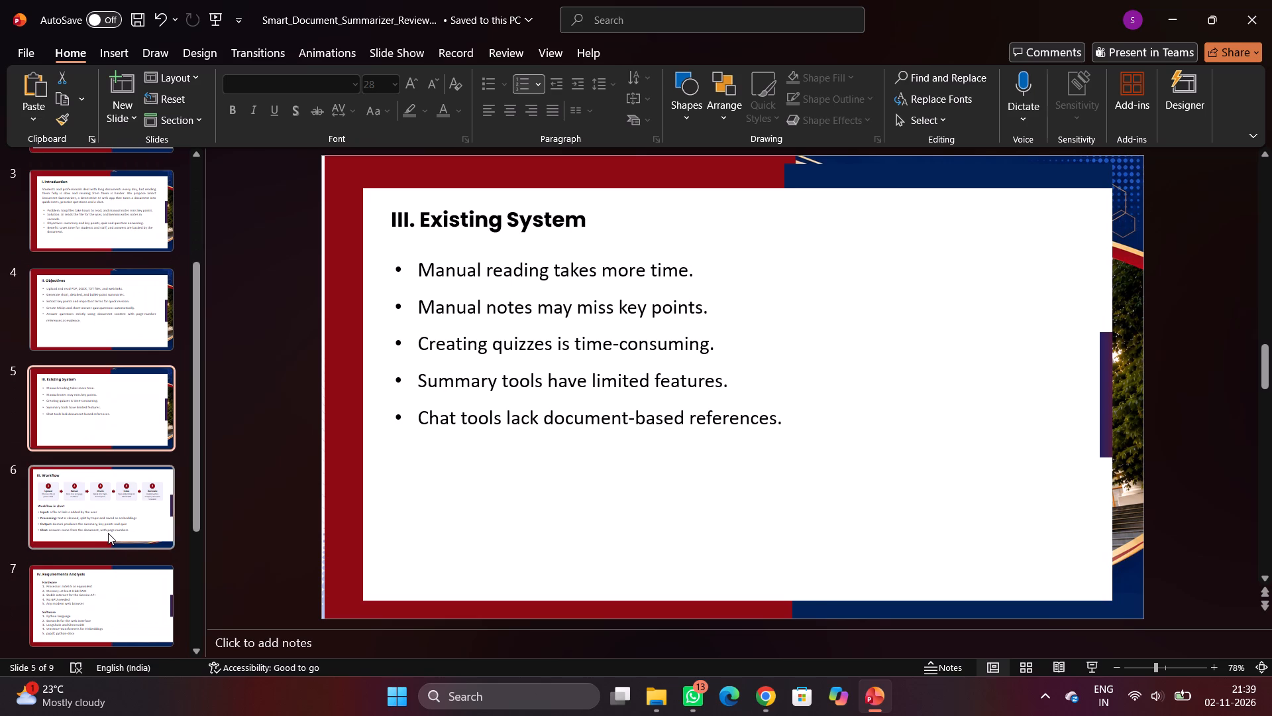
{"action": "left_click", "coordinate": [90, 333]}
{"action": "left_click", "coordinate": [70, 435]}
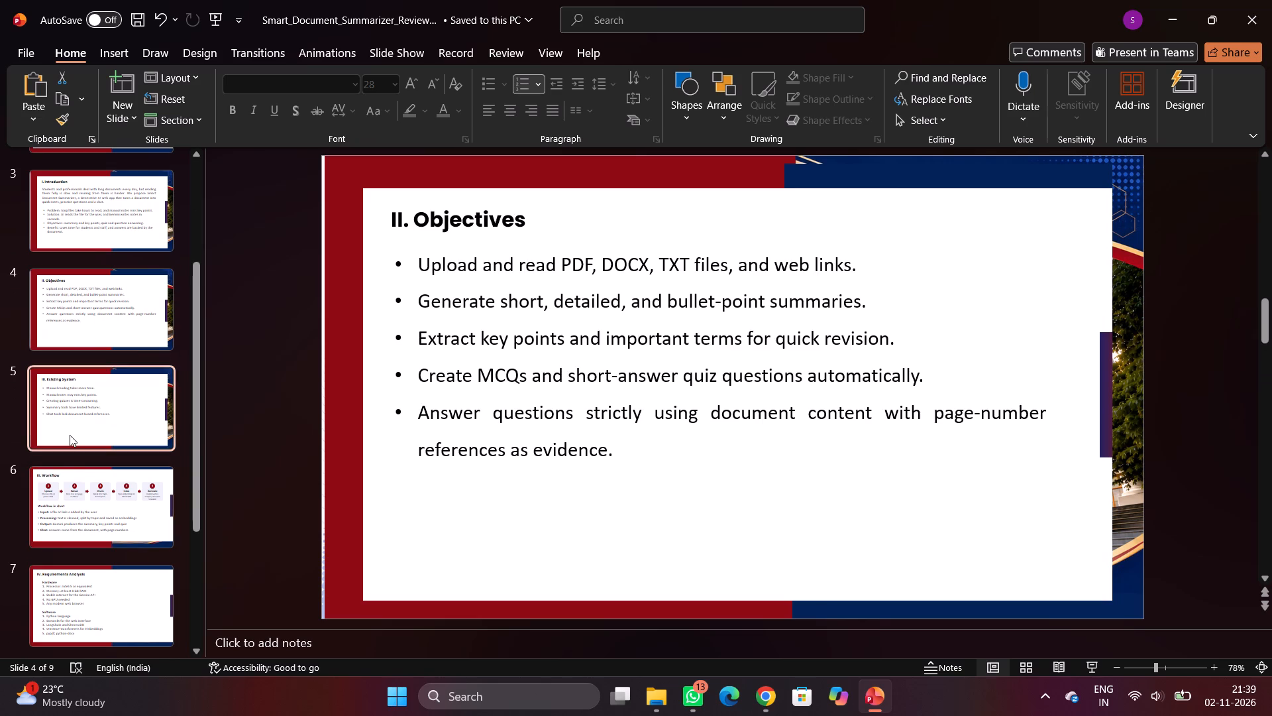
{"action": "left_click", "coordinate": [76, 493]}
{"action": "left_click", "coordinate": [70, 575]}
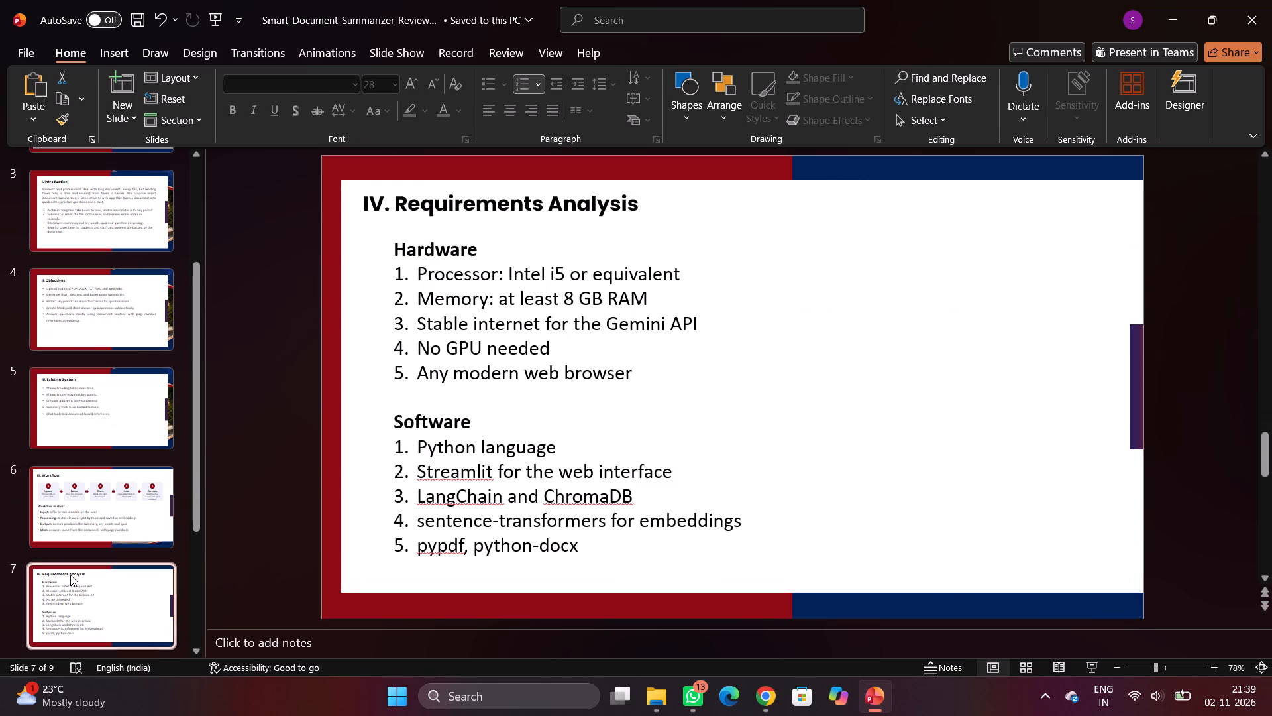
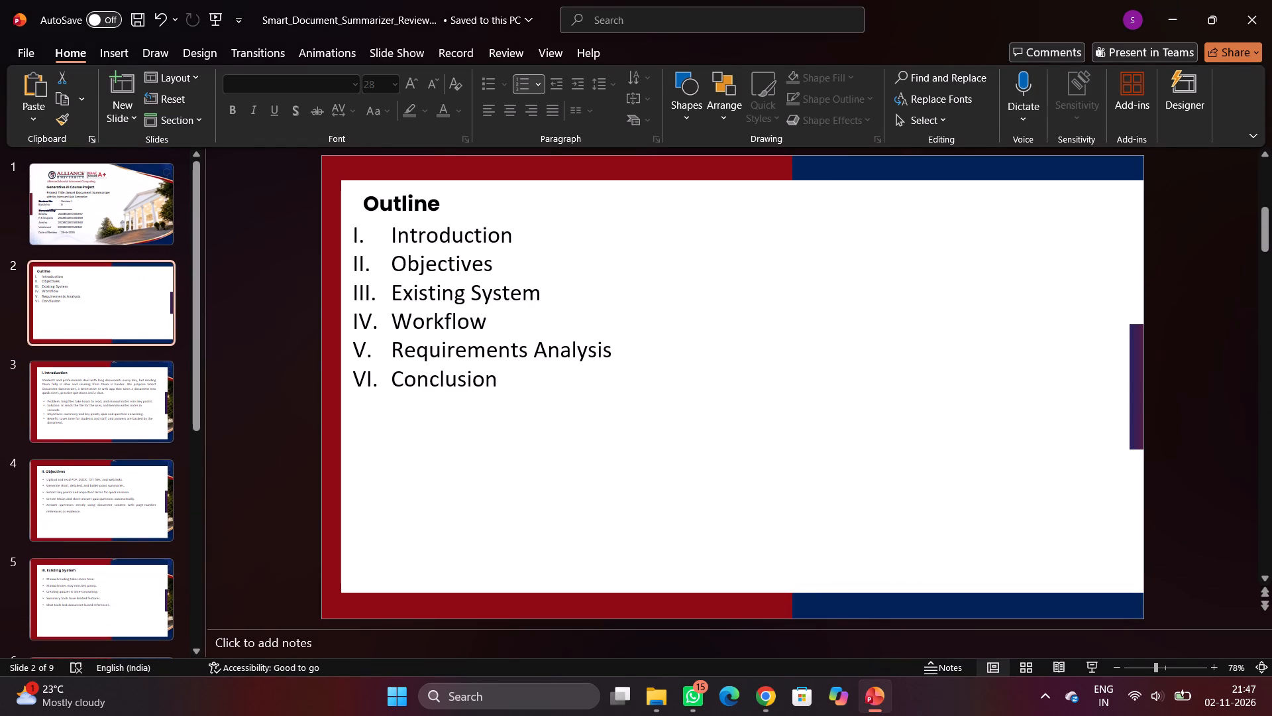
{"action": "left_click", "coordinate": [610, 355]}
{"action": "key", "text": "Return"}
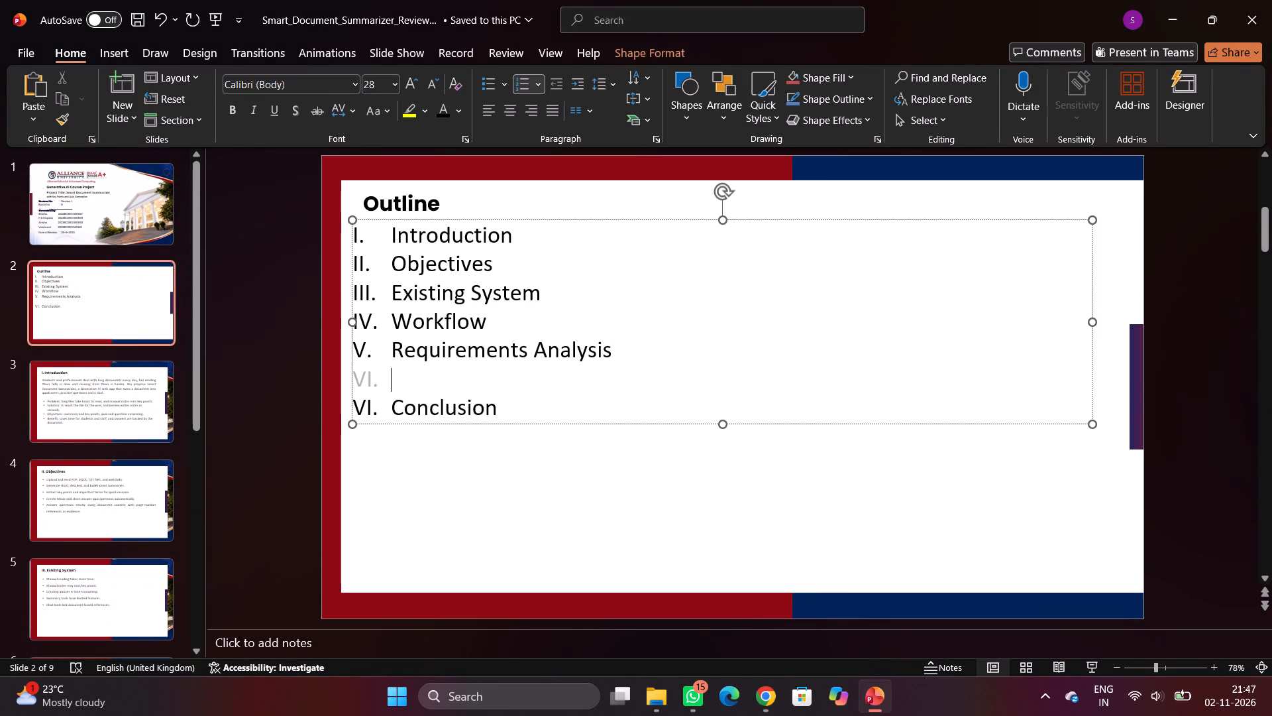
{"action": "key", "text": "p"}
{"action": "type", "text": "roposef"}
{"action": "key", "text": "BackSpace"}
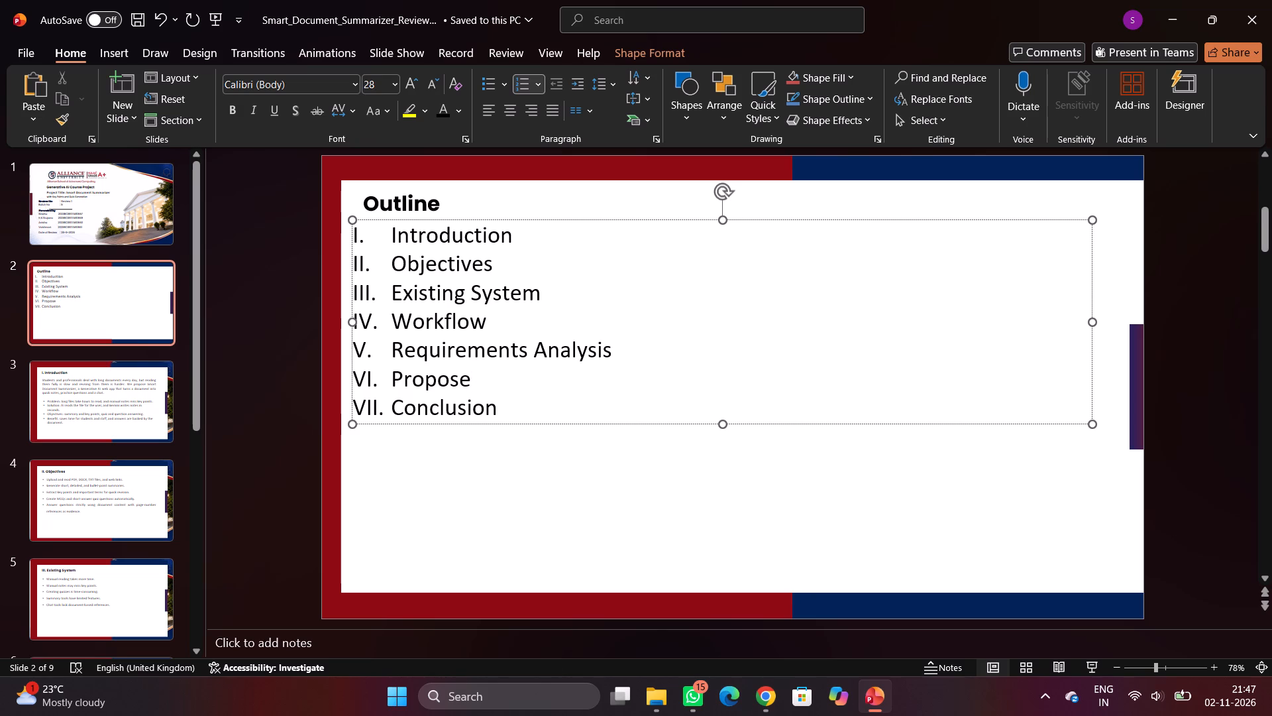
{"action": "type", "text": "d"}
{"action": "key", "text": "space"}
{"action": "key", "text": "m"}
{"action": "type", "text": "ethodology"}
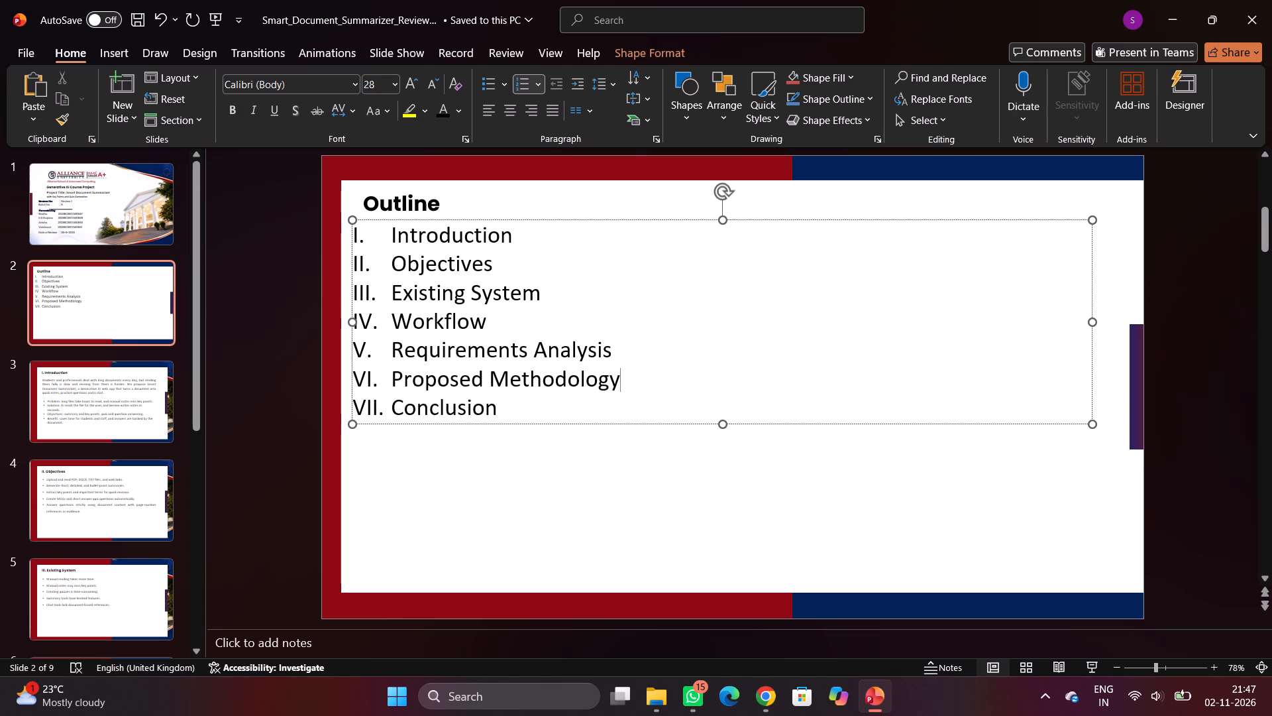
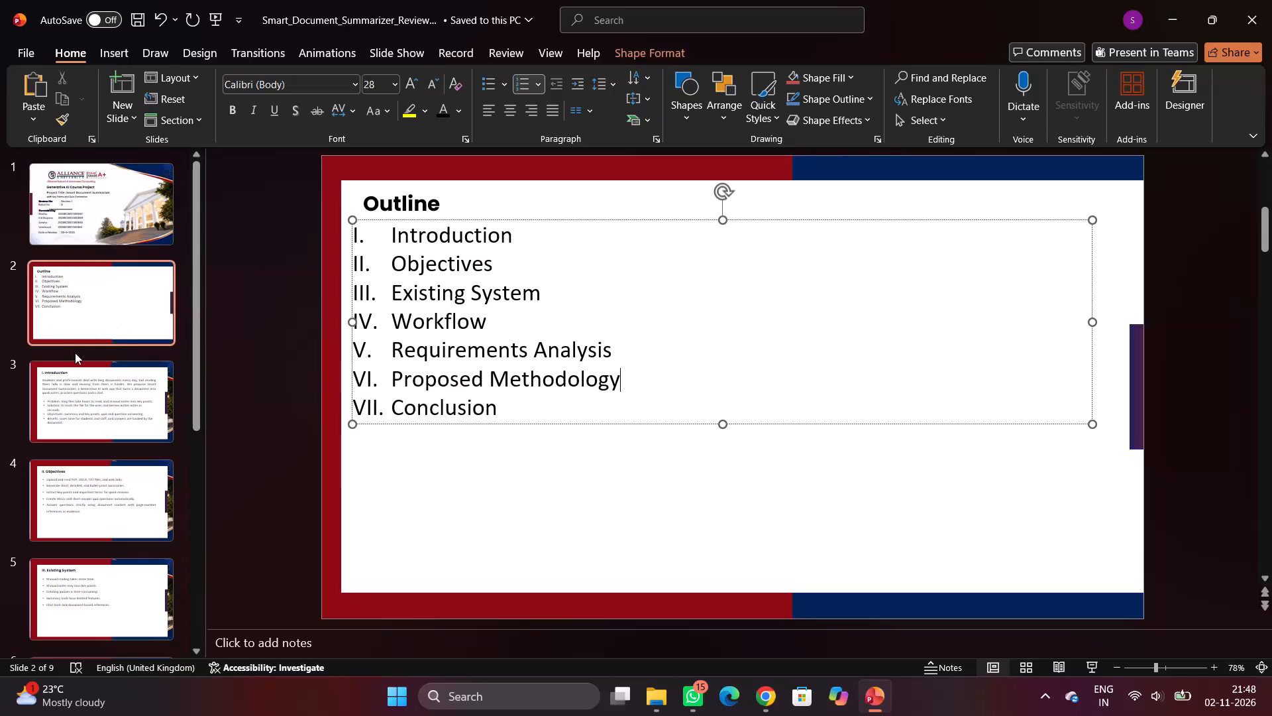
Duplicate the Requirements Analysis slide directly after the original.
{"action": "left_click", "coordinate": [76, 396]}
{"action": "scroll", "coordinate": [76, 396], "scroll_direction": "down", "scroll_amount": 5}
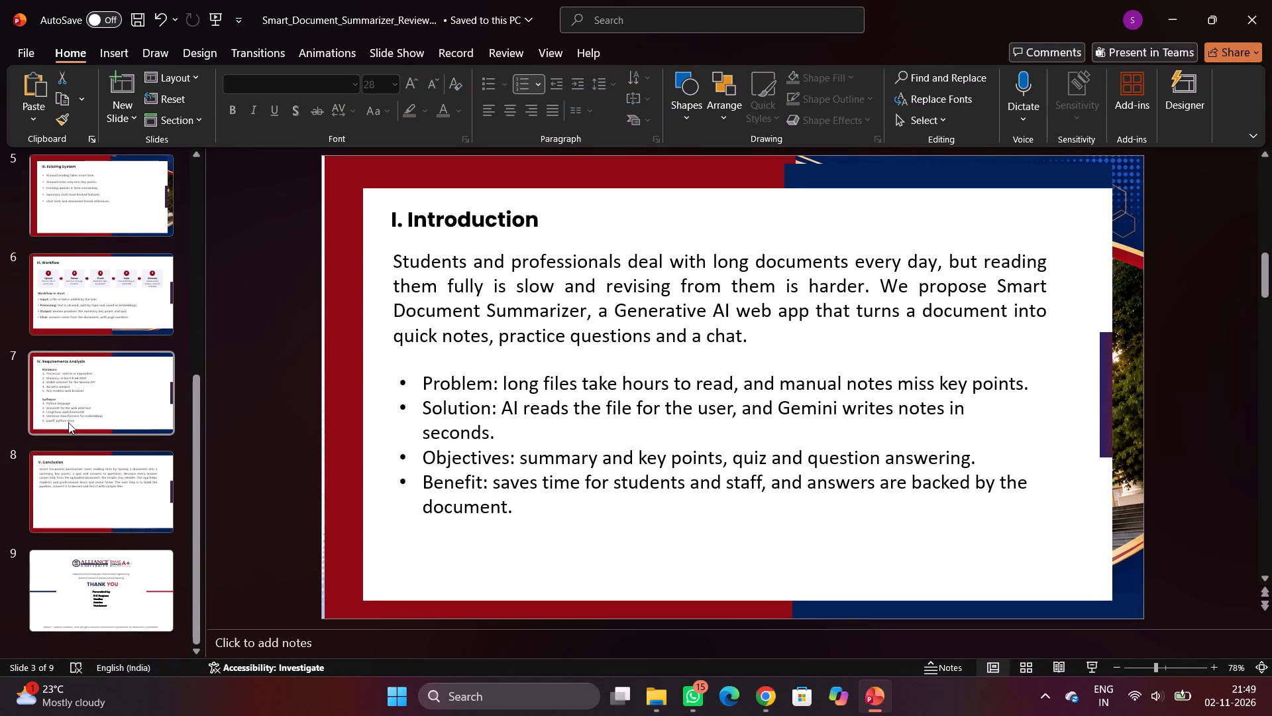
{"action": "left_click", "coordinate": [68, 421]}
{"action": "right_click", "coordinate": [492, 437]}
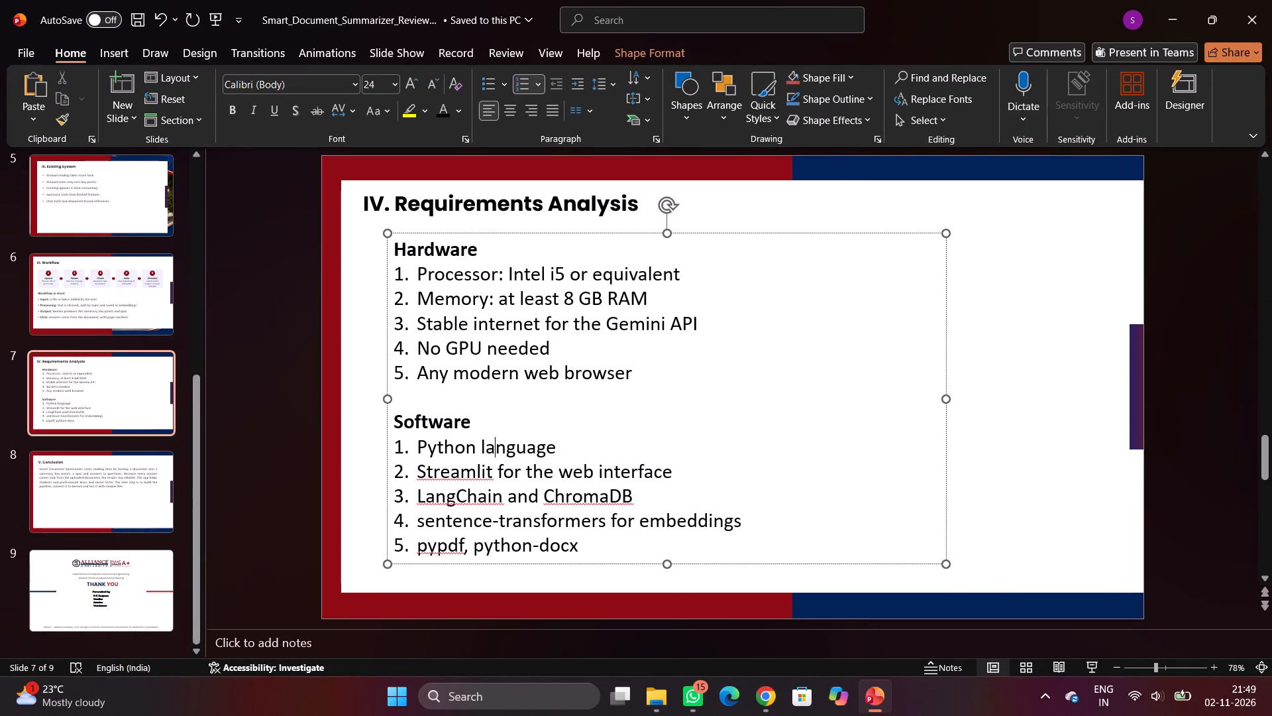
{"action": "left_click", "coordinate": [119, 419]}
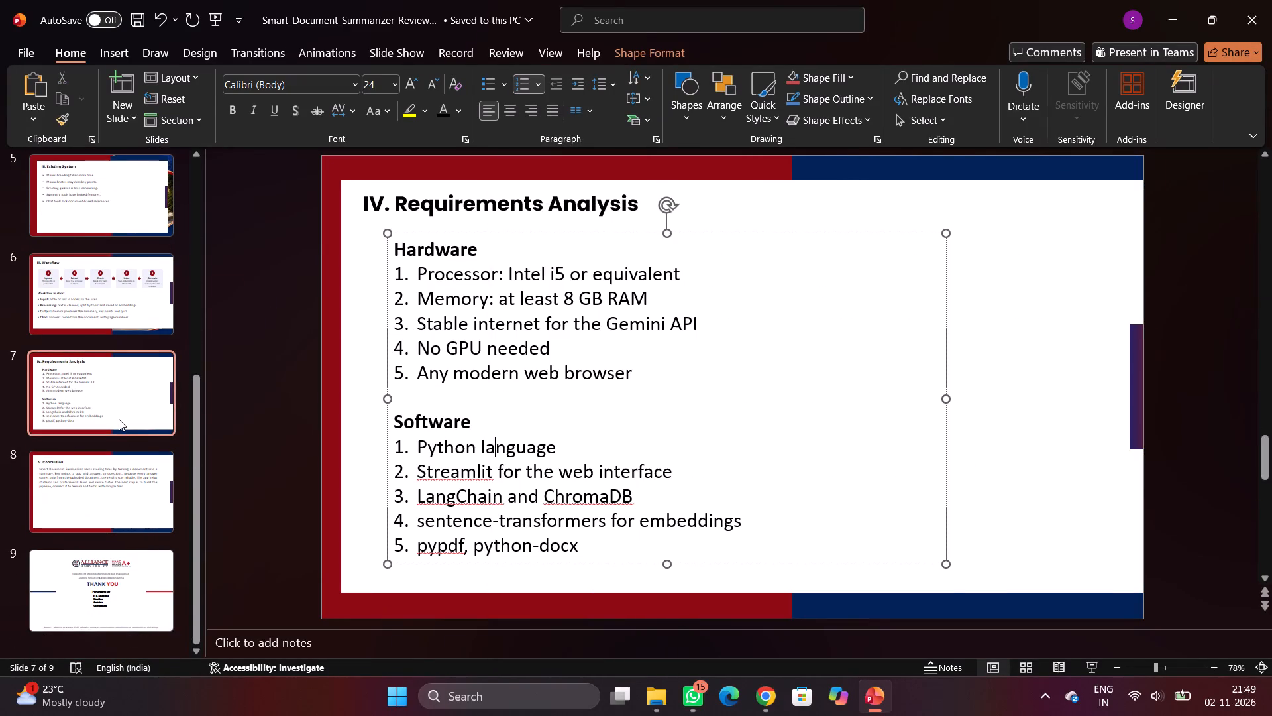
{"action": "right_click", "coordinate": [119, 419]}
{"action": "left_click", "coordinate": [144, 431]}
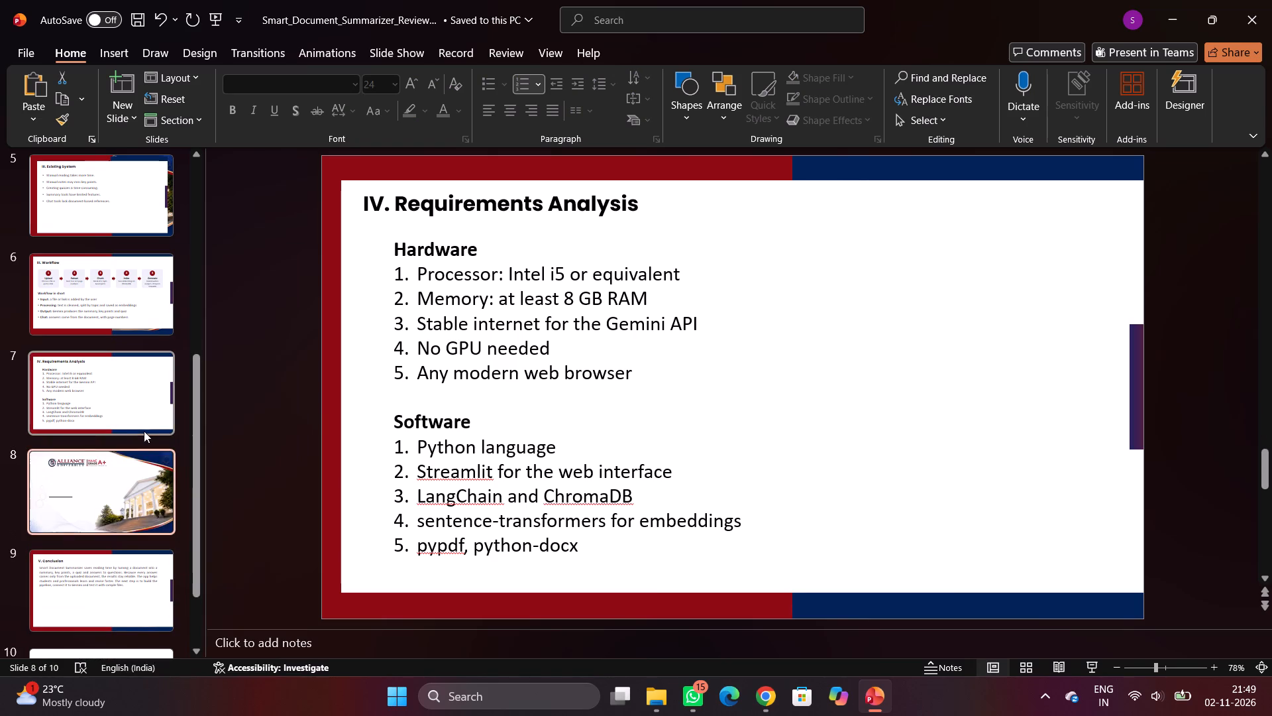
{"action": "left_click", "coordinate": [116, 497]}
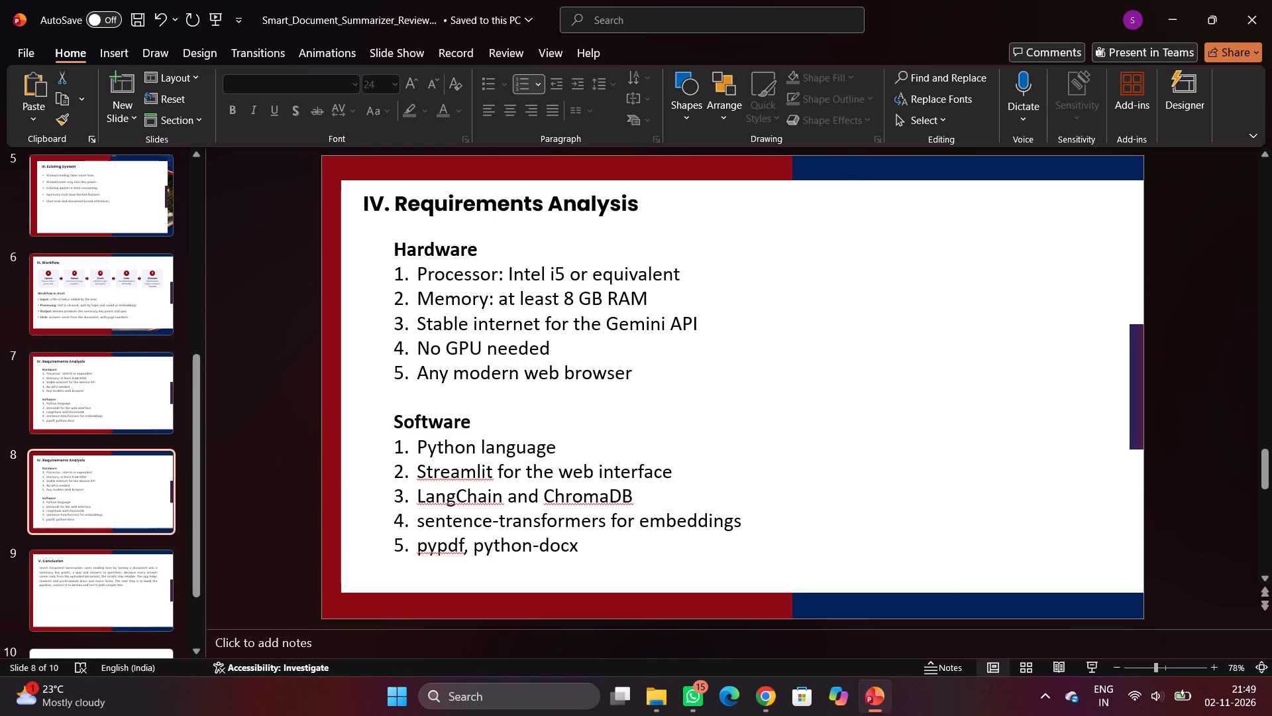
Retitle the first of the two Requirements Analysis slides as "V. Proposed Methodology".
{"action": "left_click", "coordinate": [154, 382]}
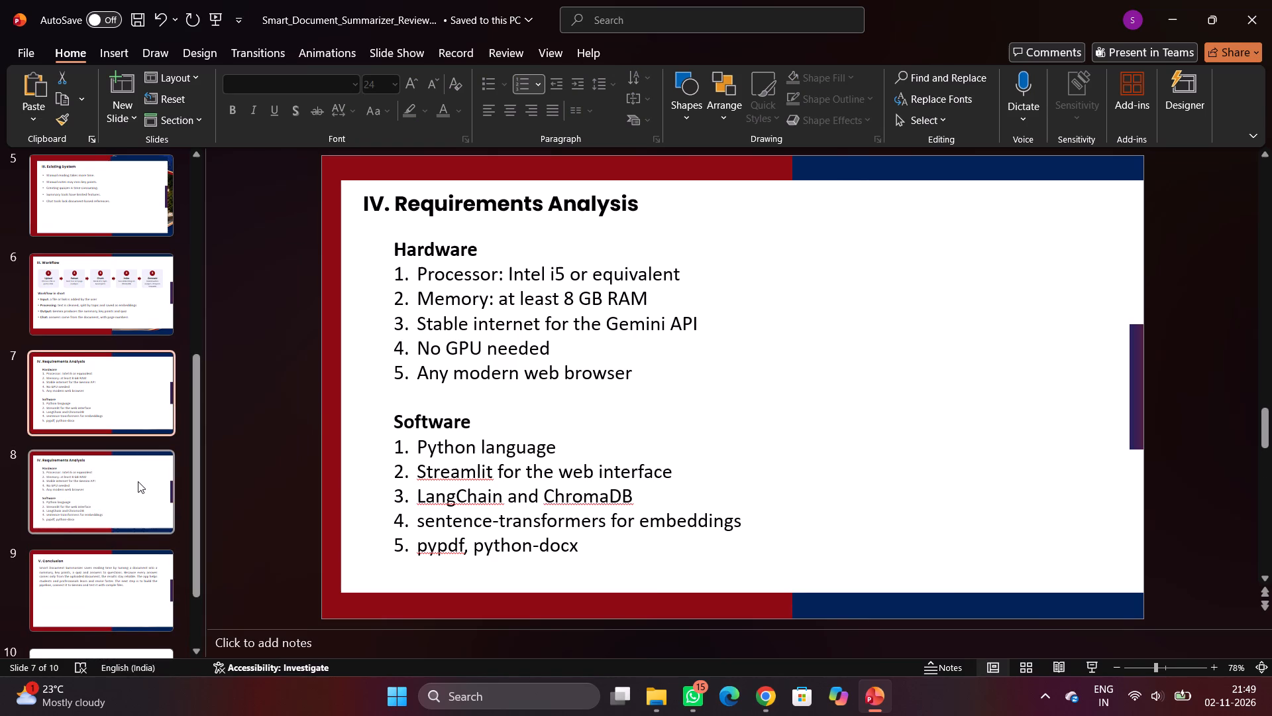
{"action": "left_click", "coordinate": [383, 204]}
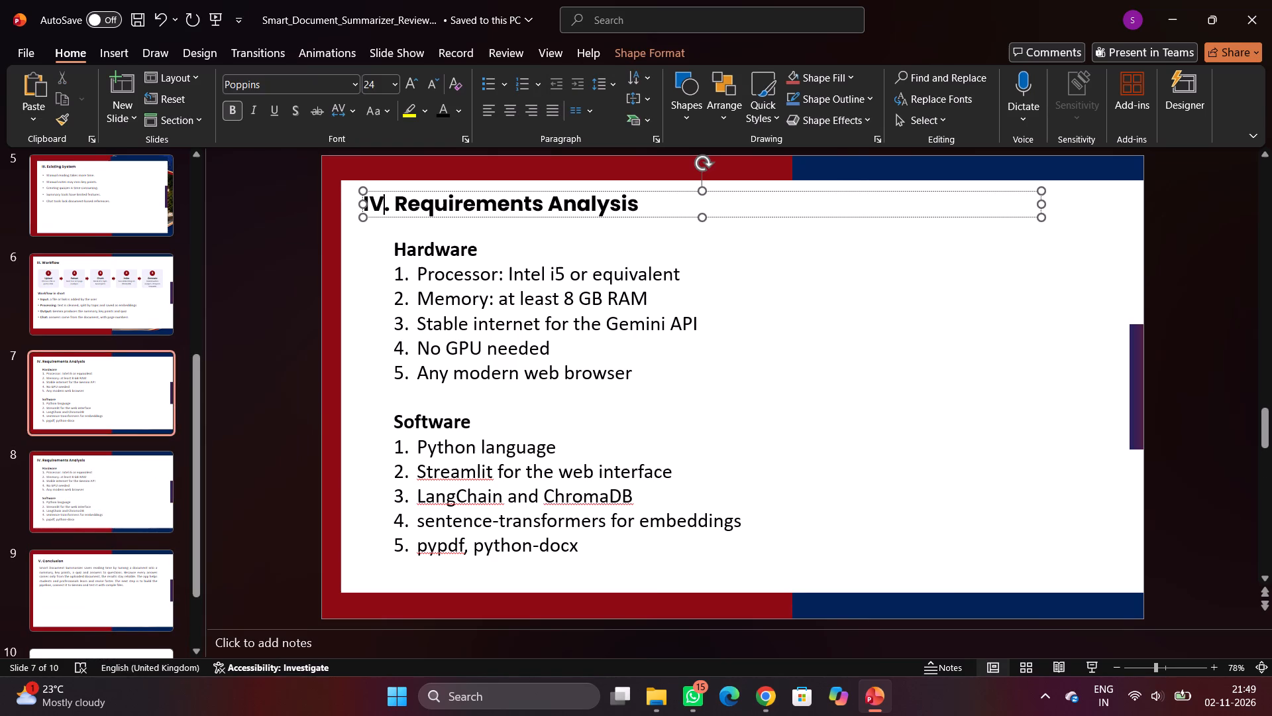
{"action": "key", "text": "BackSpace"}
{"action": "key", "text": "BackSpace"}
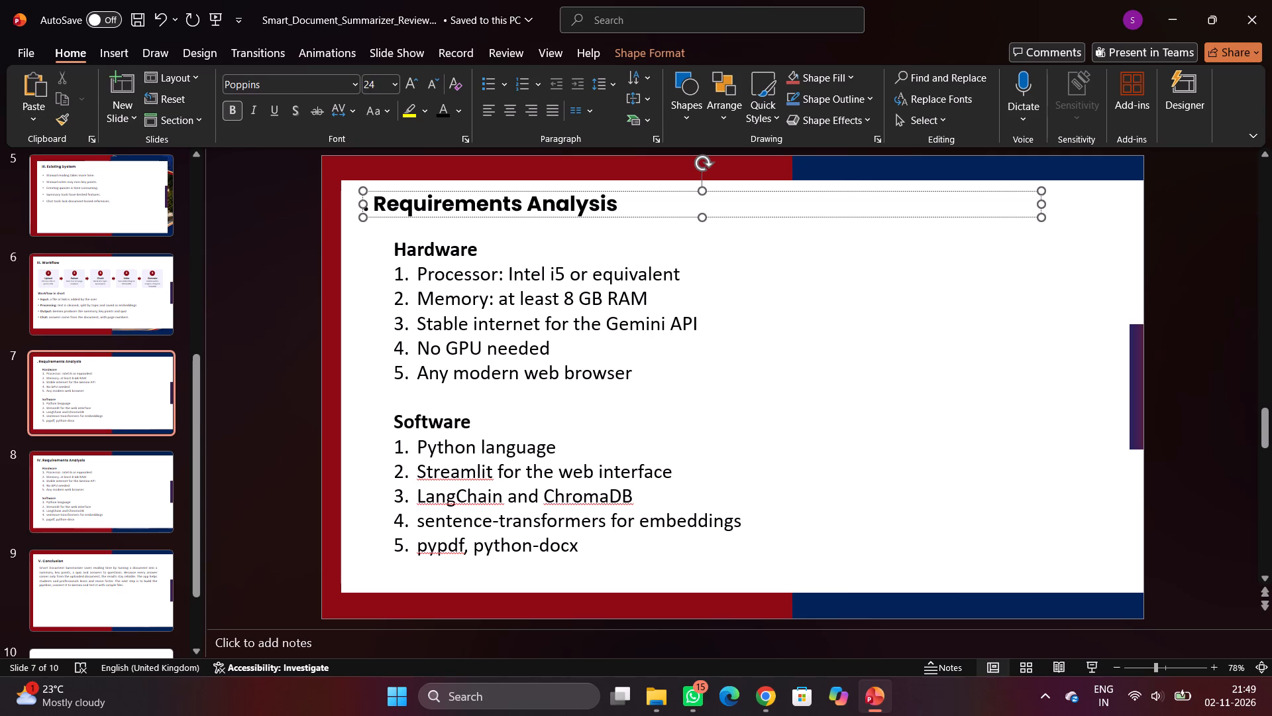
{"action": "key", "text": "v"}
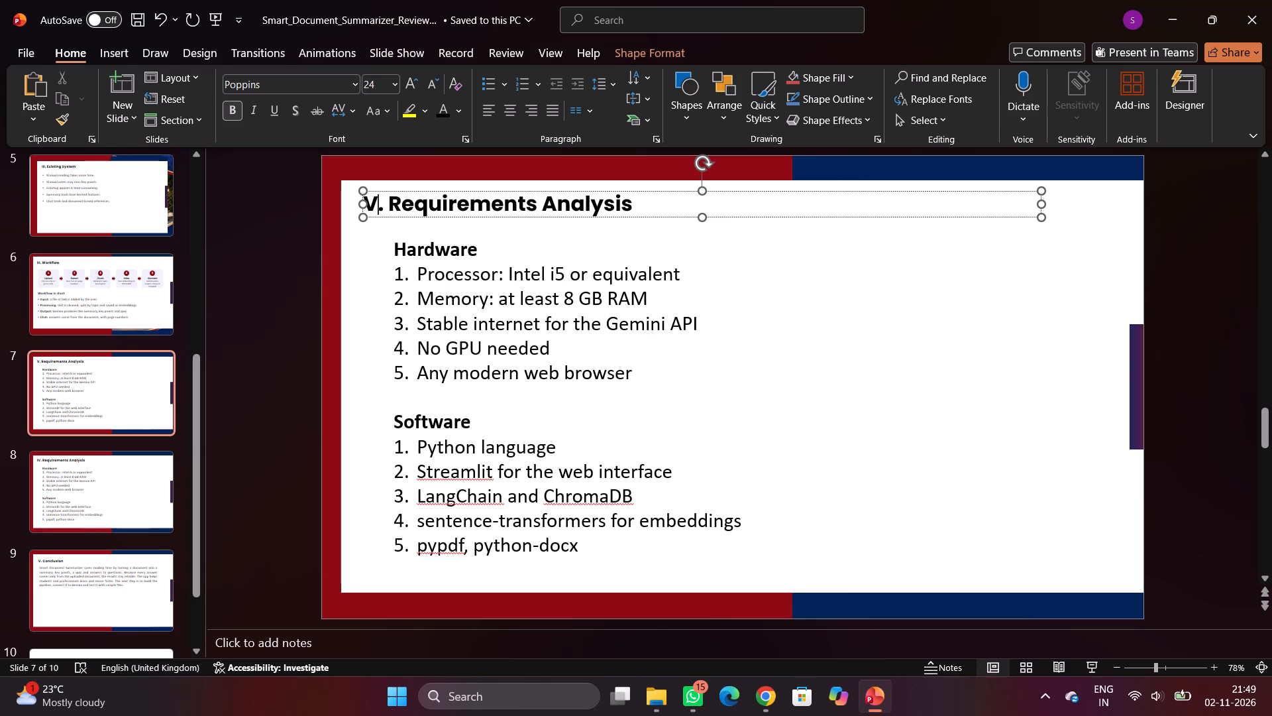
{"action": "left_click", "coordinate": [636, 204]}
{"action": "key", "text": "BackSpace"}
{"action": "key", "text": "BackSpace"}
{"action": "key", "text": "BackSpace"}
{"action": "key", "text": "BackSpace"}
{"action": "key", "text": "BackSpace"}
{"action": "key", "text": "BackSpace"}
{"action": "key", "text": "BackSpace"}
{"action": "key", "text": "BackSpace"}
{"action": "key", "text": "BackSpace"}
{"action": "key", "text": "BackSpace"}
{"action": "key", "text": "BackSpace"}
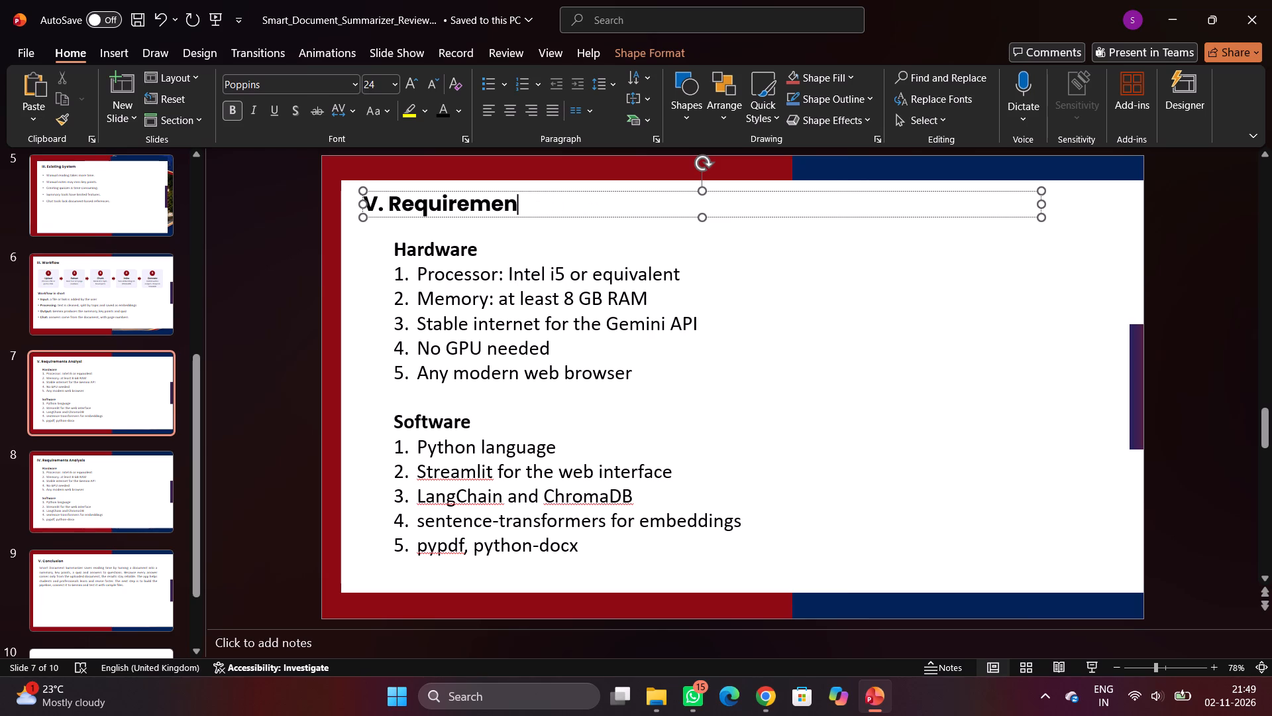
{"action": "key", "text": "BackSpace"}
{"action": "key", "text": "BackSpace"}
{"action": "key", "text": "BackSpace"}
{"action": "key", "text": "BackSpace"}
{"action": "key", "text": "BackSpace"}
{"action": "key", "text": "BackSpace"}
{"action": "key", "text": "BackSpace"}
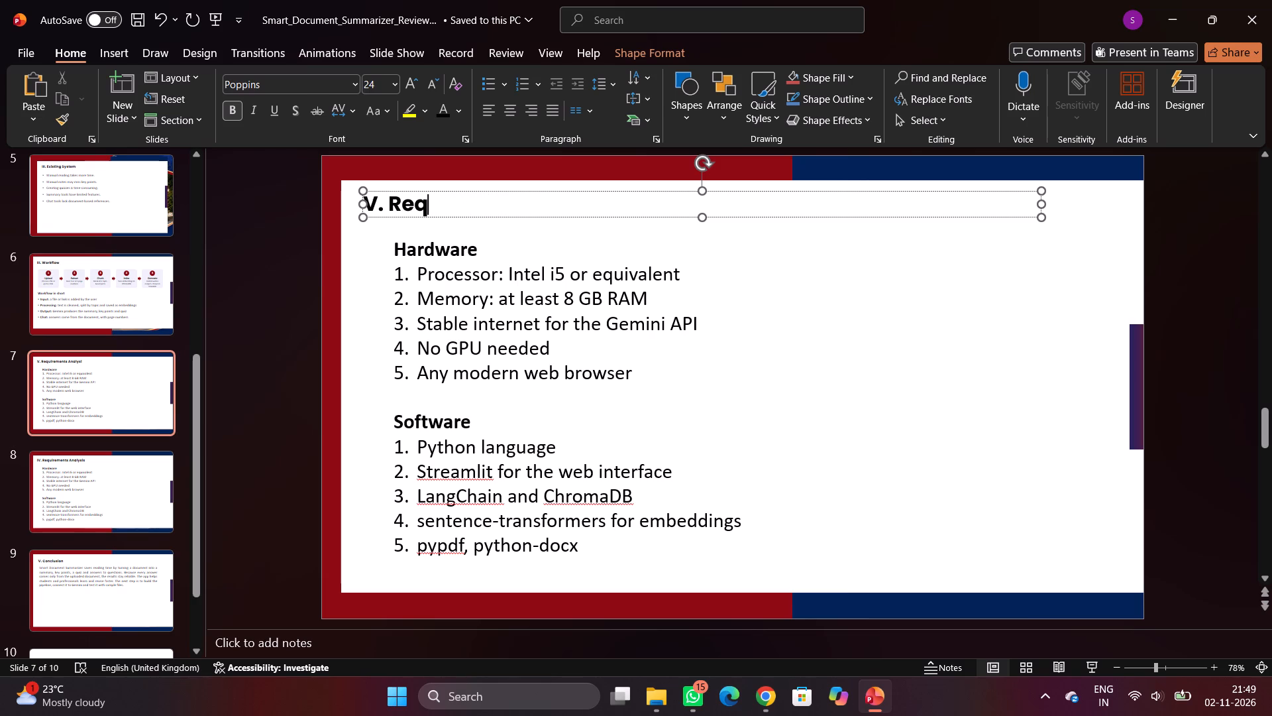
{"action": "key", "text": "BackSpace"}
{"action": "key", "text": "BackSpace"}
{"action": "key", "text": "BackSpace"}
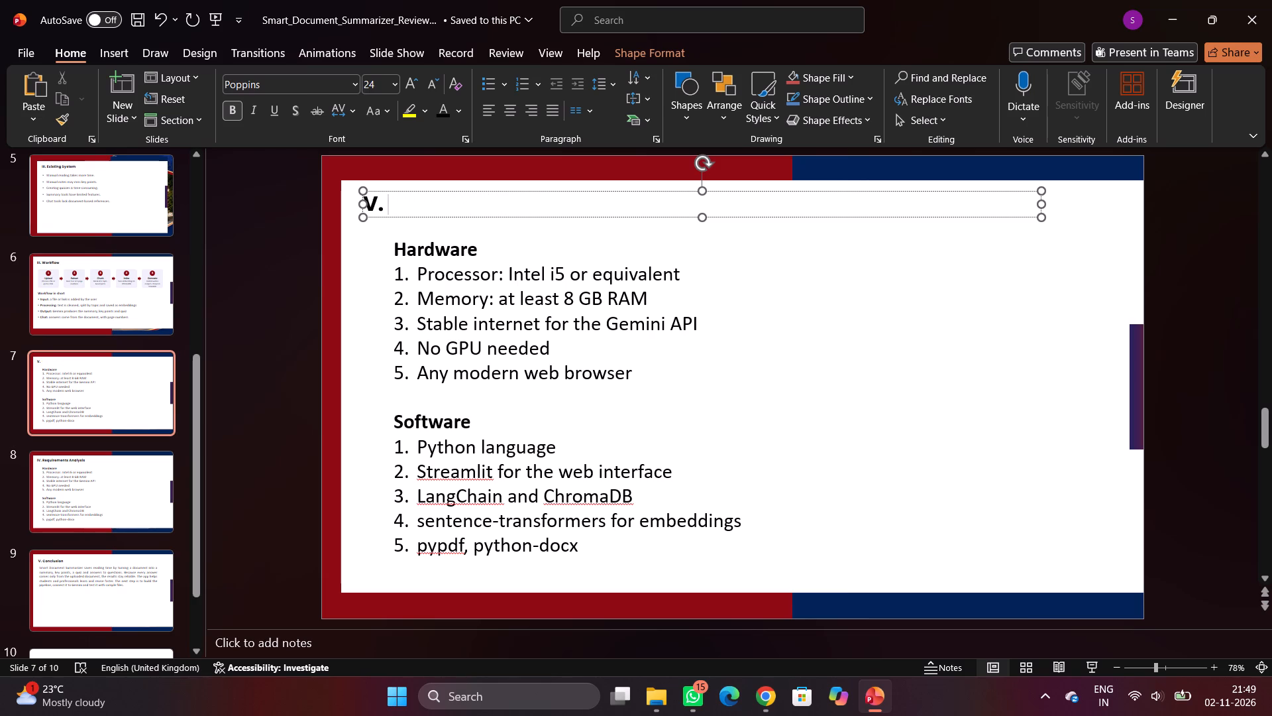
{"action": "type", "text": "roposed"}
{"action": "key", "text": "space"}
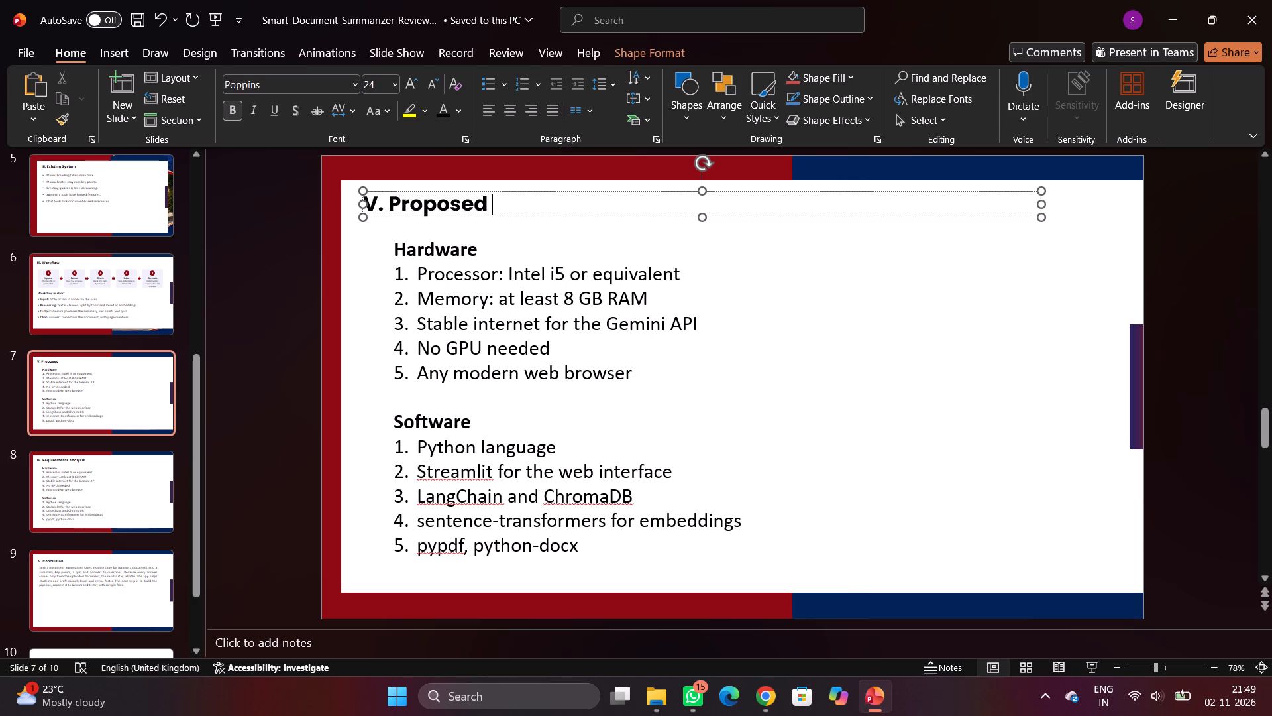
{"action": "type", "text": "et"}
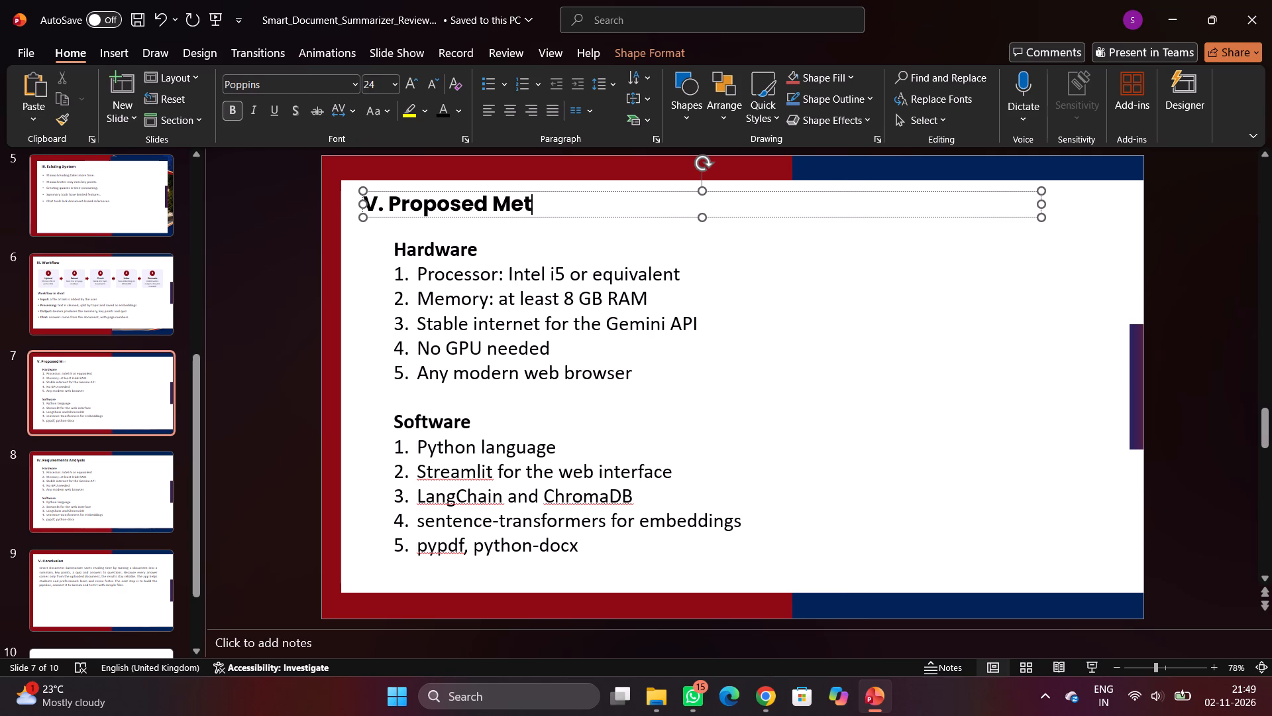
{"action": "type", "text": "hodology"}
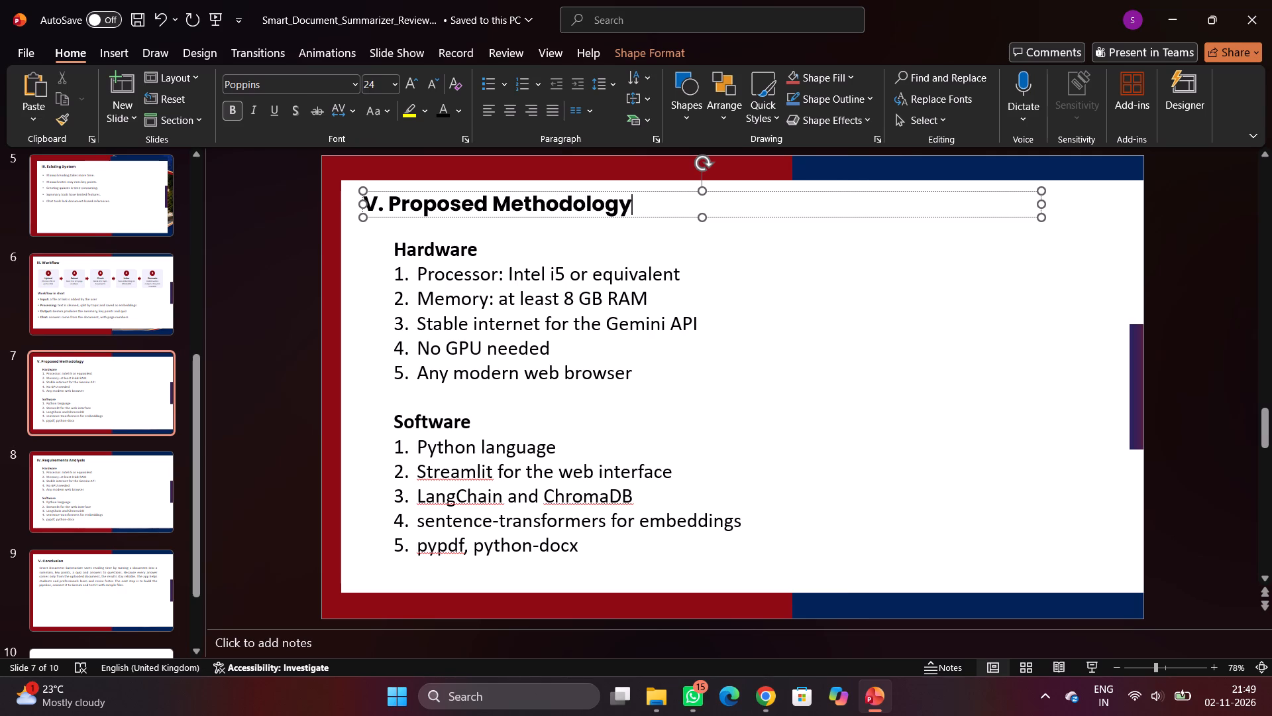
{"action": "left_click", "coordinate": [534, 363]}
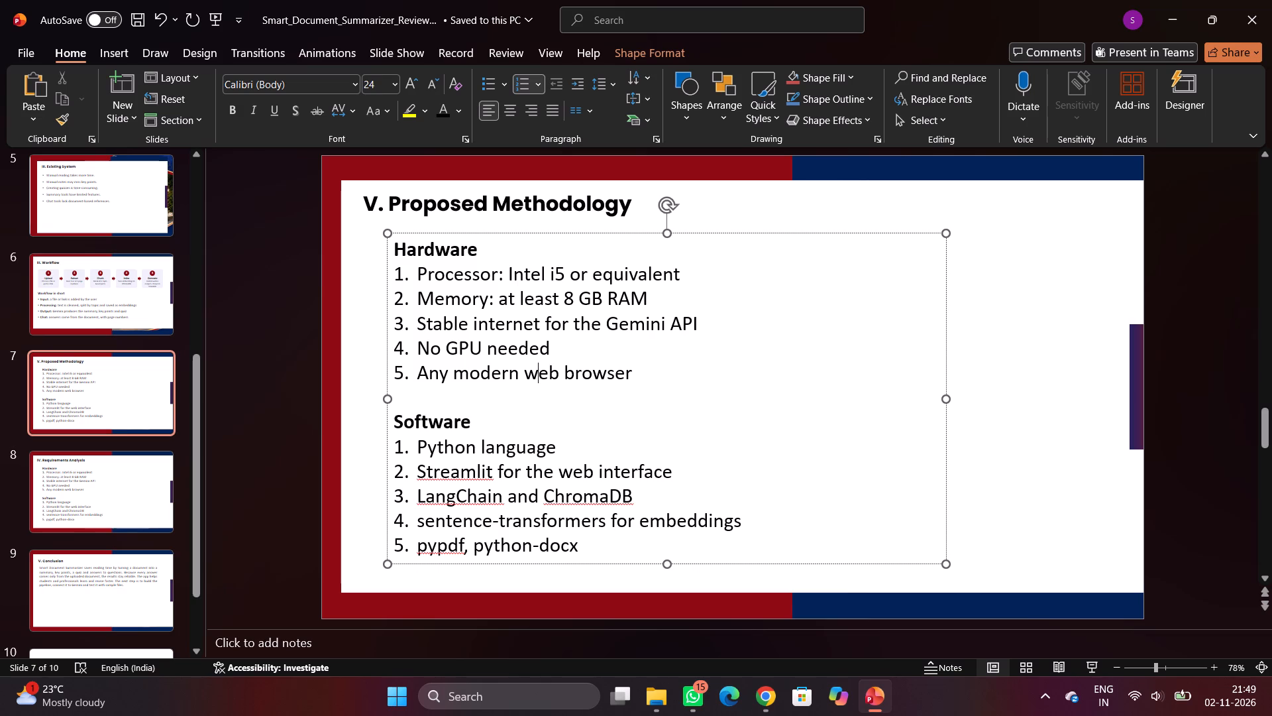
{"action": "key", "text": "ctrl+a"}
{"action": "key", "text": "BackSpace"}
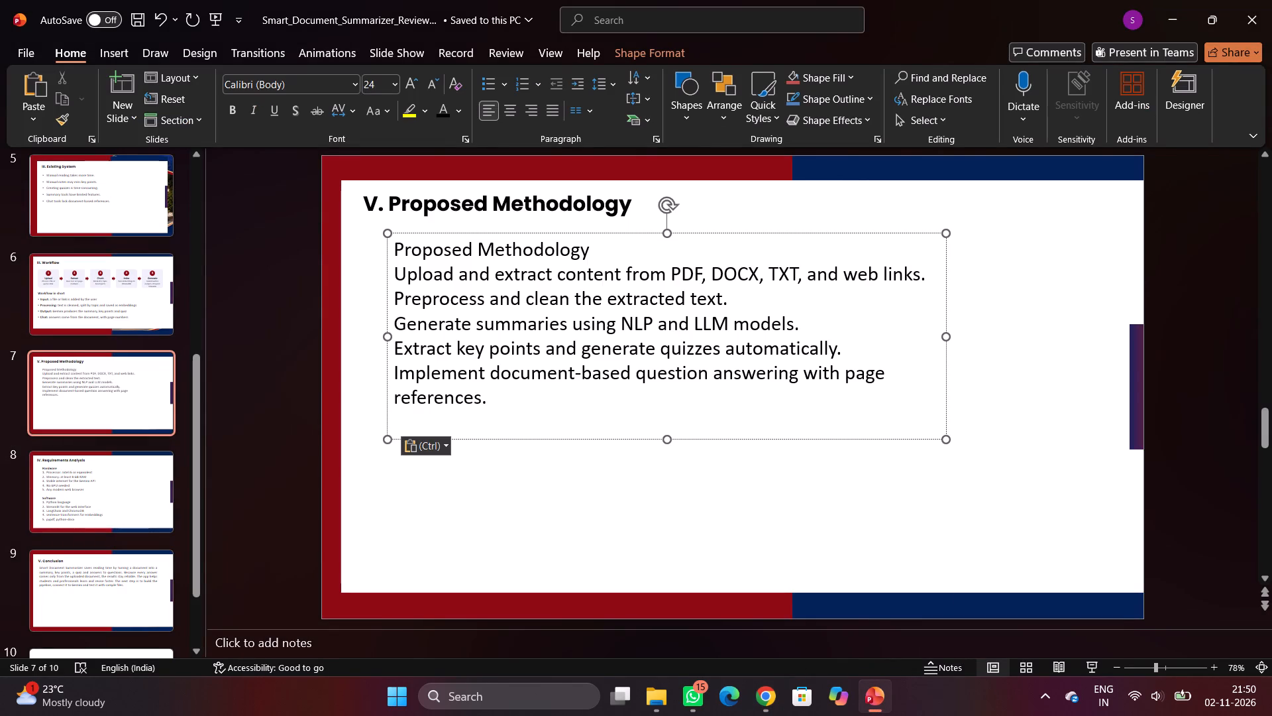
Format the pasted methodology text as a bulleted list with 1.5 line spacing.
{"action": "left_click_drag", "start_coordinate": [494, 430], "coordinate": [352, 261]}
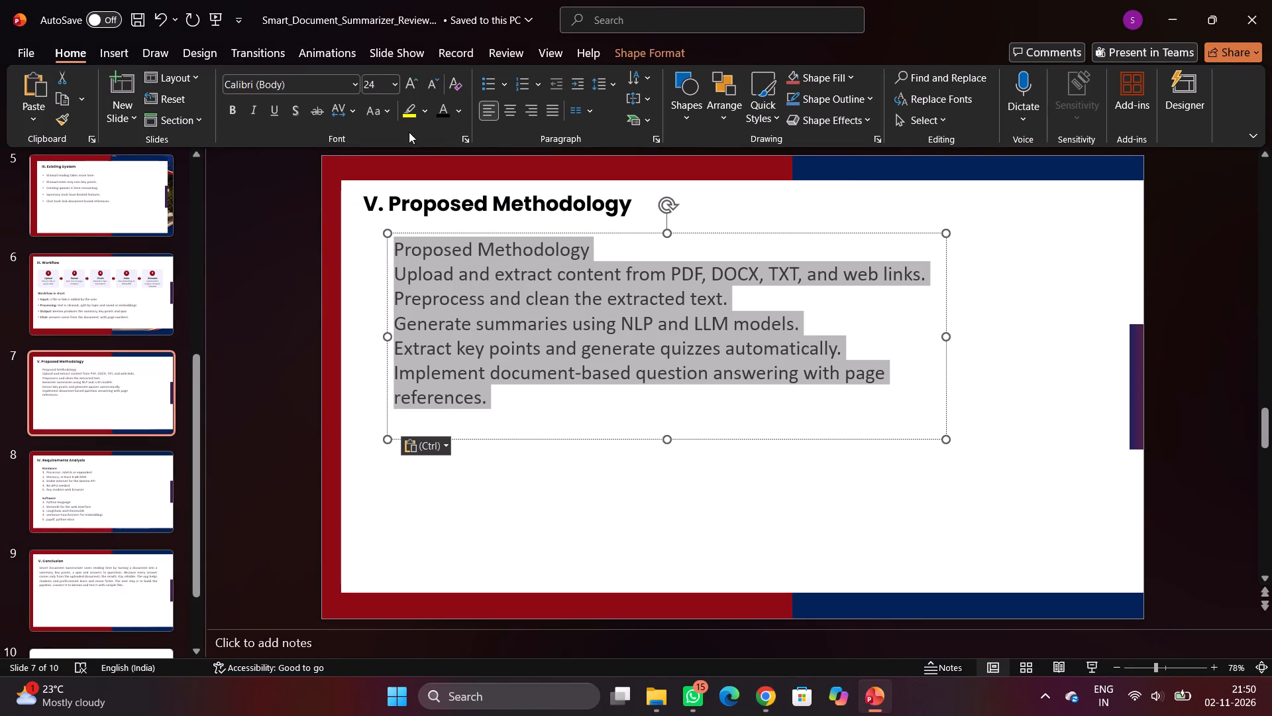
{"action": "left_click", "coordinate": [498, 82]}
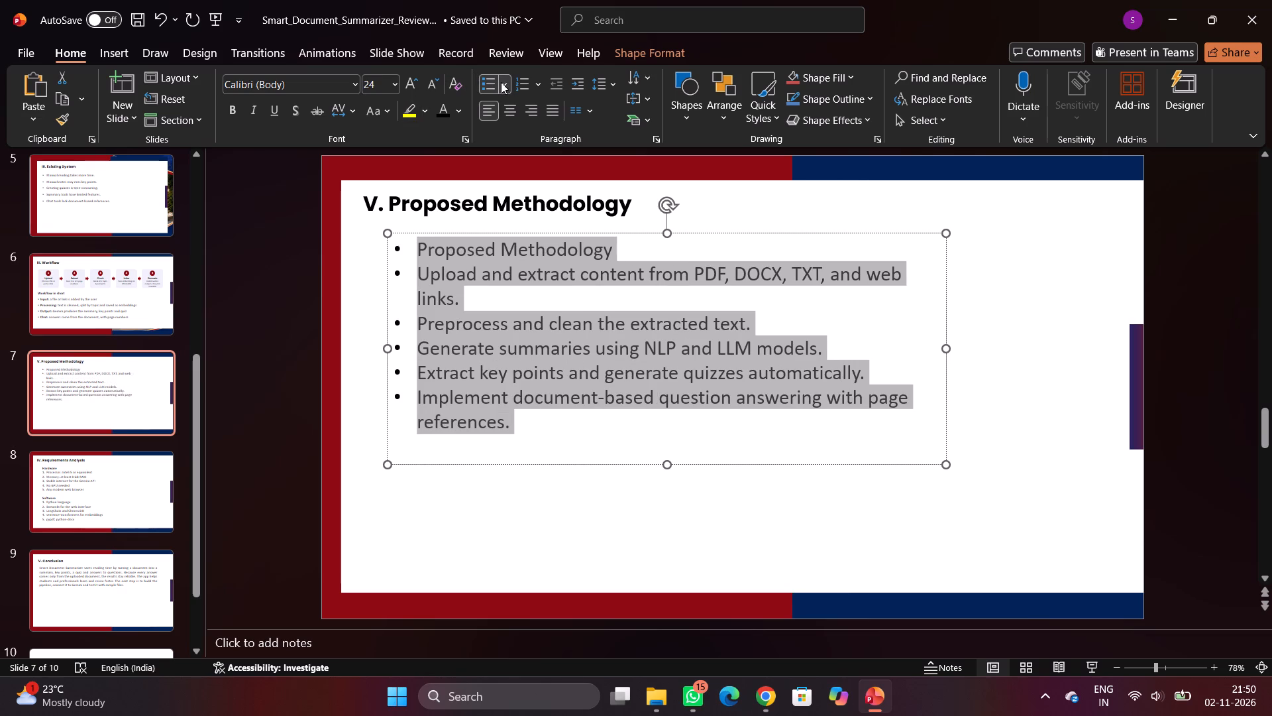
{"action": "left_click", "coordinate": [617, 81]}
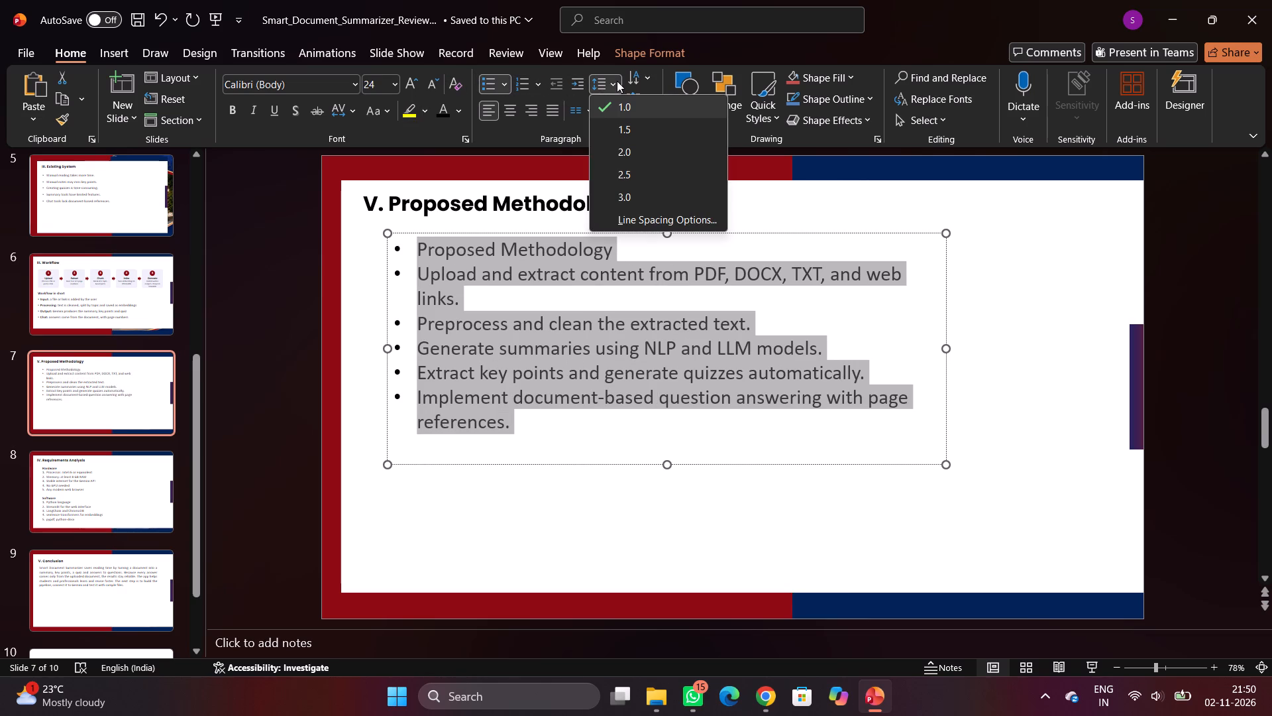
{"action": "left_click", "coordinate": [613, 125]}
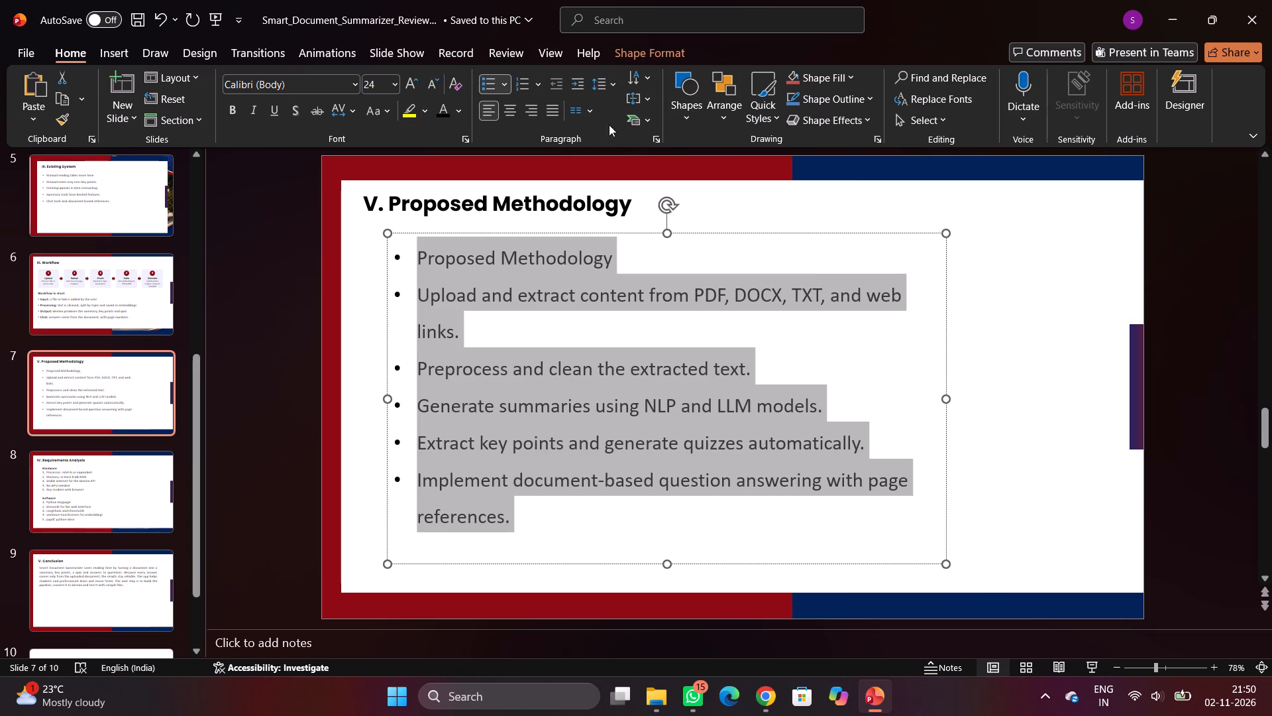
Widen the methodology text box so each bullet fits on one line, justify its text, and nudge it closer to the title.
{"action": "left_click_drag", "start_coordinate": [947, 401], "coordinate": [1032, 394]}
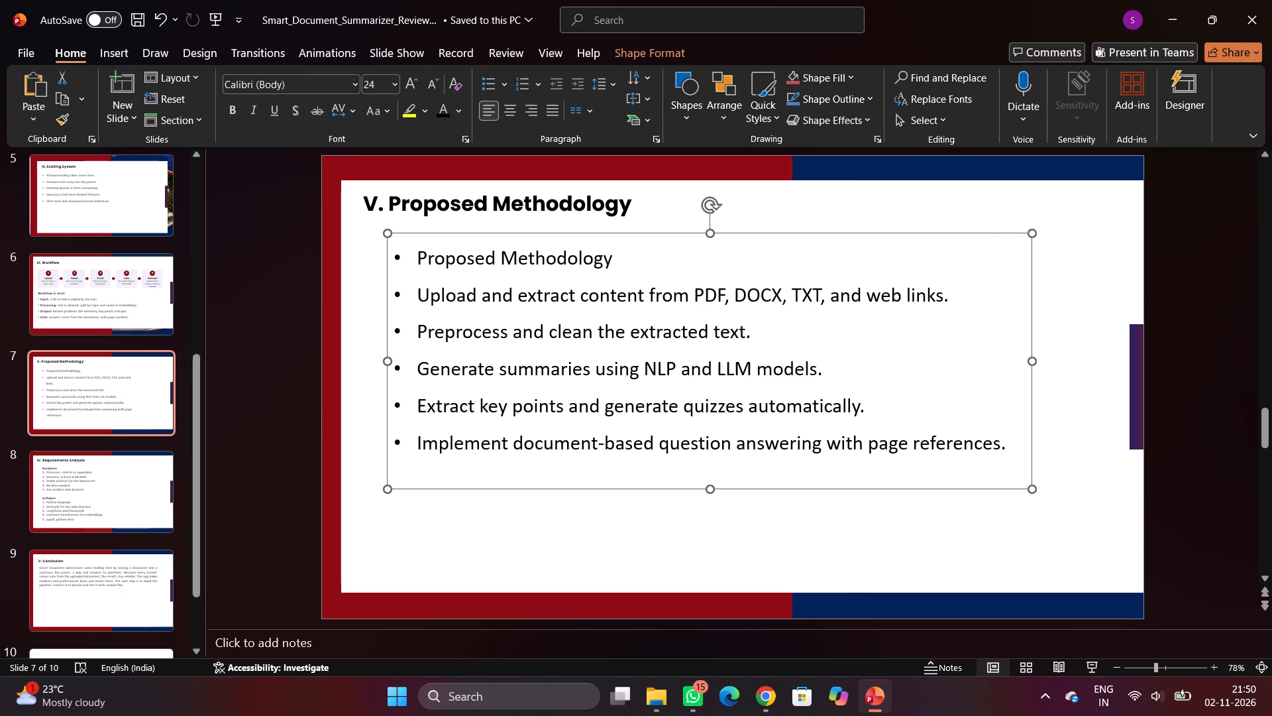
{"action": "left_click", "coordinate": [550, 114]}
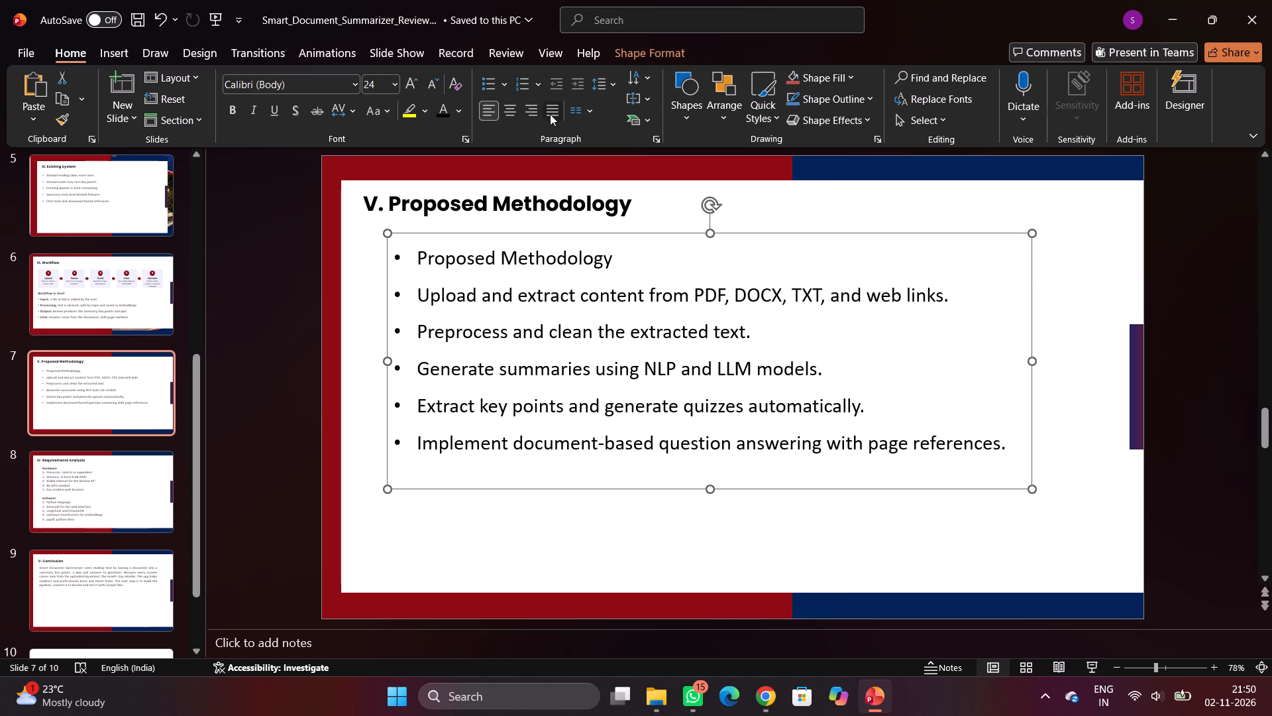
{"action": "left_click_drag", "start_coordinate": [524, 235], "coordinate": [519, 224]}
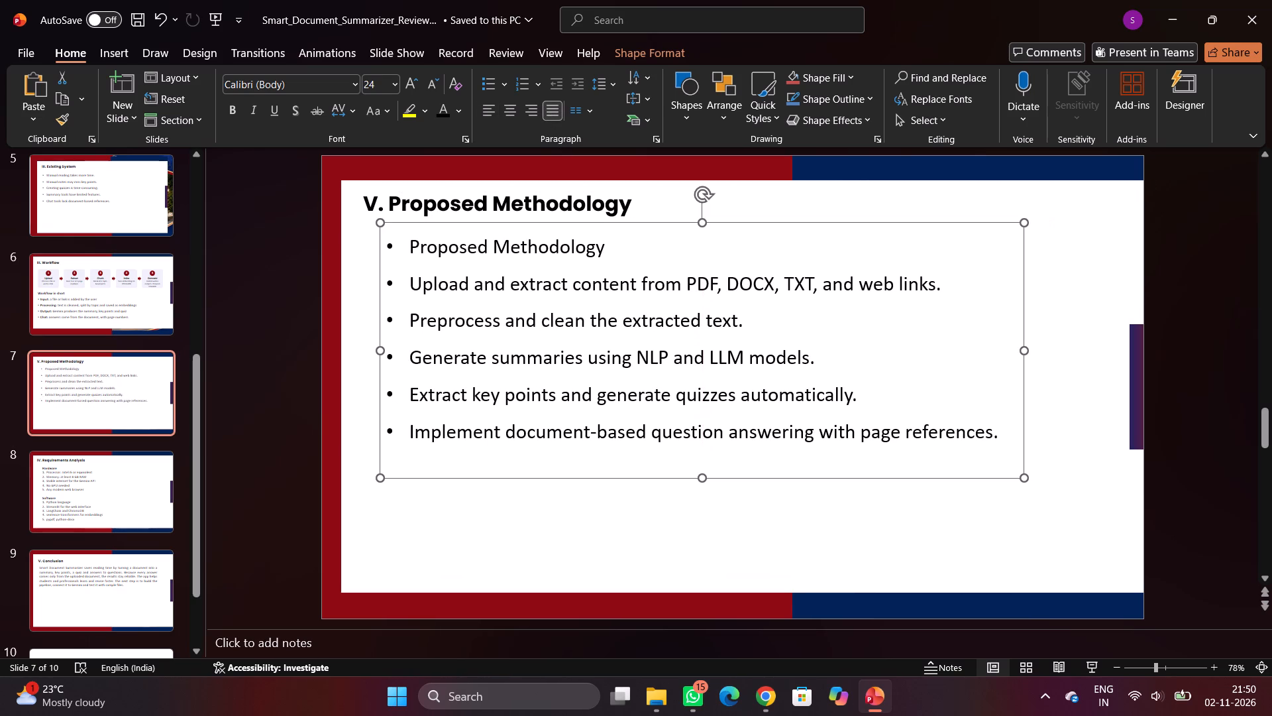
{"action": "left_click", "coordinate": [480, 491]}
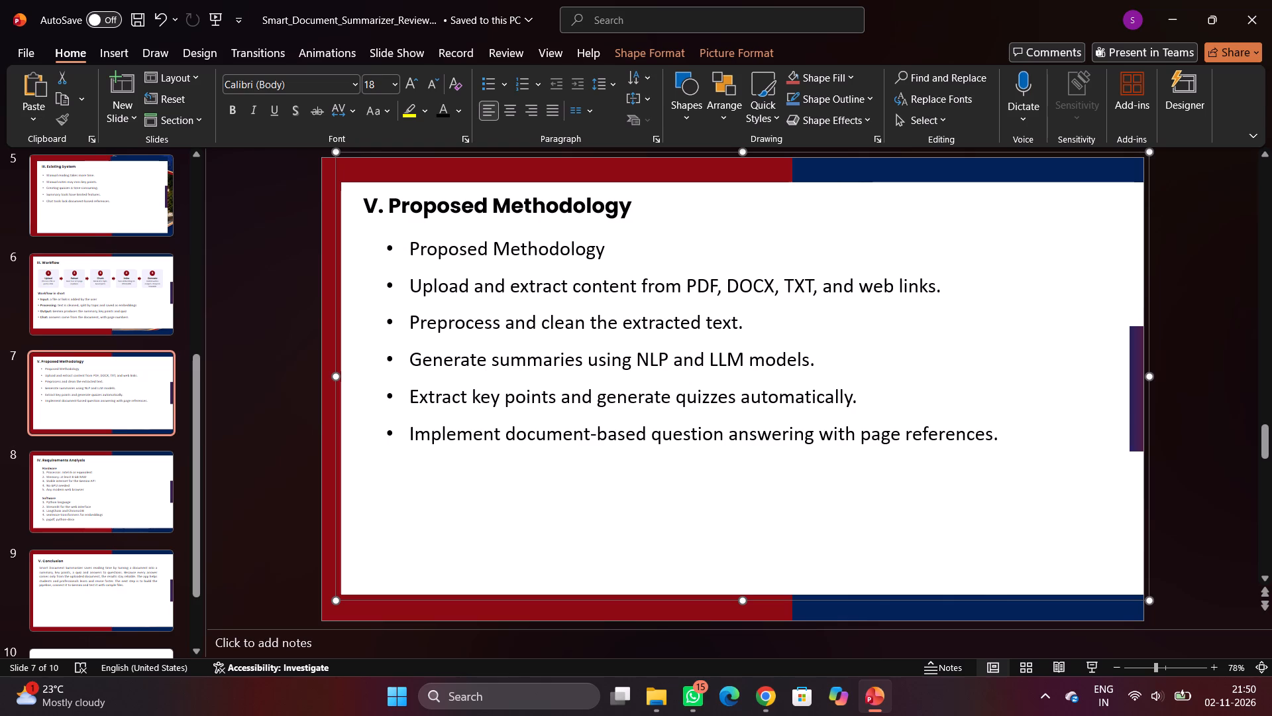
Move the Proposed Methodology slide between the Requirements Analysis and Conclusion slides.
{"action": "scroll", "coordinate": [111, 530], "scroll_direction": "down", "scroll_amount": 5}
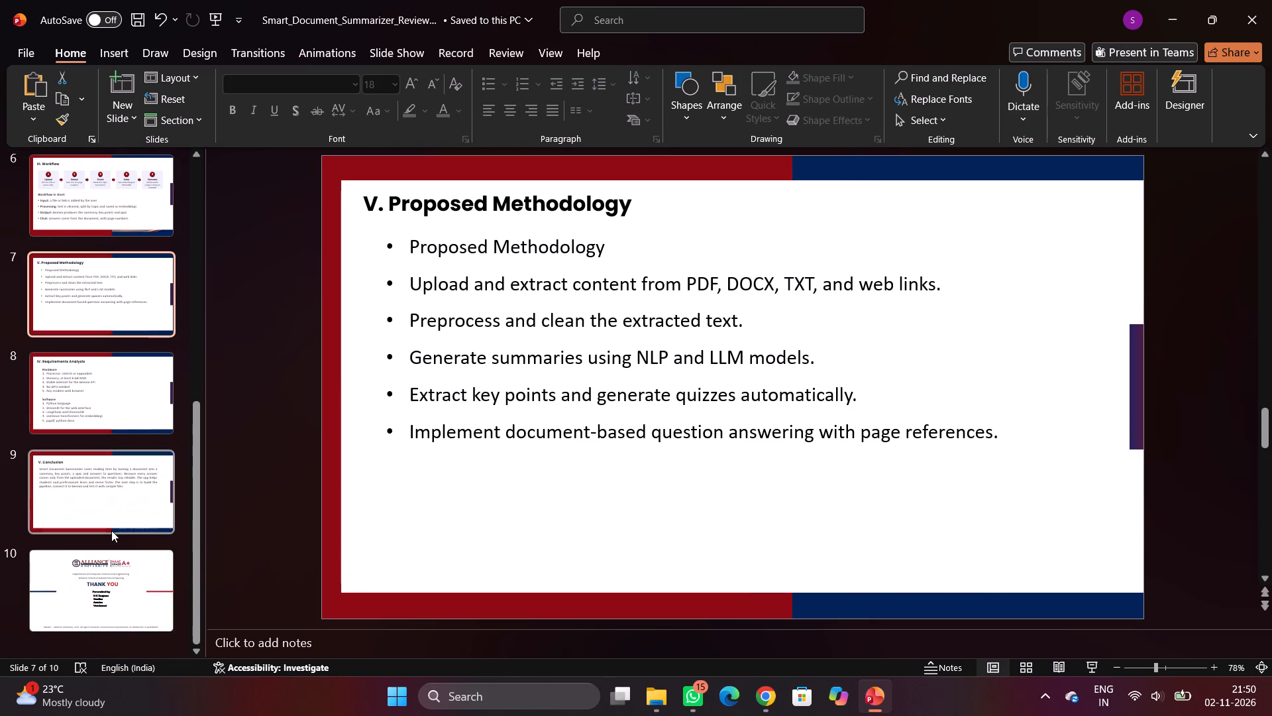
{"action": "left_click", "coordinate": [91, 622]}
{"action": "left_click", "coordinate": [120, 532]}
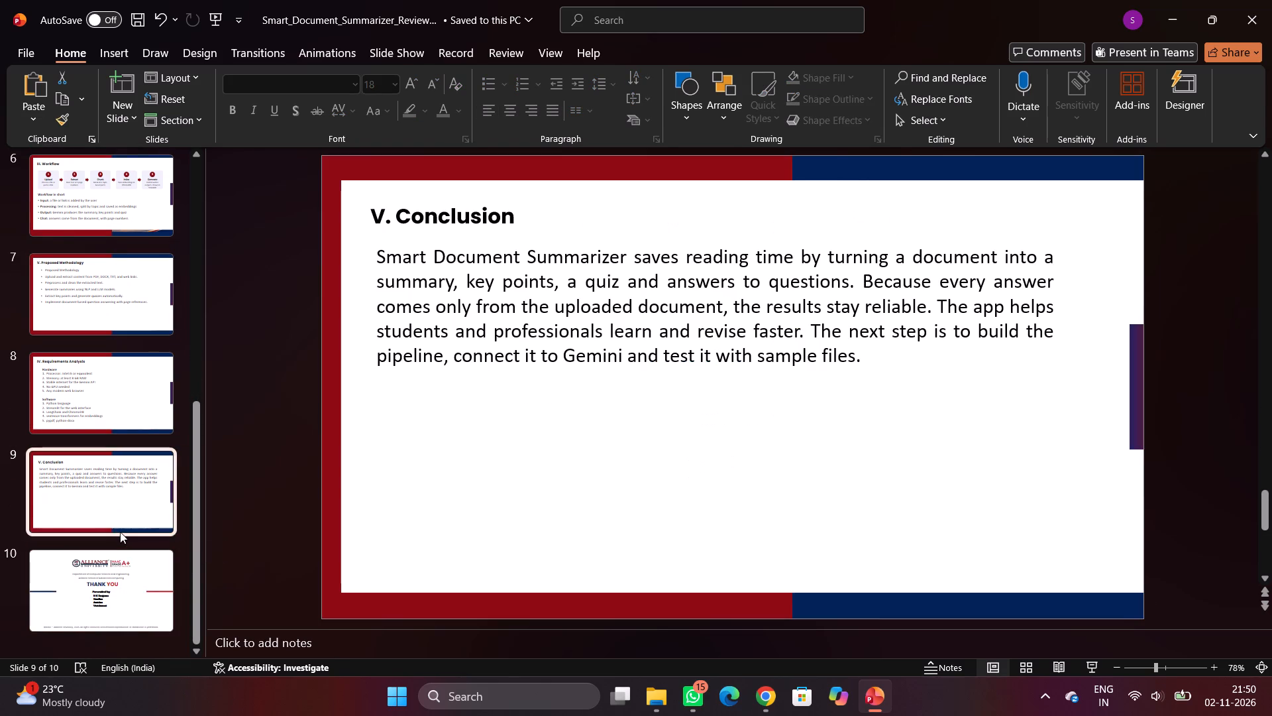
{"action": "left_click", "coordinate": [105, 442]}
{"action": "scroll", "coordinate": [105, 442], "scroll_direction": "up", "scroll_amount": 1}
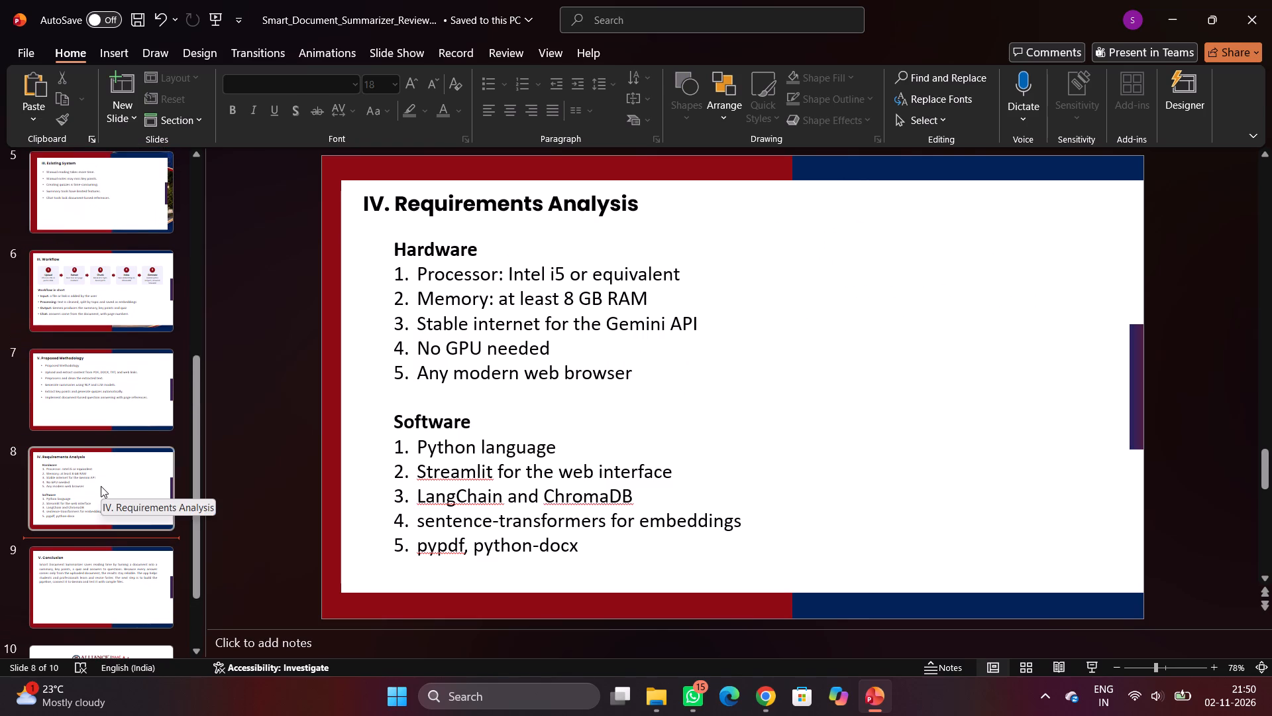
{"action": "left_click_drag", "start_coordinate": [119, 395], "coordinate": [134, 574]}
{"action": "left_click", "coordinate": [132, 505]}
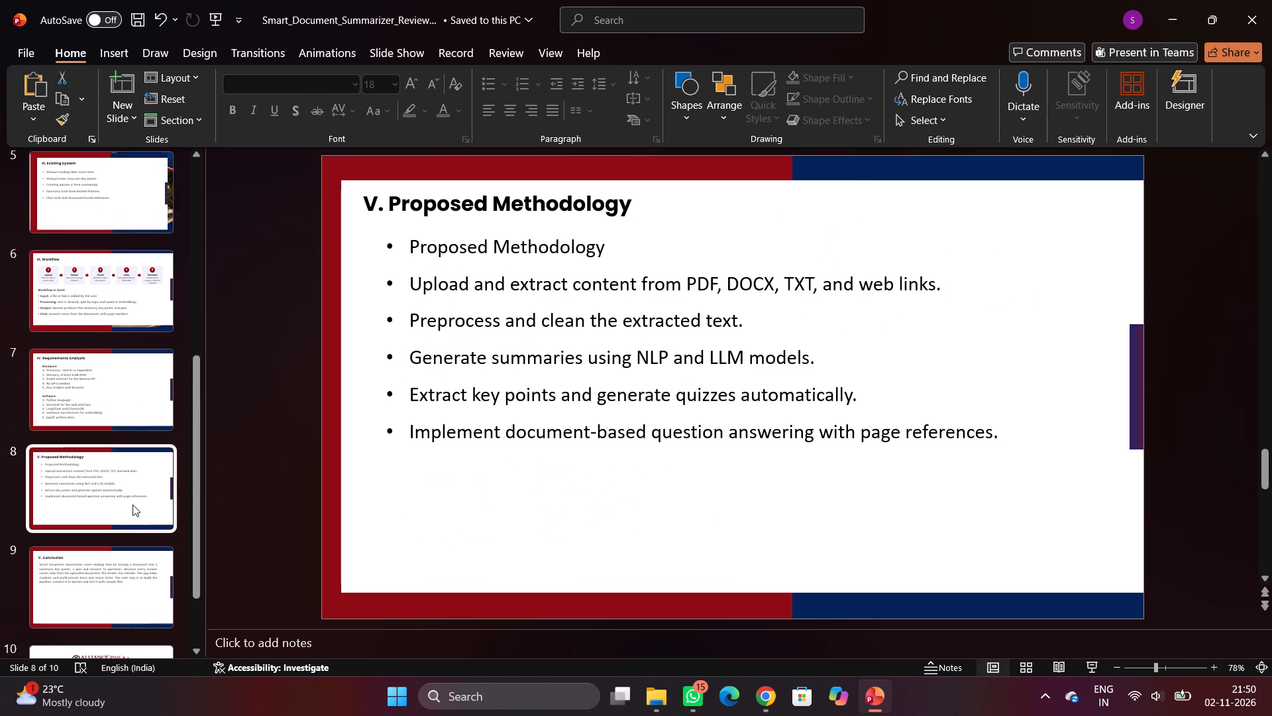
Delete the redundant "Proposed Methodology" line at the top of the methodology slide's bullet list.
{"action": "scroll", "coordinate": [132, 505], "scroll_direction": "up", "scroll_amount": 1}
{"action": "left_click", "coordinate": [536, 240]}
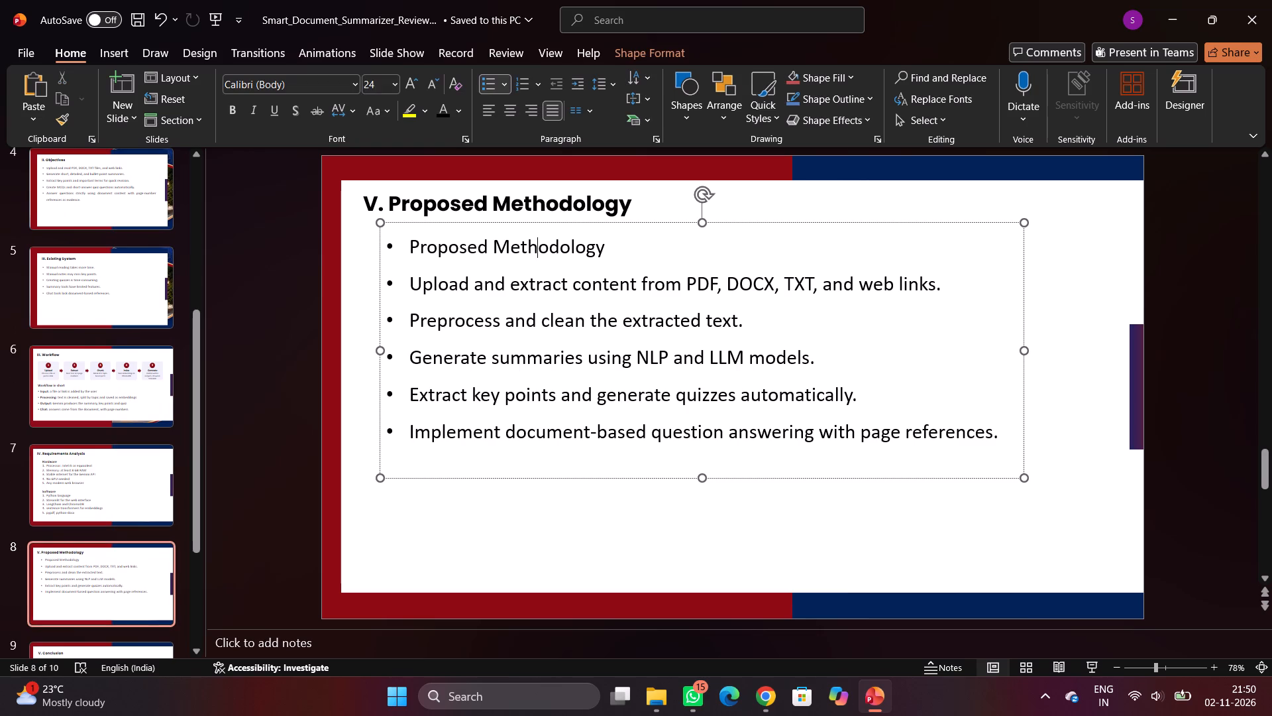
{"action": "left_click", "coordinate": [634, 251]}
{"action": "key", "text": "BackSpace"}
{"action": "key", "text": "BackSpace"}
{"action": "key", "text": "BackSpace"}
{"action": "key", "text": "BackSpace"}
{"action": "key", "text": "BackSpace"}
{"action": "key", "text": "BackSpace"}
{"action": "key", "text": "BackSpace"}
{"action": "key", "text": "BackSpace"}
{"action": "key", "text": "BackSpace"}
{"action": "key", "text": "BackSpace"}
{"action": "key", "text": "BackSpace"}
{"action": "key", "text": "BackSpace"}
{"action": "key", "text": "BackSpace"}
{"action": "key", "text": "BackSpace"}
{"action": "key", "text": "BackSpace"}
{"action": "key", "text": "BackSpace"}
{"action": "key", "text": "BackSpace"}
{"action": "key", "text": "BackSpace"}
{"action": "key", "text": "BackSpace"}
{"action": "key", "text": "BackSpace"}
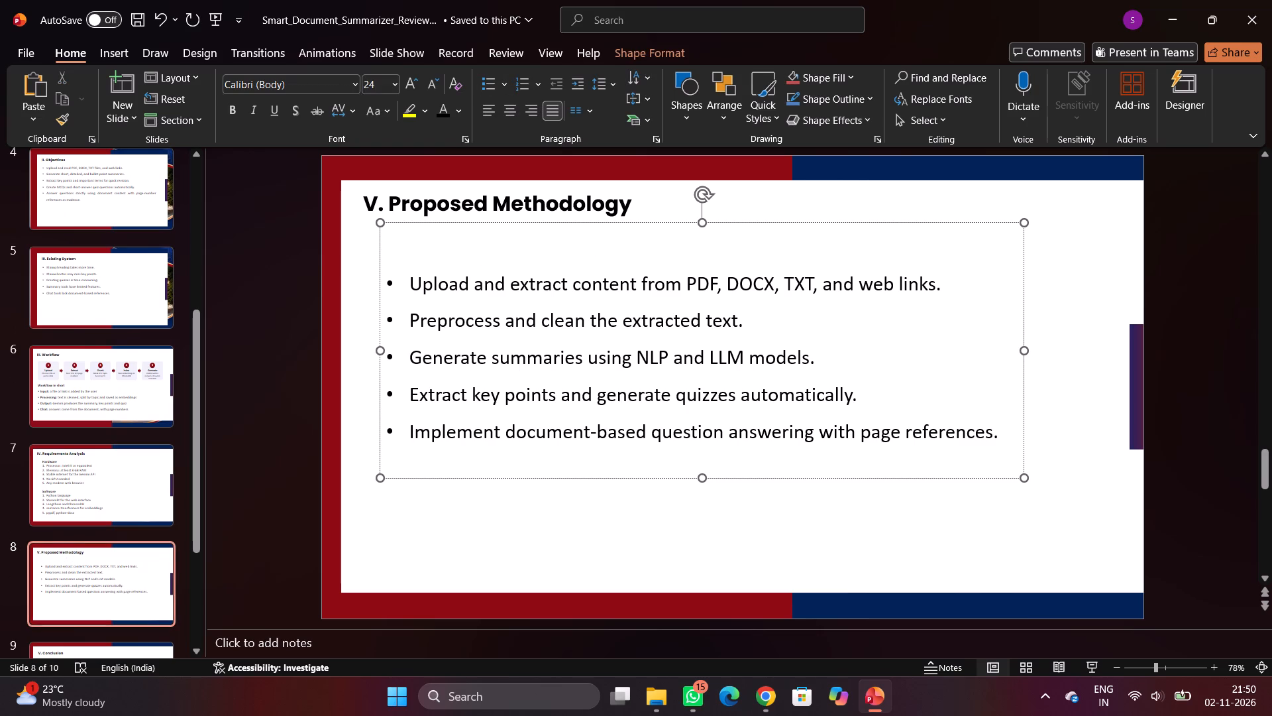
{"action": "key", "text": "BackSpace"}
Move the methodology bullet list up slightly to close the gap below the slide title.
{"action": "left_click", "coordinate": [651, 217]}
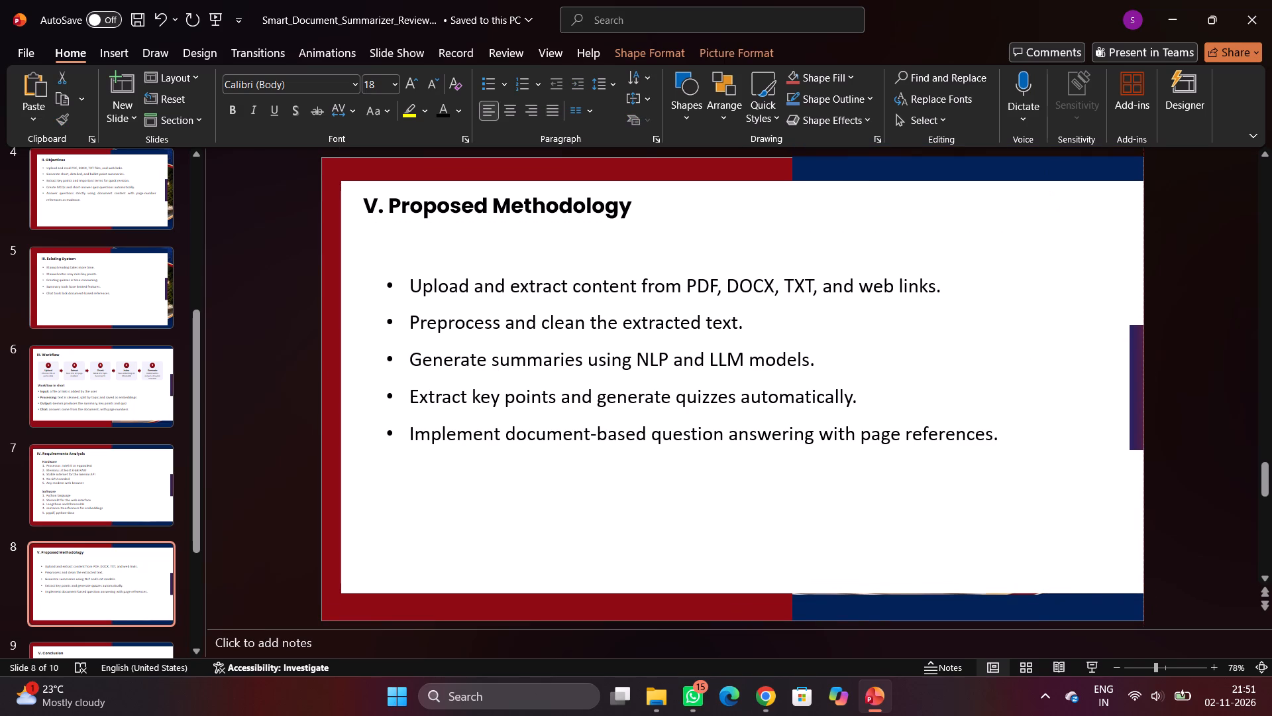
{"action": "left_click", "coordinate": [620, 301]}
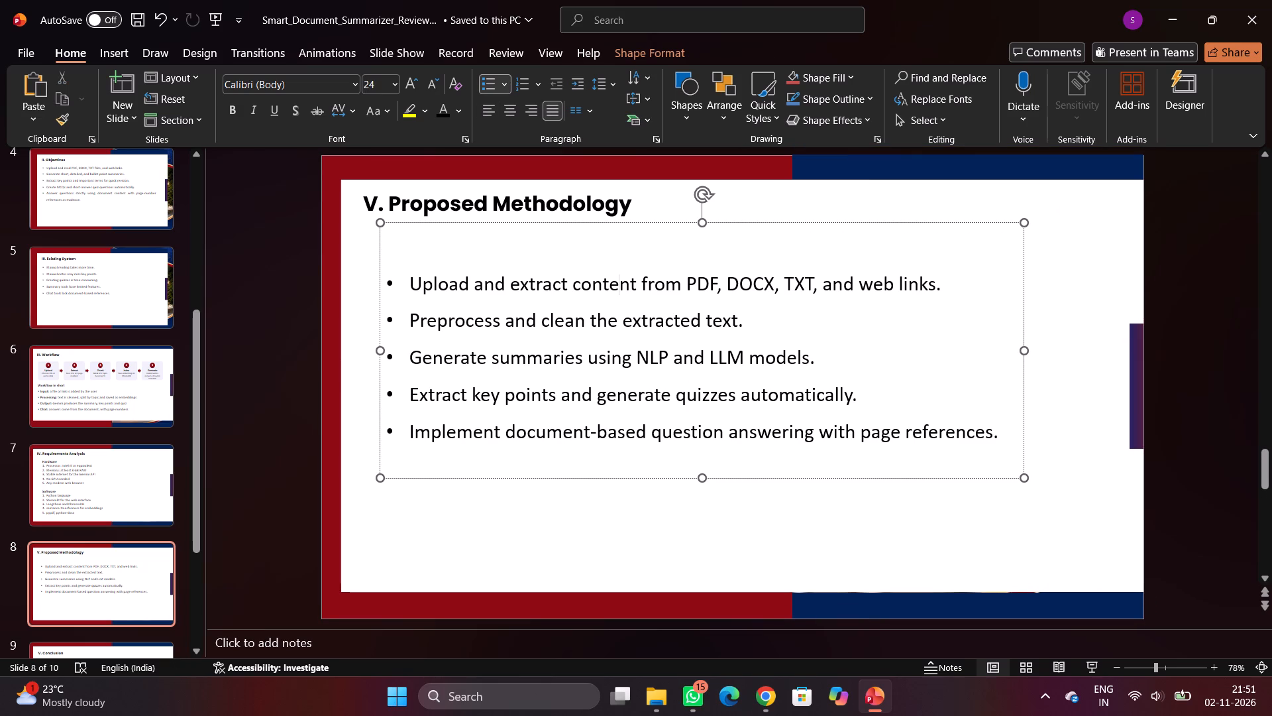
{"action": "left_click_drag", "start_coordinate": [663, 223], "coordinate": [662, 202]}
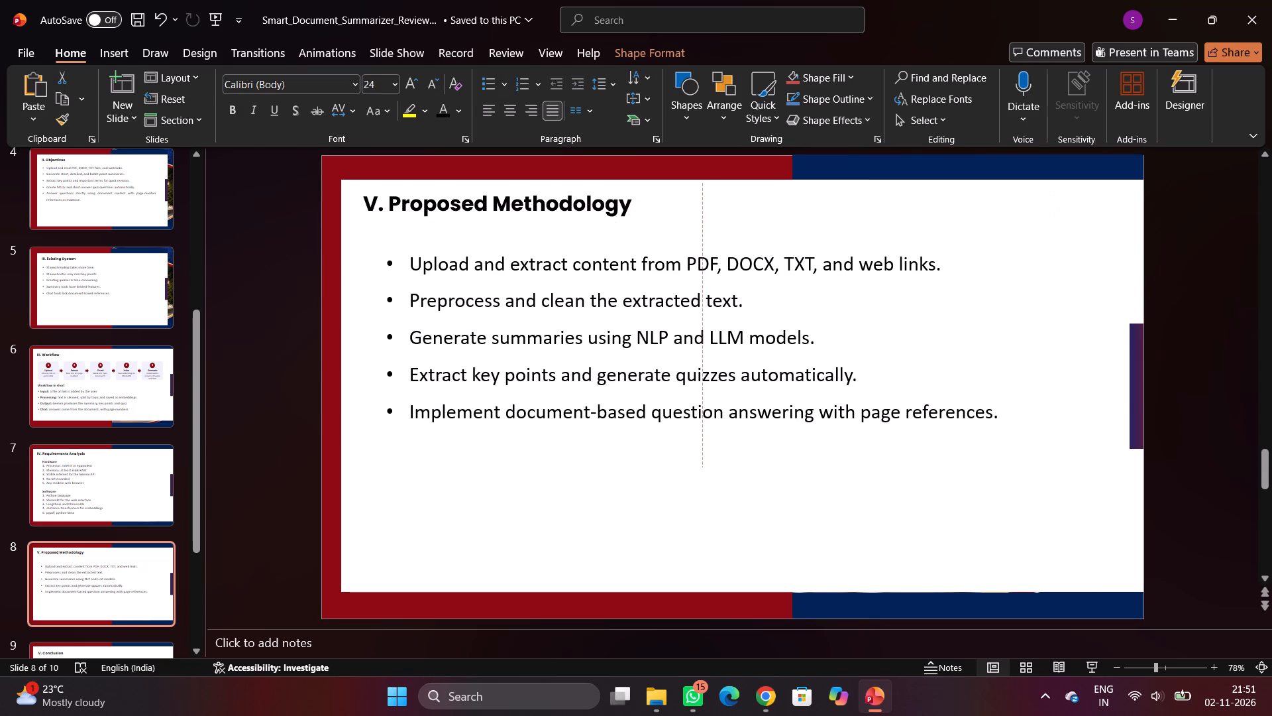
{"action": "left_click_drag", "start_coordinate": [662, 202], "coordinate": [662, 202]}
{"action": "left_click", "coordinate": [498, 506]}
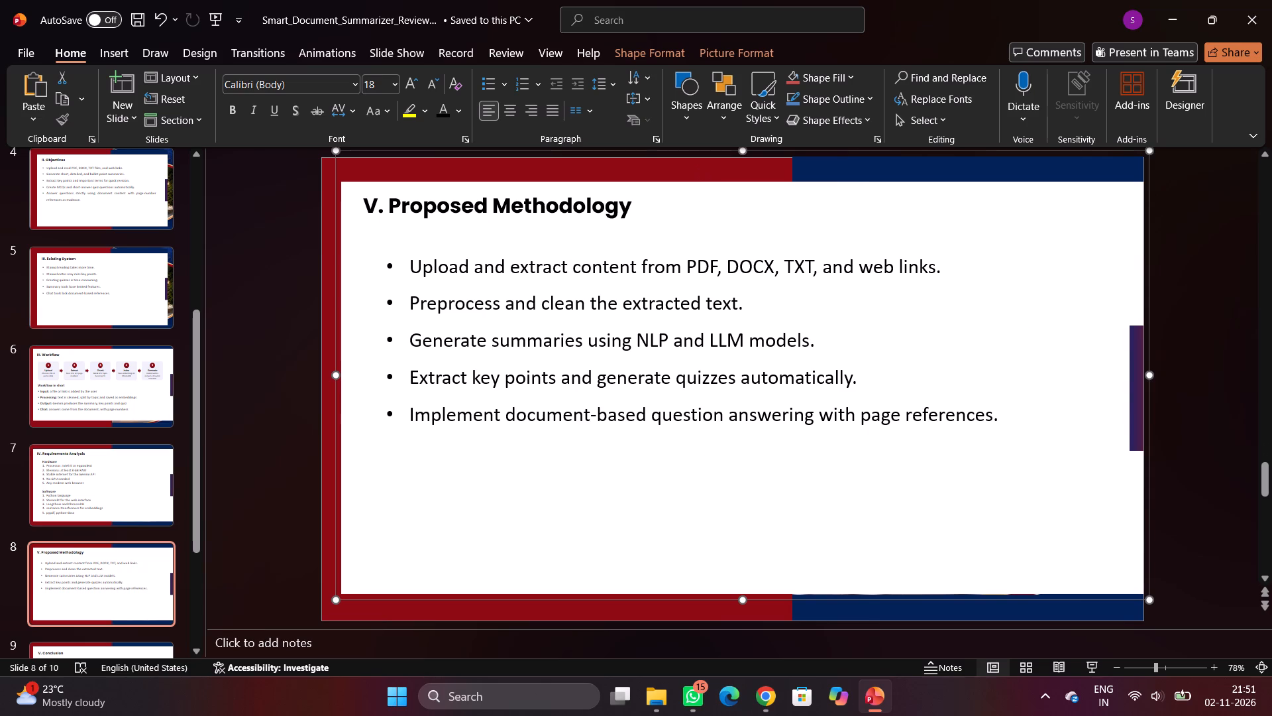
Shift the Proposed Methodology title slightly inward and down so it lines up with the bullet list's left edge.
{"action": "left_click", "coordinate": [512, 210]}
{"action": "left_click", "coordinate": [535, 190]}
{"action": "left_click", "coordinate": [371, 200]}
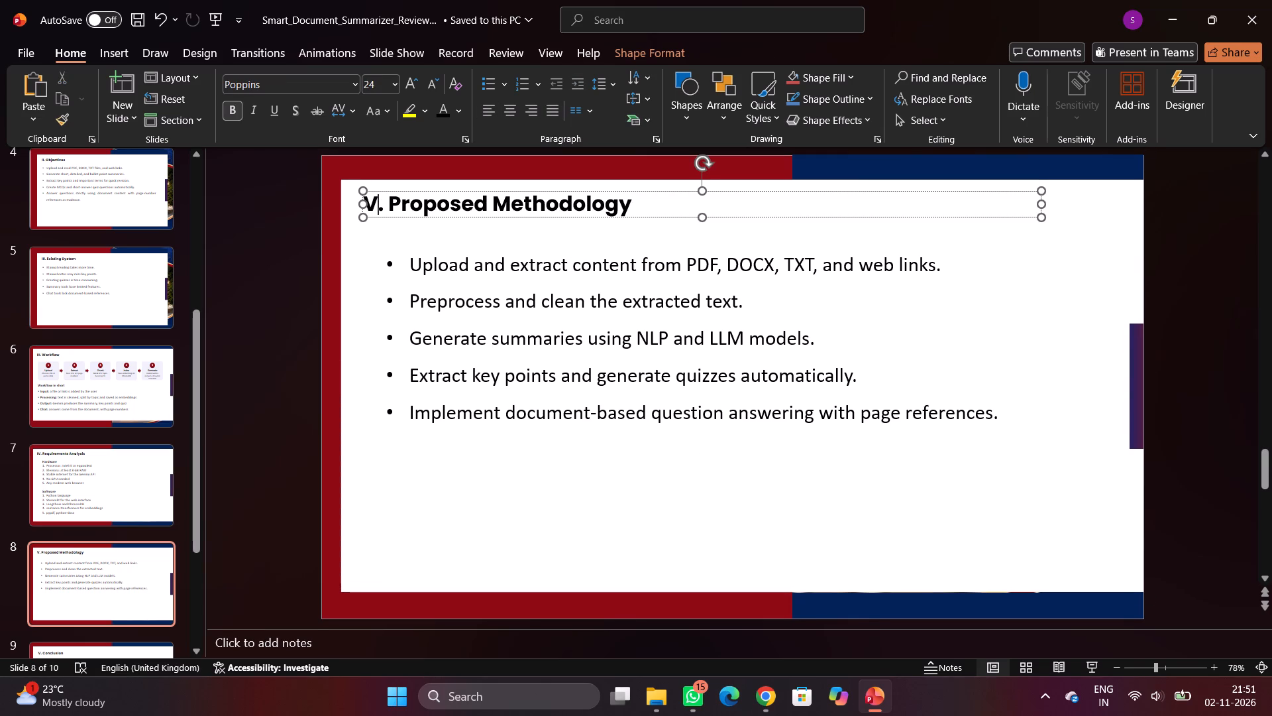
{"action": "left_click_drag", "start_coordinate": [566, 192], "coordinate": [571, 194]}
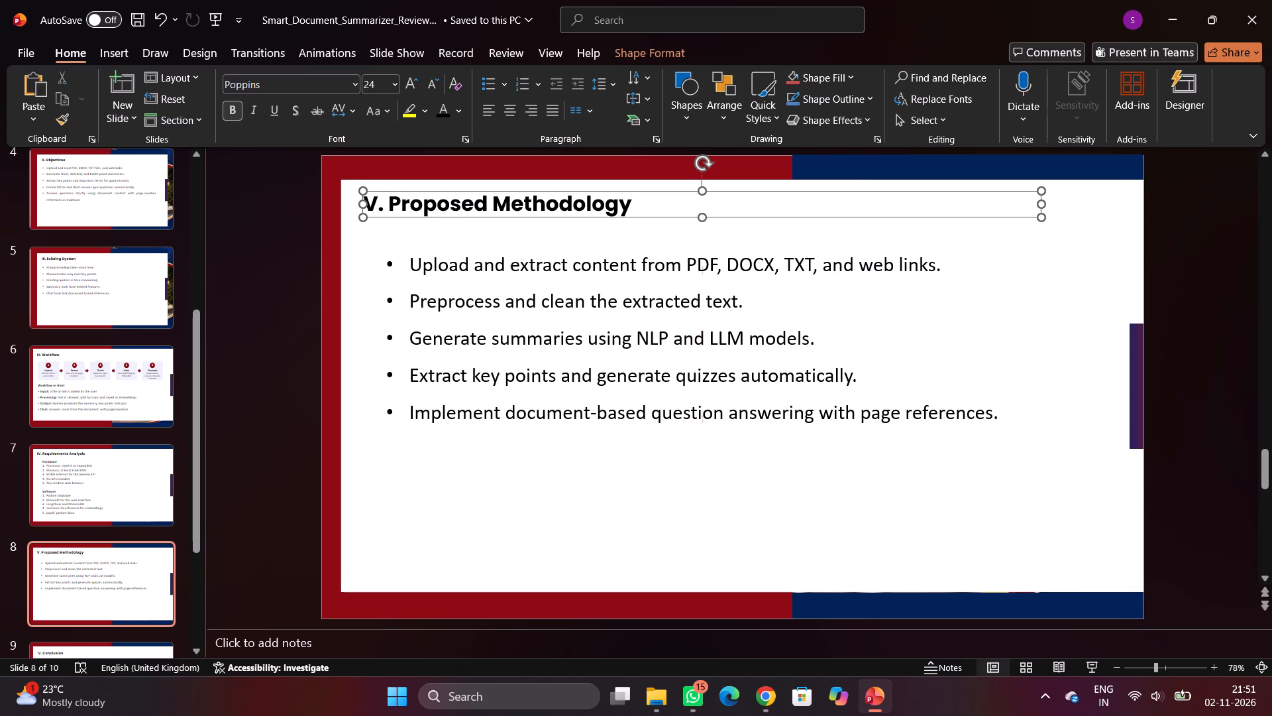
{"action": "left_click_drag", "start_coordinate": [571, 194], "coordinate": [579, 202]}
{"action": "left_click", "coordinate": [380, 290]}
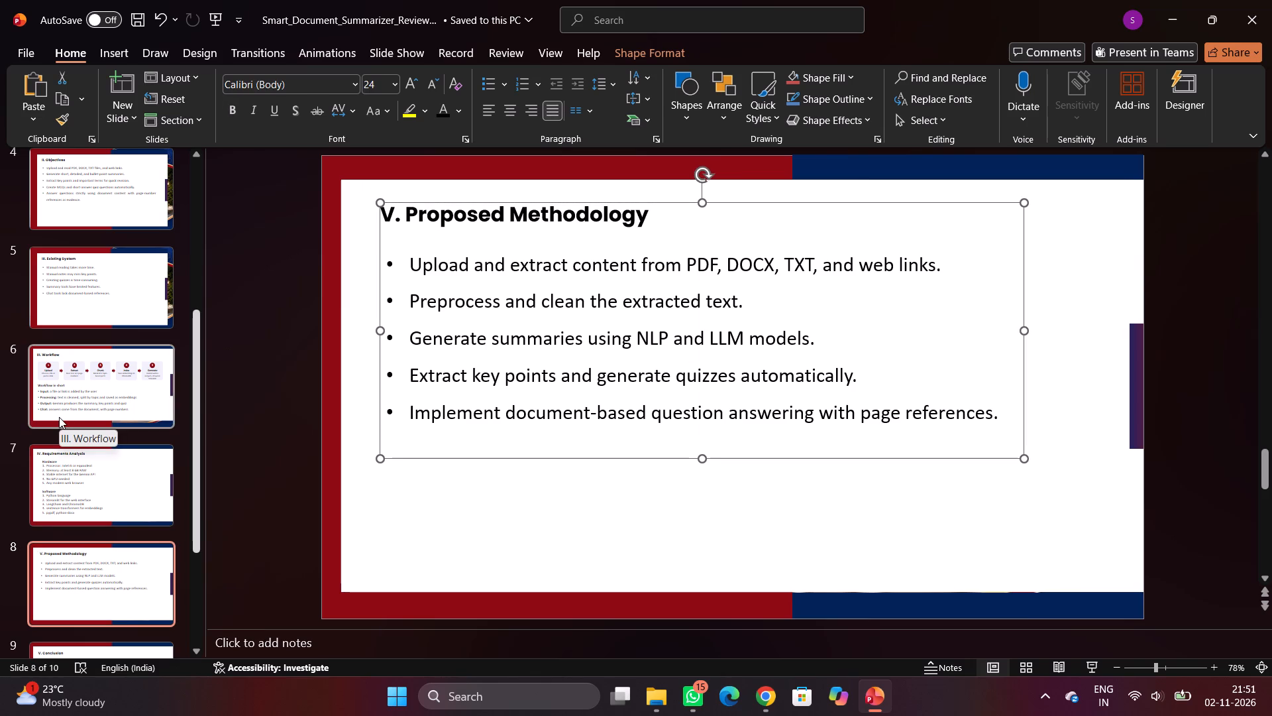
{"action": "left_click", "coordinate": [76, 606]}
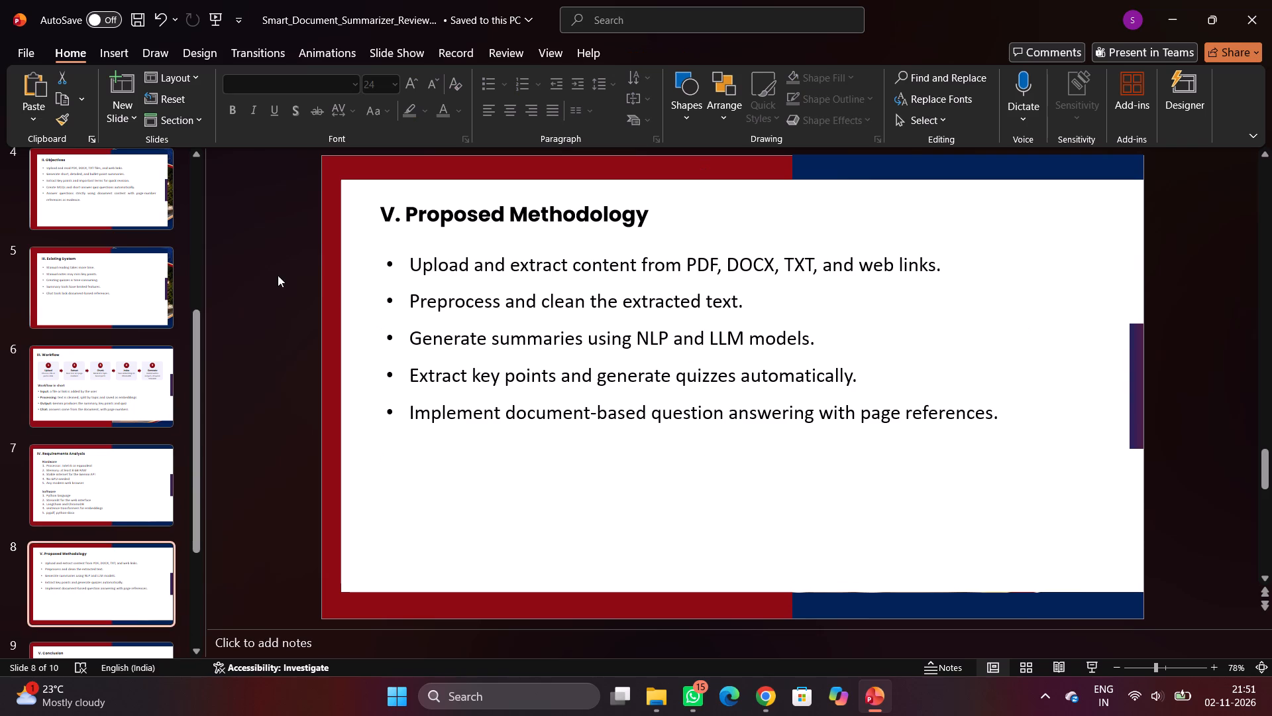
Change the Conclusion slide's title numeral to VI.
{"action": "scroll", "coordinate": [105, 487], "scroll_direction": "down", "scroll_amount": 1}
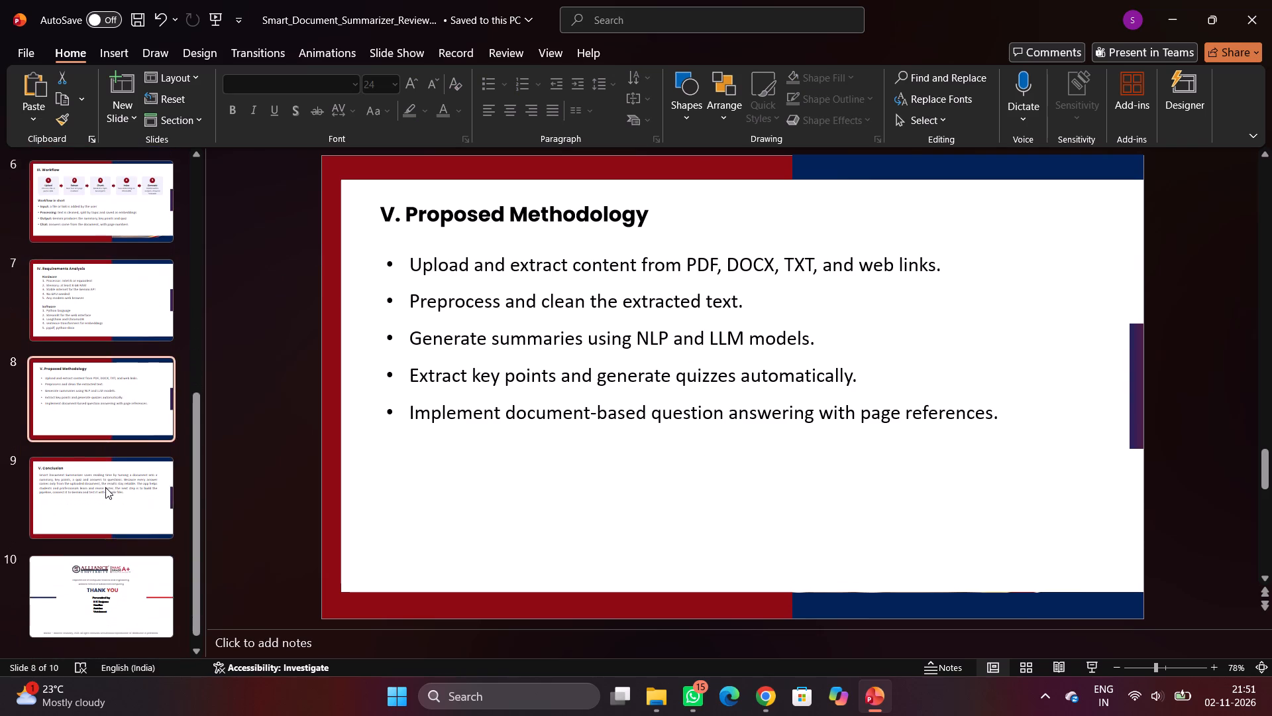
{"action": "left_click", "coordinate": [105, 487]}
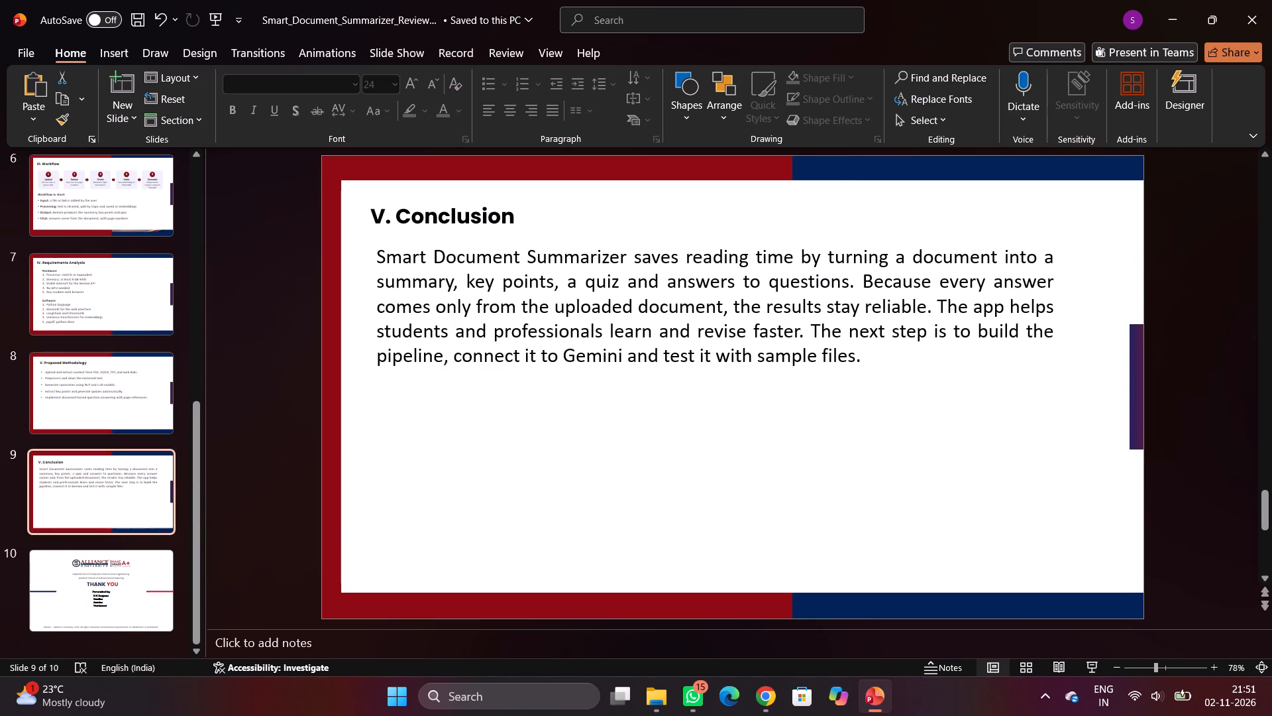
{"action": "left_click", "coordinate": [380, 214]}
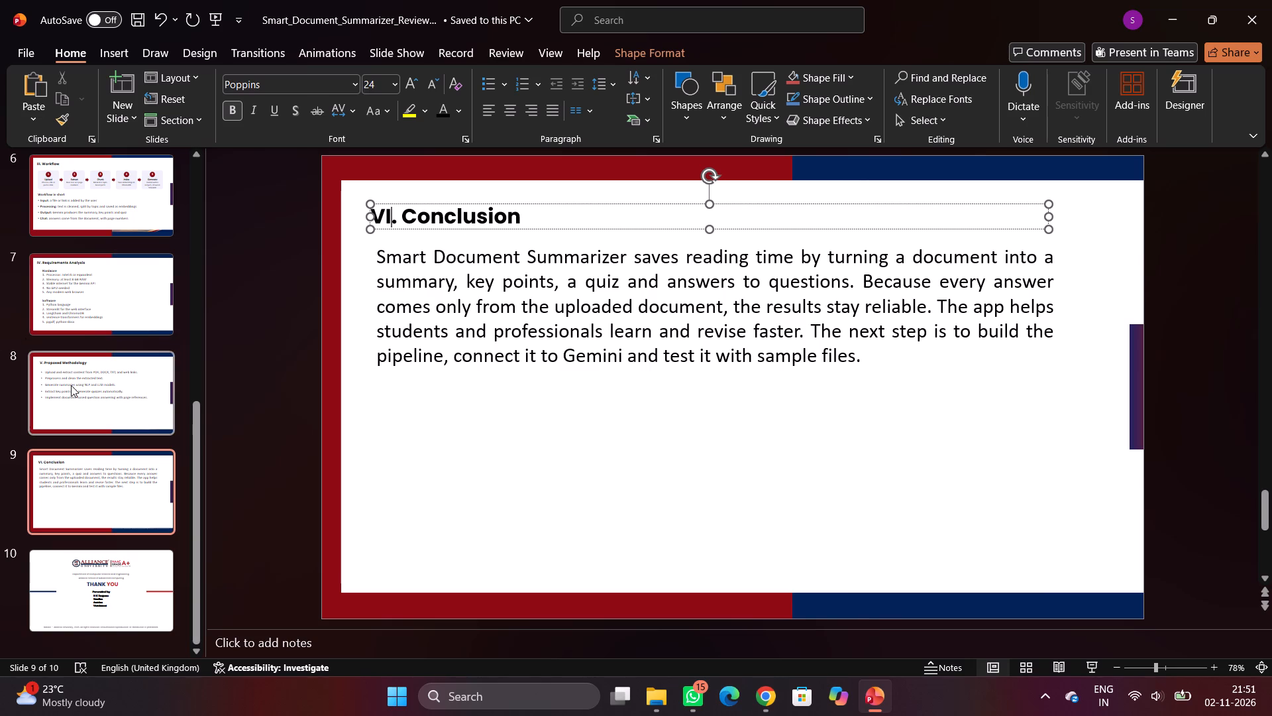
Check the slide order against the outline and renumber the Workflow slide's title as IV.
{"action": "scroll", "coordinate": [150, 367], "scroll_direction": "up", "scroll_amount": 3}
{"action": "left_click", "coordinate": [127, 322]}
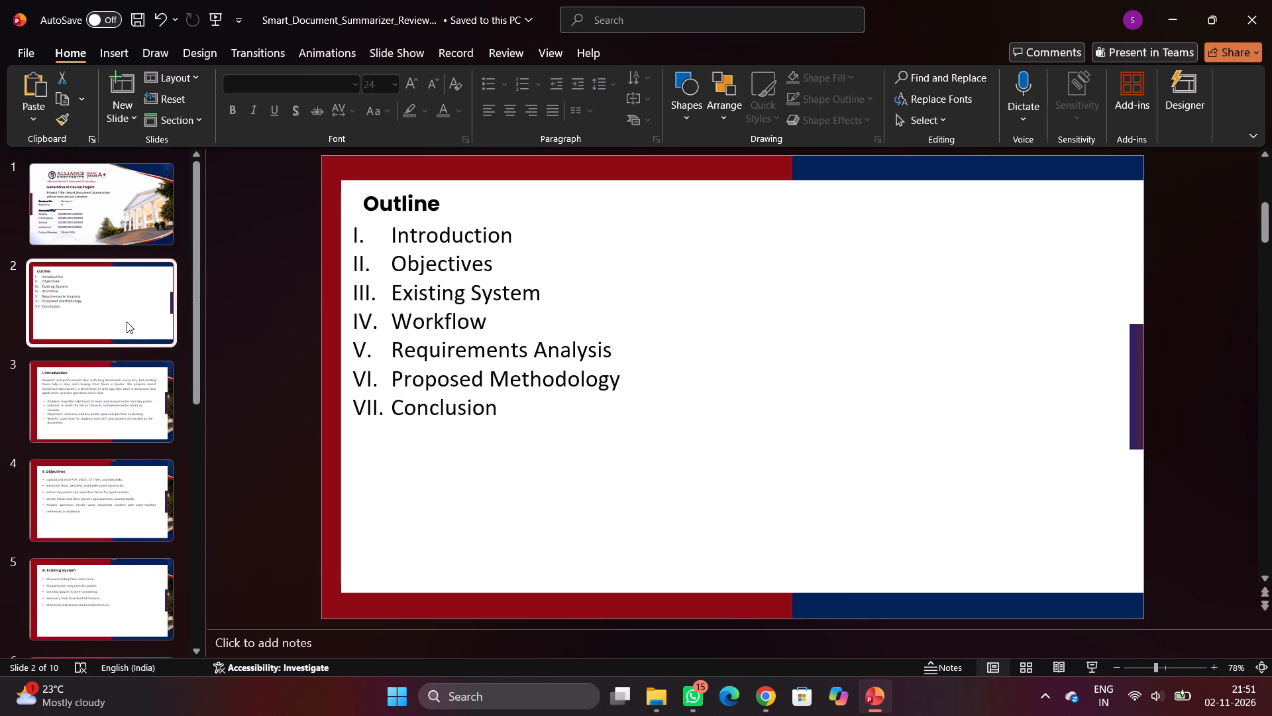
{"action": "left_click", "coordinate": [111, 447]}
{"action": "left_click", "coordinate": [105, 575]}
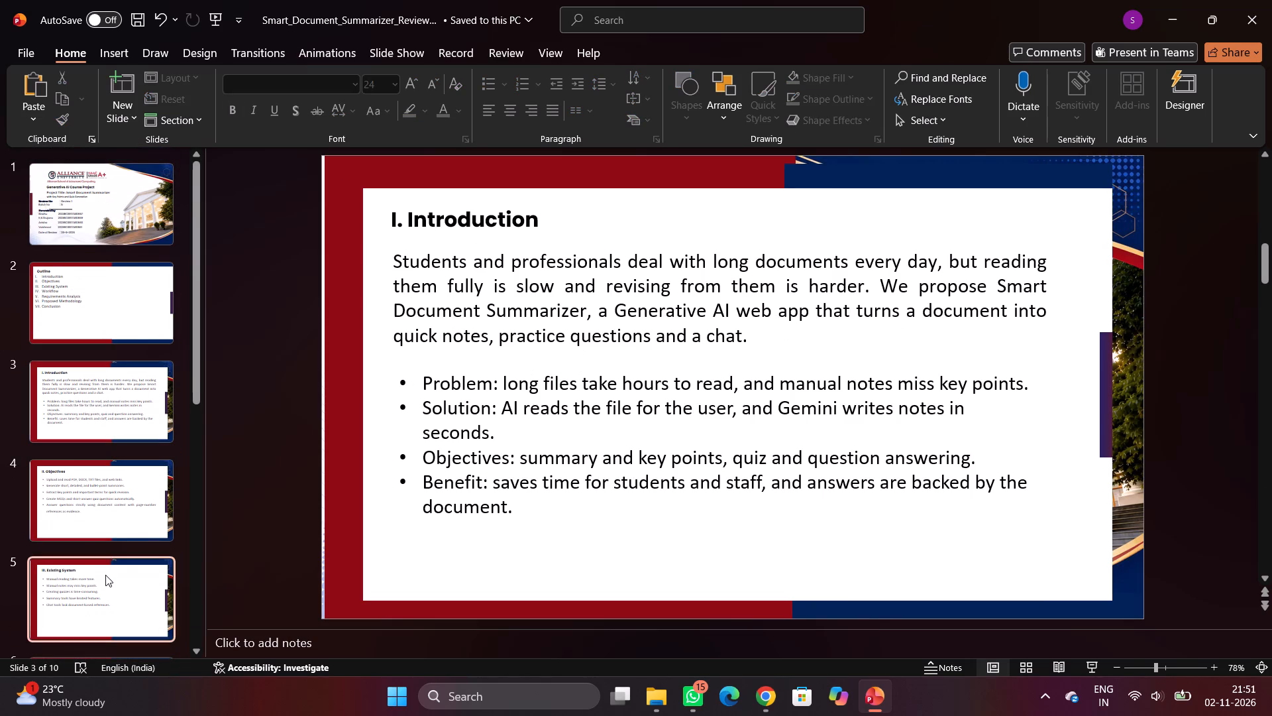
{"action": "left_click", "coordinate": [105, 497]}
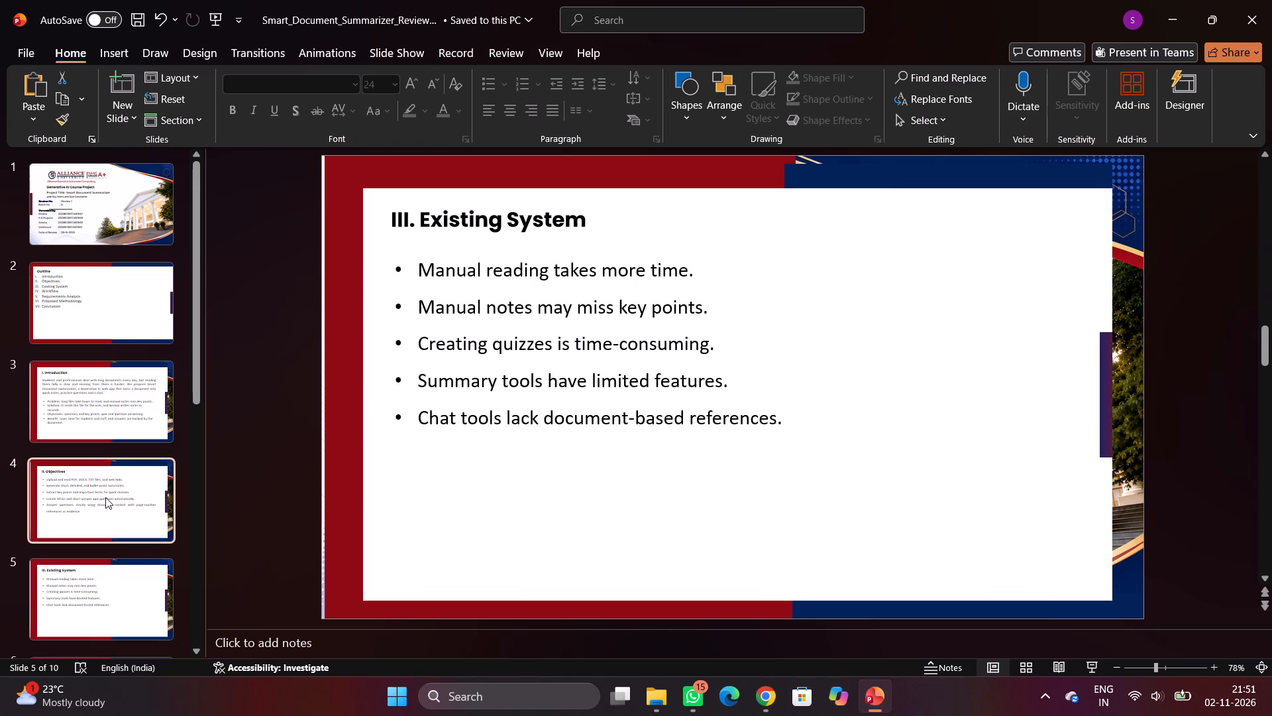
{"action": "key", "text": "Down"}
{"action": "key", "text": "Down"}
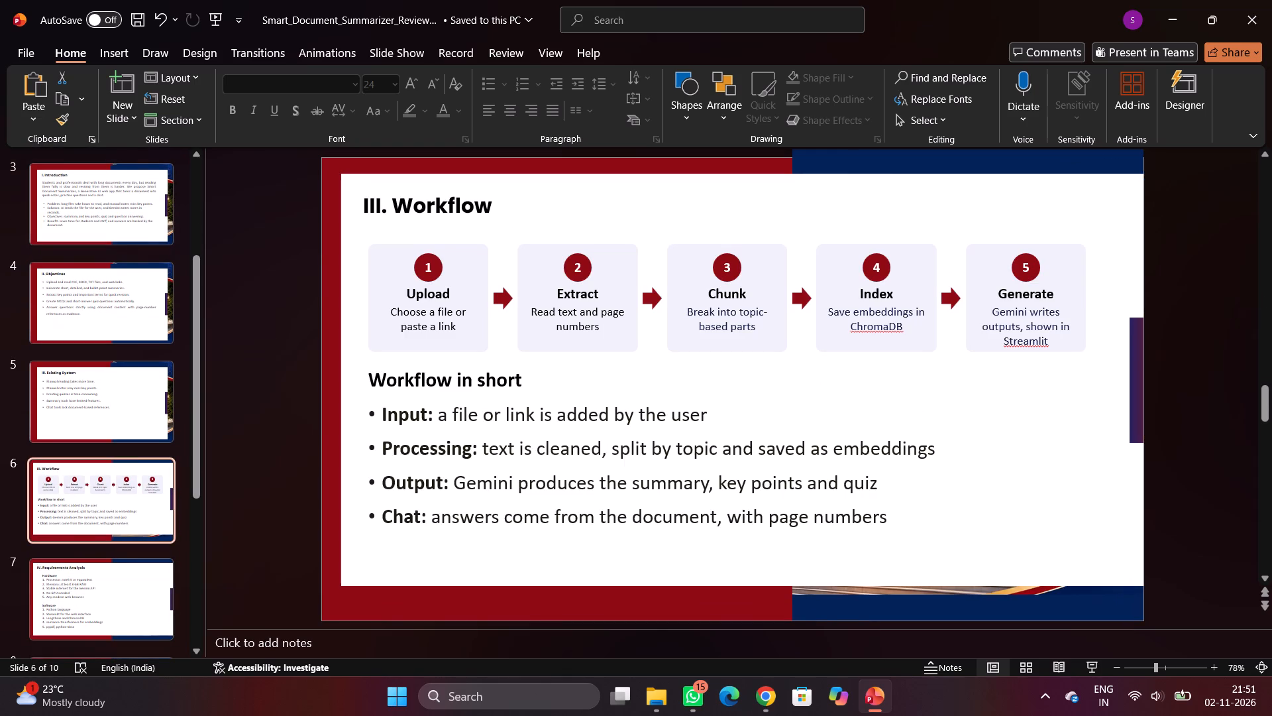
{"action": "left_click", "coordinate": [382, 208]}
{"action": "key", "text": "BackSpace"}
{"action": "key", "text": "BackSpace"}
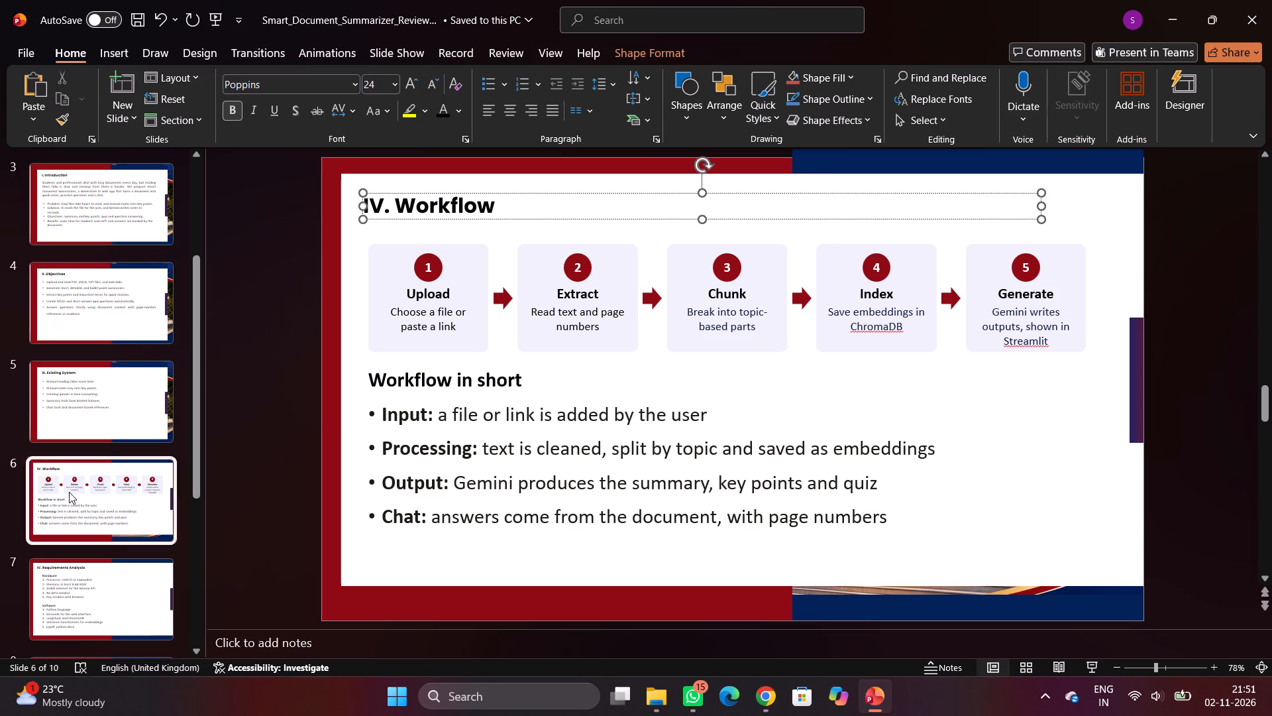
Change the Requirements Analysis slide's title numeral to V.
{"action": "left_click", "coordinate": [106, 570]}
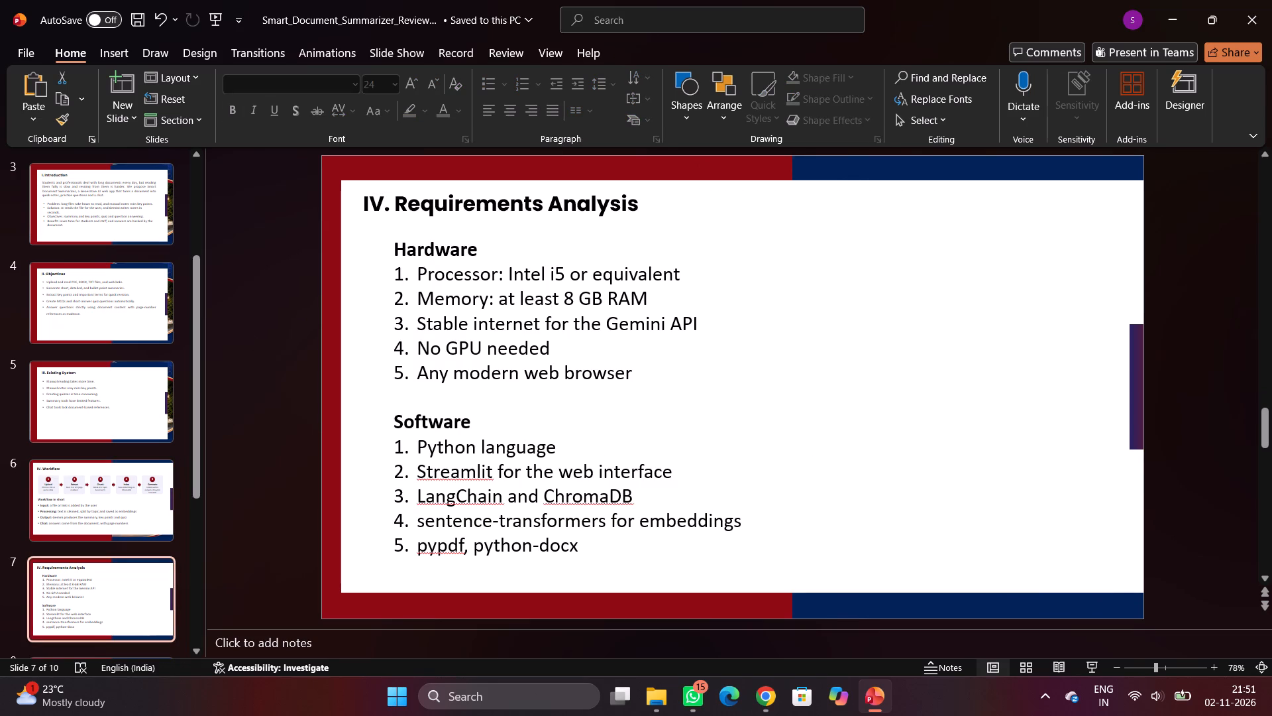
{"action": "left_click", "coordinate": [373, 205]}
{"action": "key", "text": "BackSpace"}
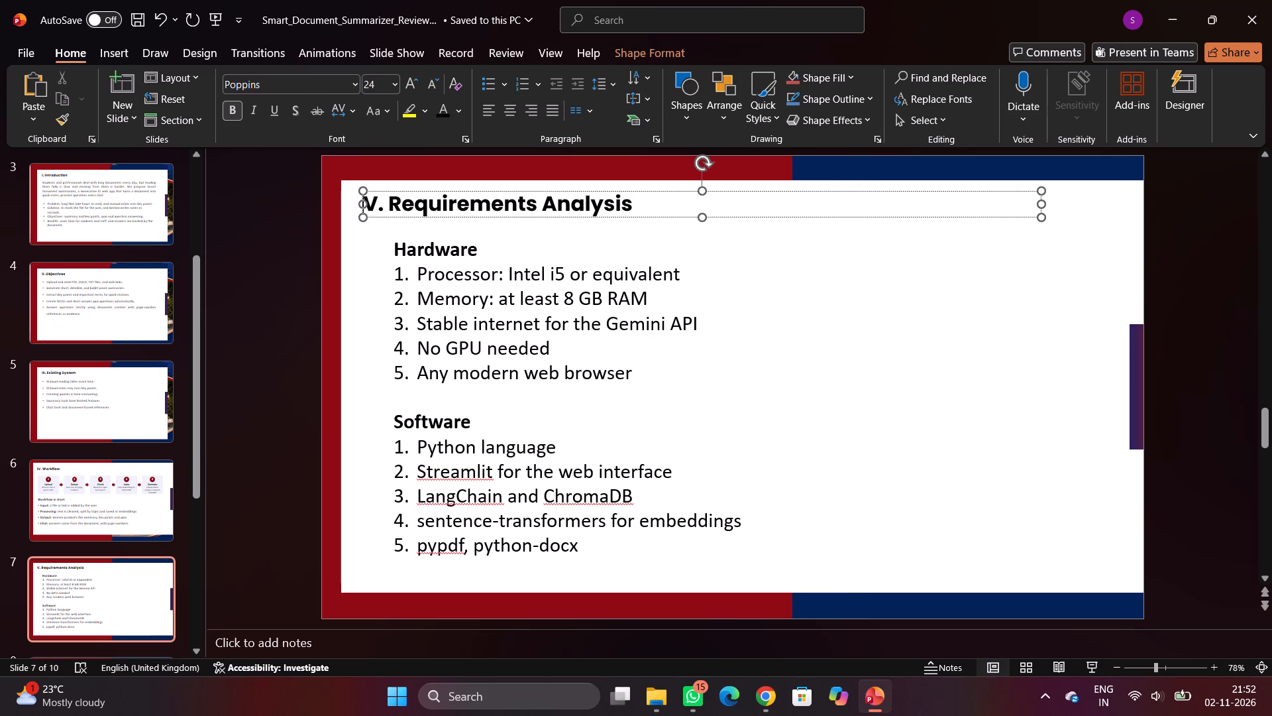
Nudge the Requirements Analysis title slightly inward and down, closer to the Hardware heading.
{"action": "left_click_drag", "start_coordinate": [642, 192], "coordinate": [667, 192]}
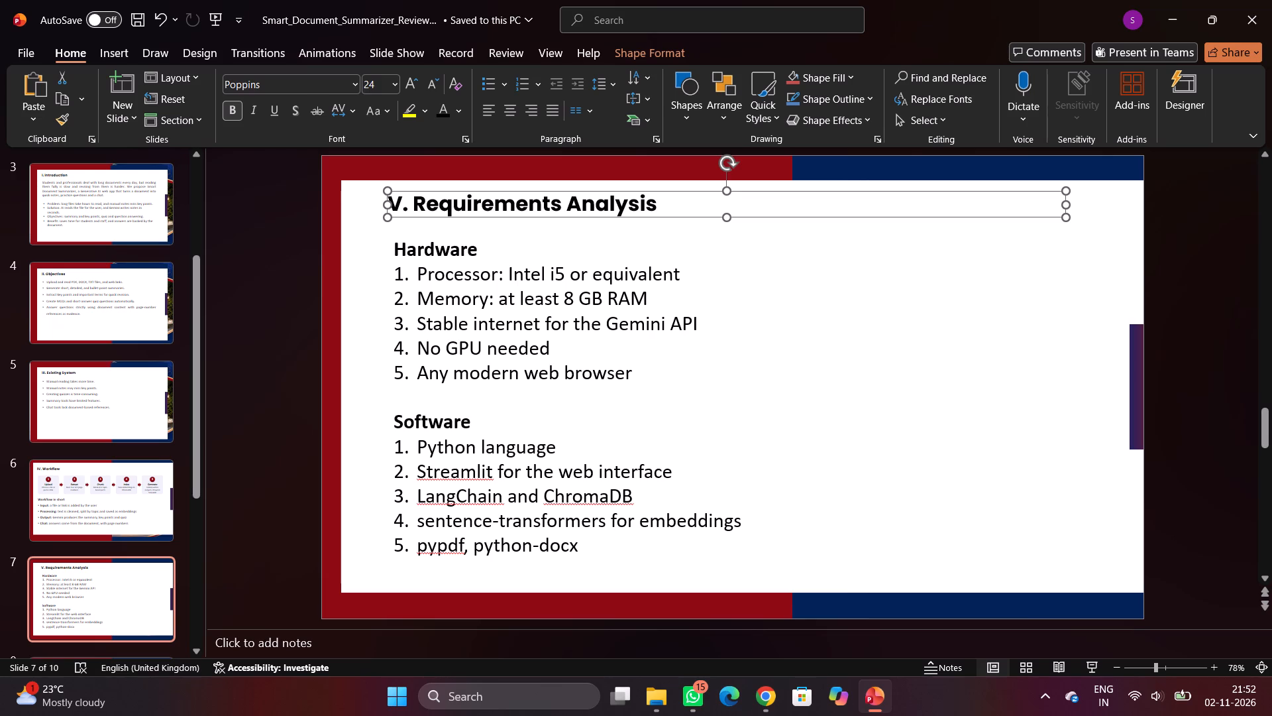
{"action": "left_click_drag", "start_coordinate": [392, 215], "coordinate": [375, 218]}
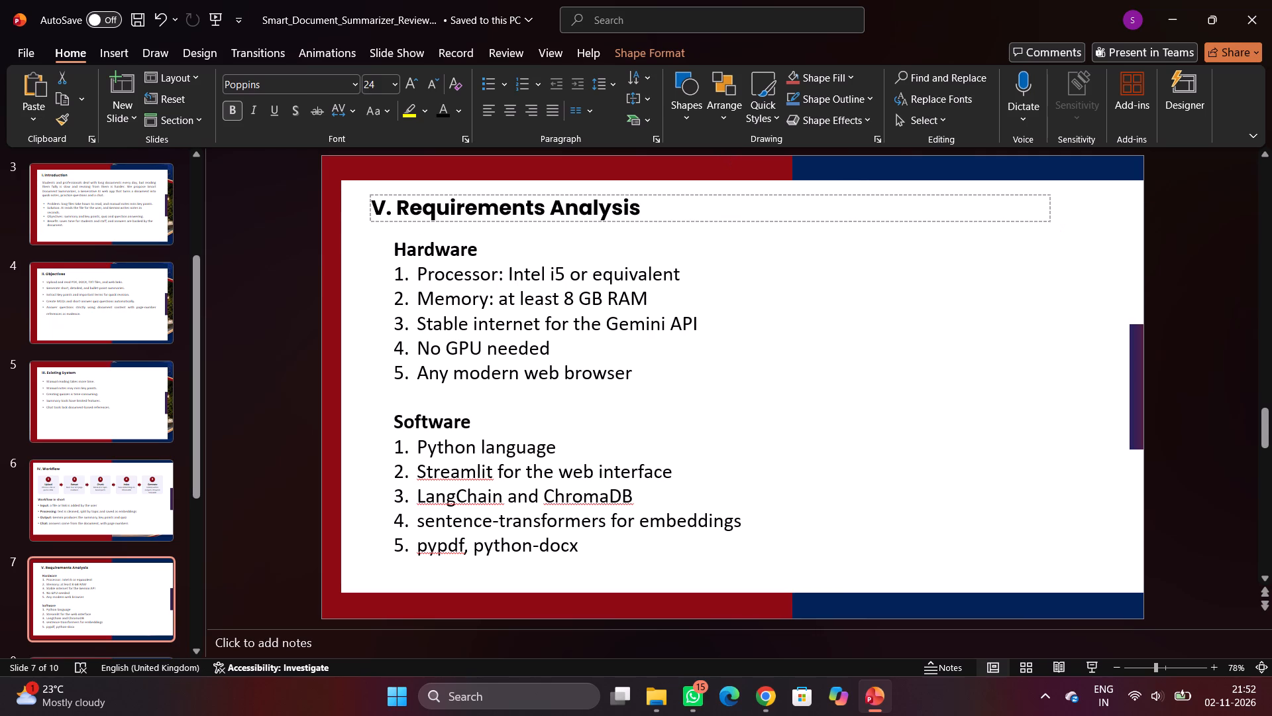
{"action": "left_click_drag", "start_coordinate": [375, 218], "coordinate": [372, 218]}
{"action": "left_click", "coordinate": [334, 290]}
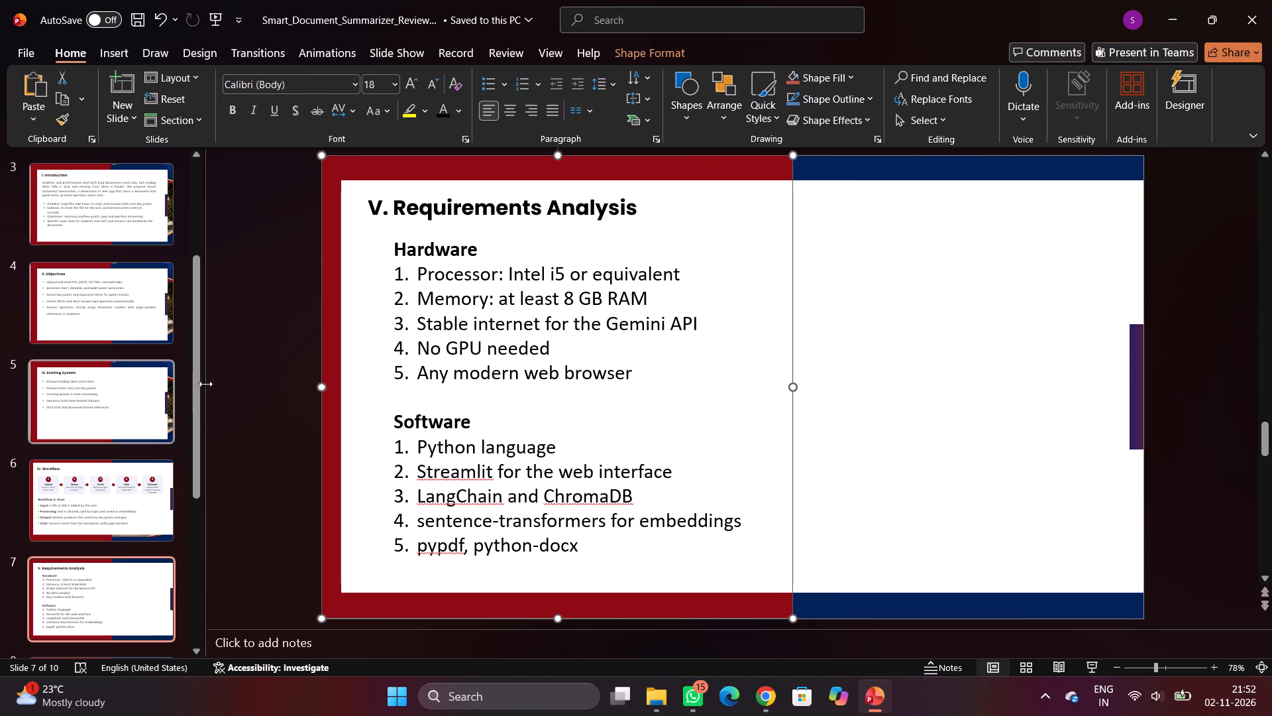
{"action": "left_click", "coordinate": [1003, 308]}
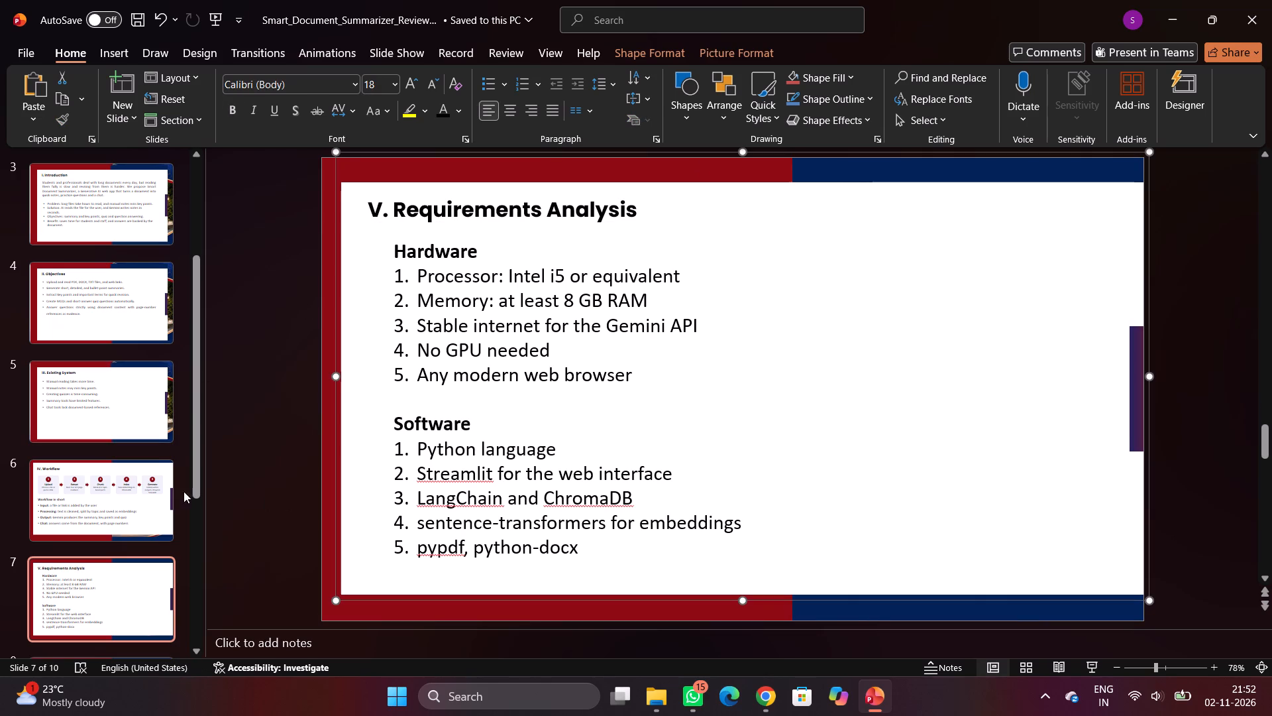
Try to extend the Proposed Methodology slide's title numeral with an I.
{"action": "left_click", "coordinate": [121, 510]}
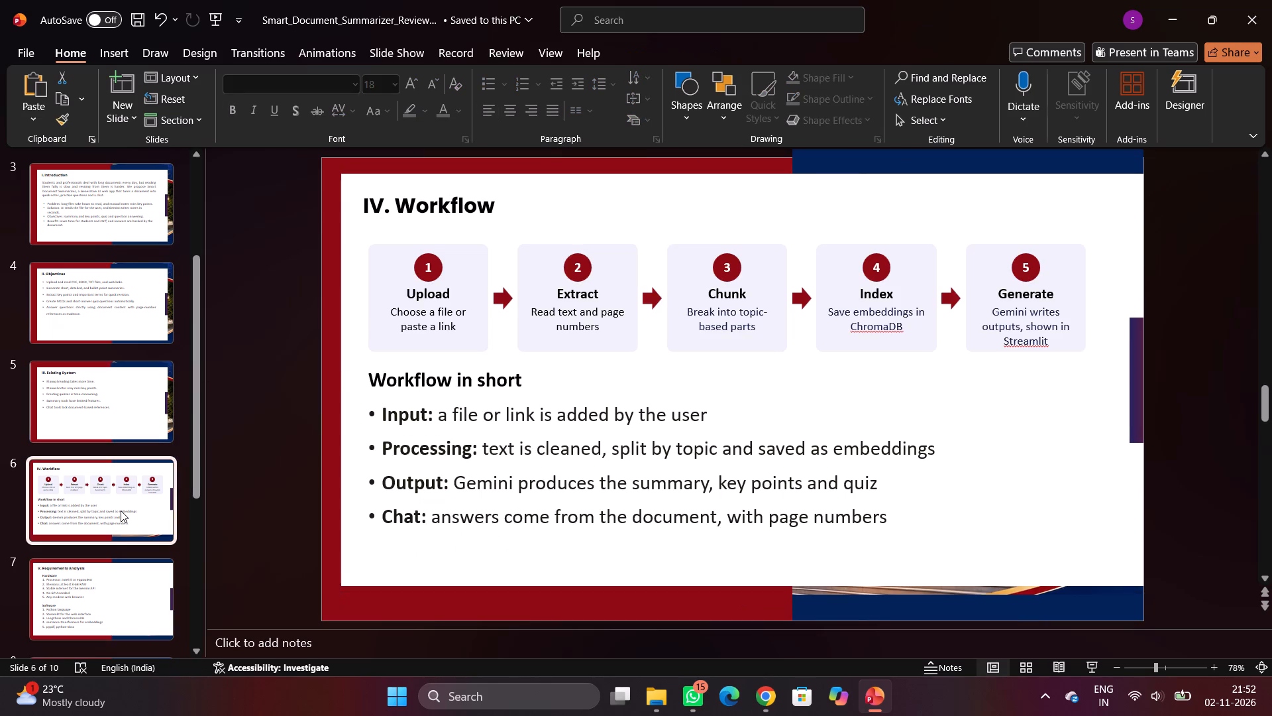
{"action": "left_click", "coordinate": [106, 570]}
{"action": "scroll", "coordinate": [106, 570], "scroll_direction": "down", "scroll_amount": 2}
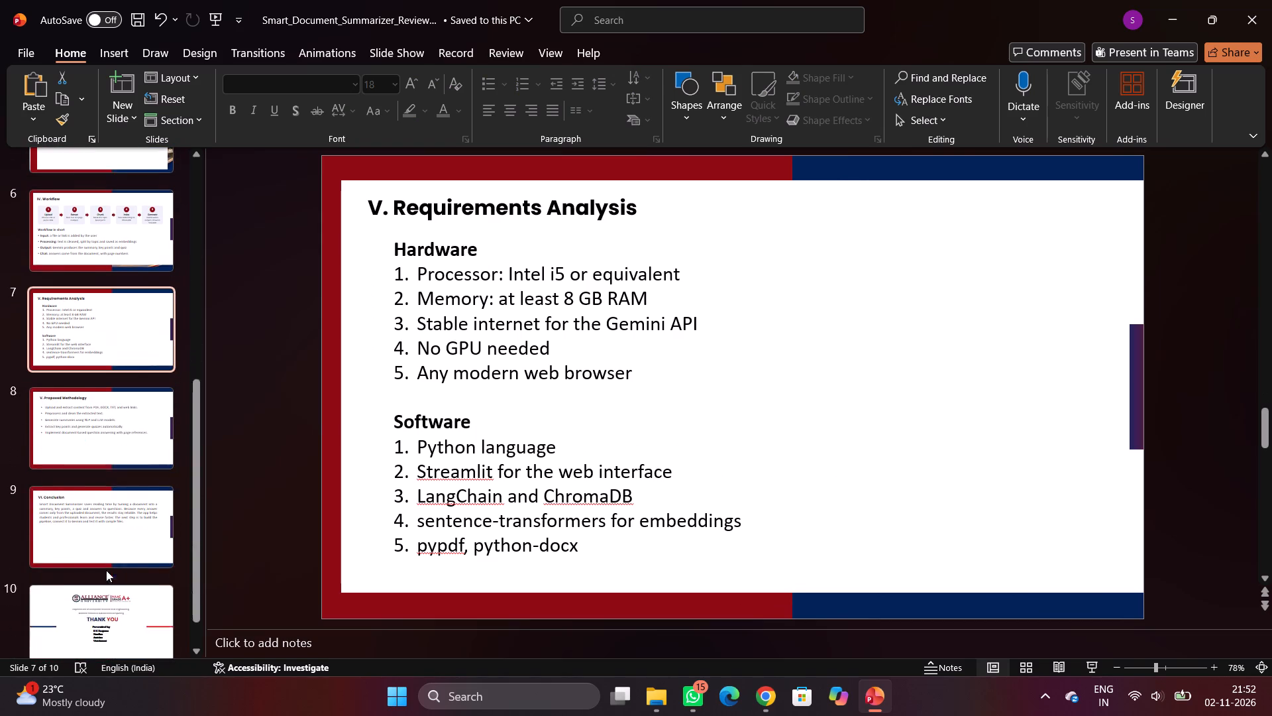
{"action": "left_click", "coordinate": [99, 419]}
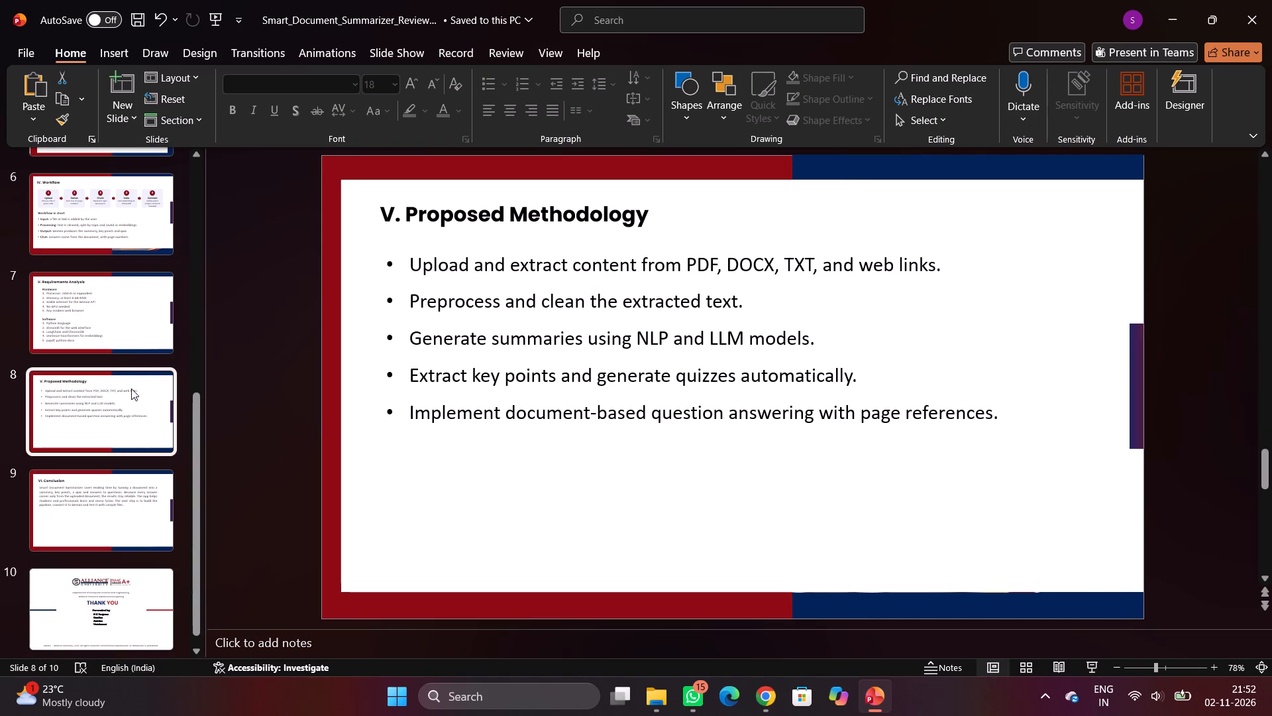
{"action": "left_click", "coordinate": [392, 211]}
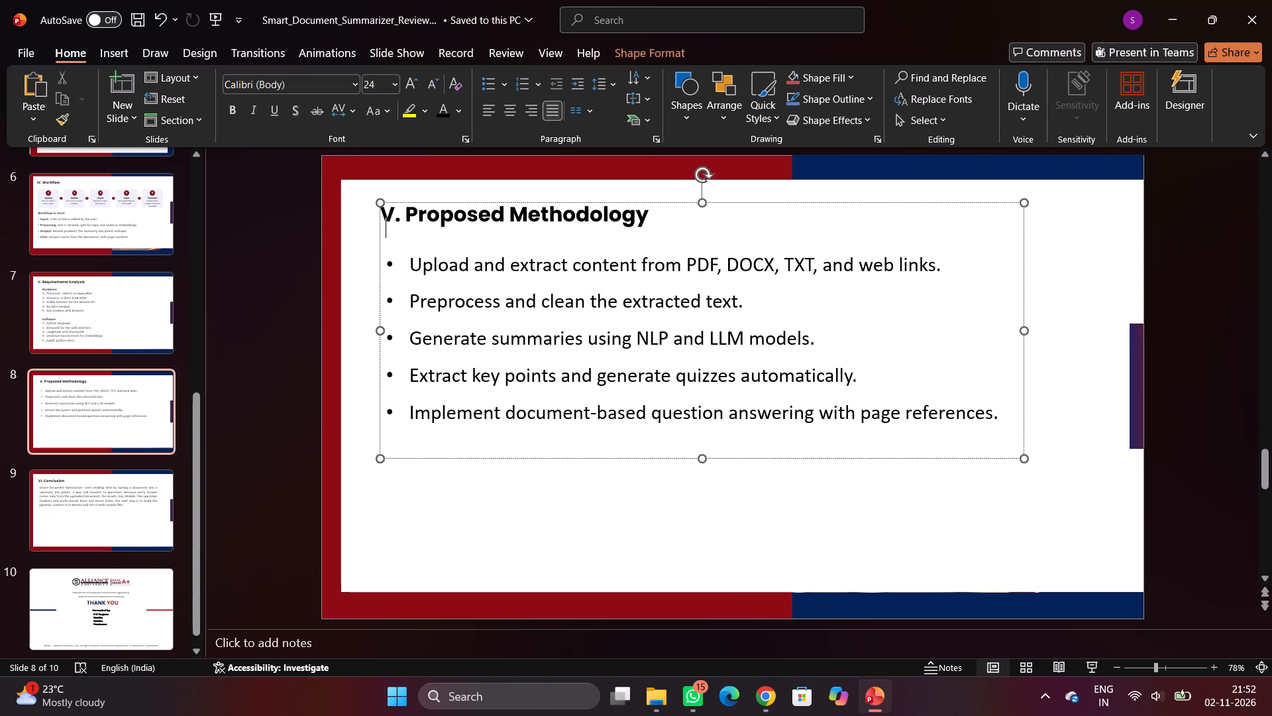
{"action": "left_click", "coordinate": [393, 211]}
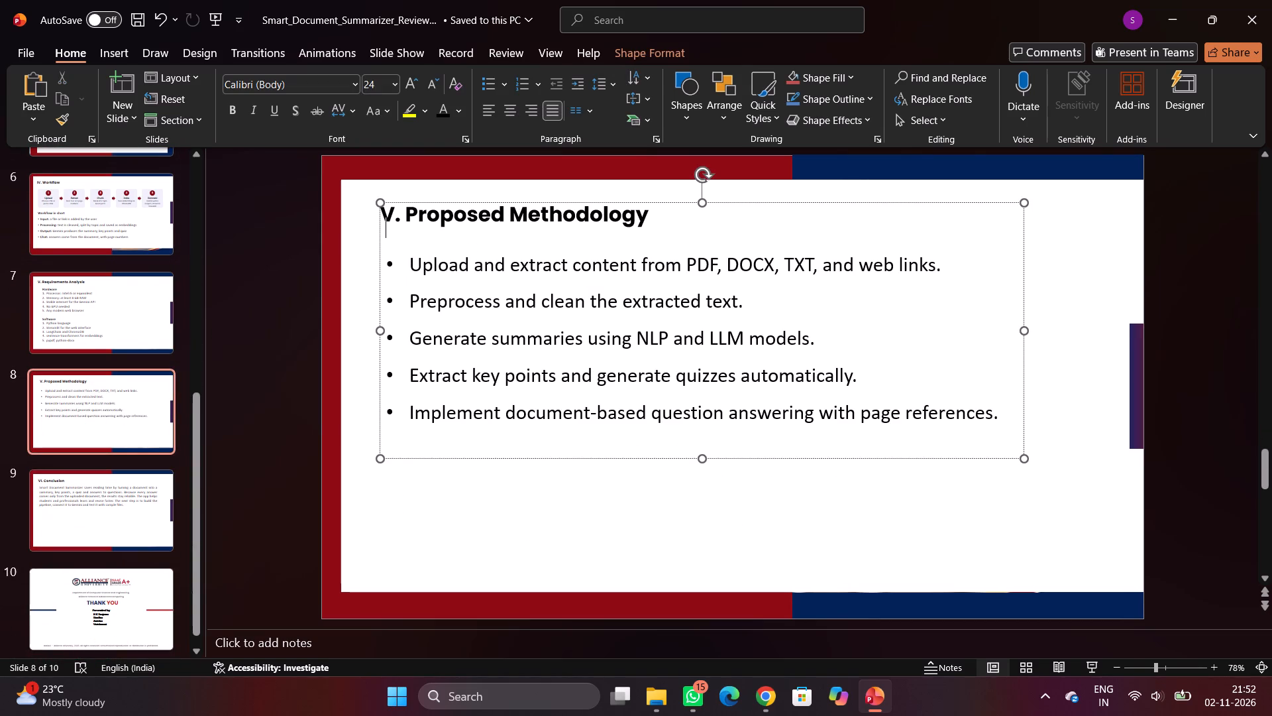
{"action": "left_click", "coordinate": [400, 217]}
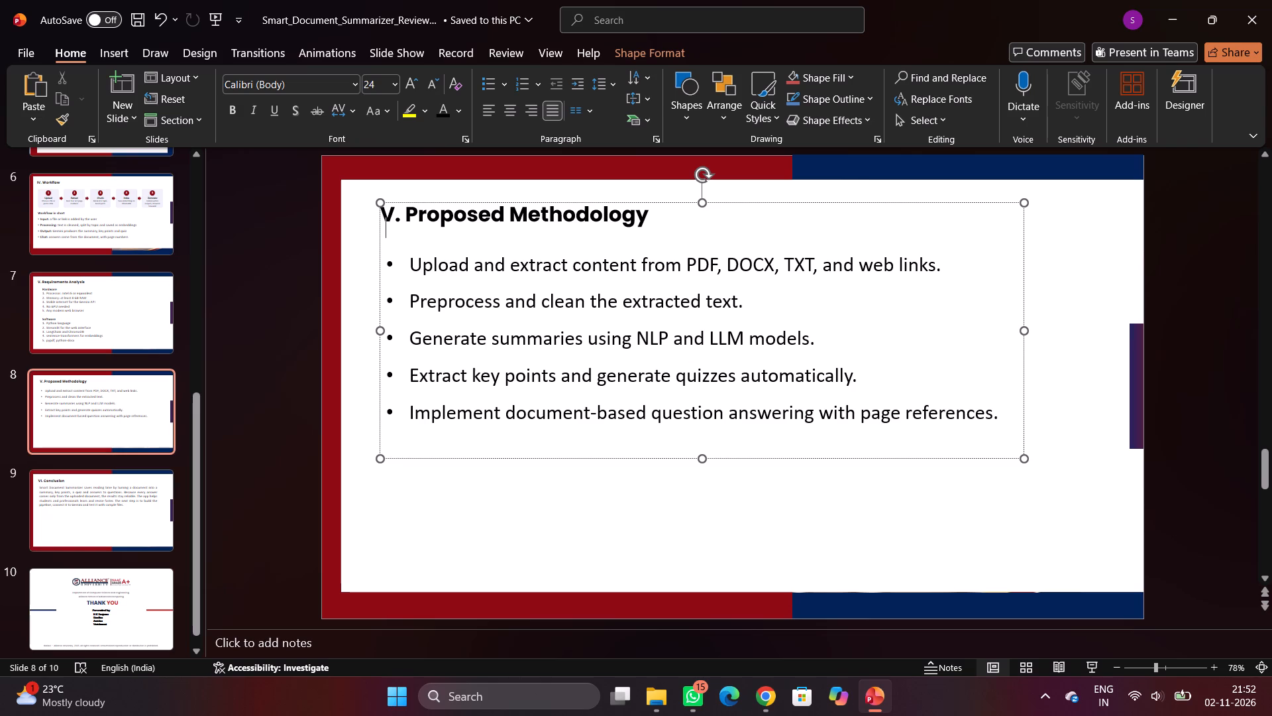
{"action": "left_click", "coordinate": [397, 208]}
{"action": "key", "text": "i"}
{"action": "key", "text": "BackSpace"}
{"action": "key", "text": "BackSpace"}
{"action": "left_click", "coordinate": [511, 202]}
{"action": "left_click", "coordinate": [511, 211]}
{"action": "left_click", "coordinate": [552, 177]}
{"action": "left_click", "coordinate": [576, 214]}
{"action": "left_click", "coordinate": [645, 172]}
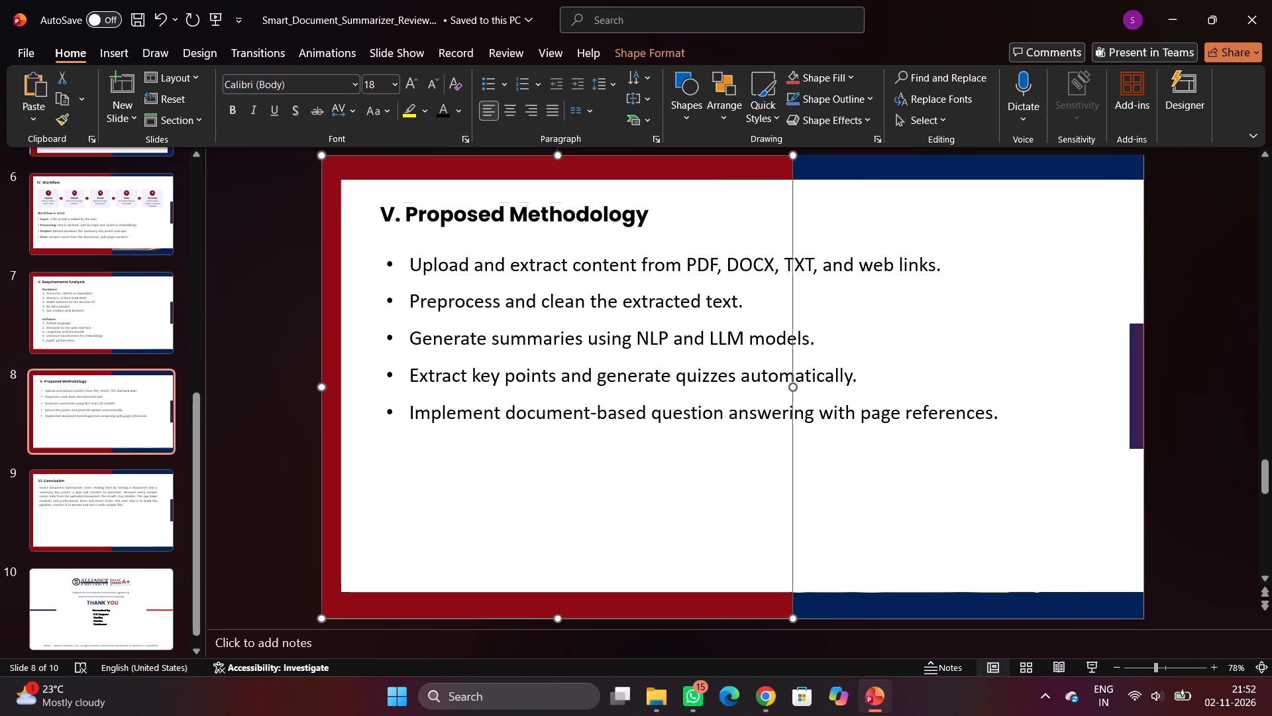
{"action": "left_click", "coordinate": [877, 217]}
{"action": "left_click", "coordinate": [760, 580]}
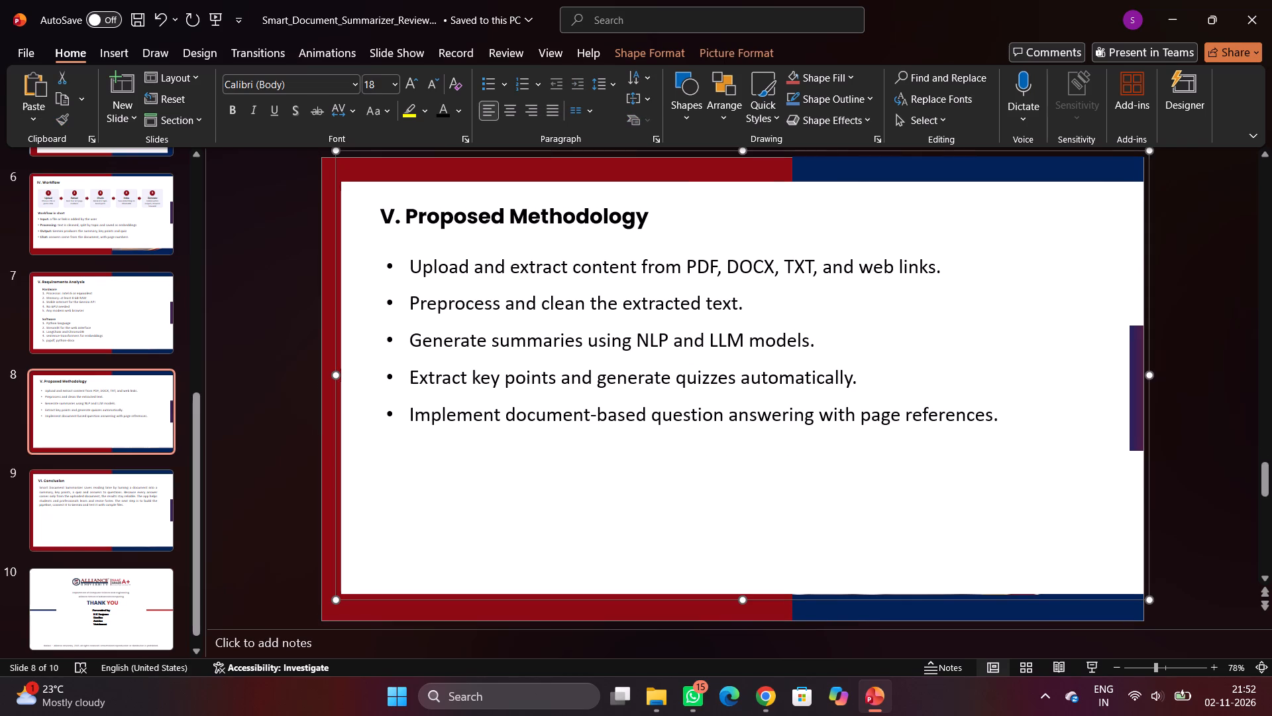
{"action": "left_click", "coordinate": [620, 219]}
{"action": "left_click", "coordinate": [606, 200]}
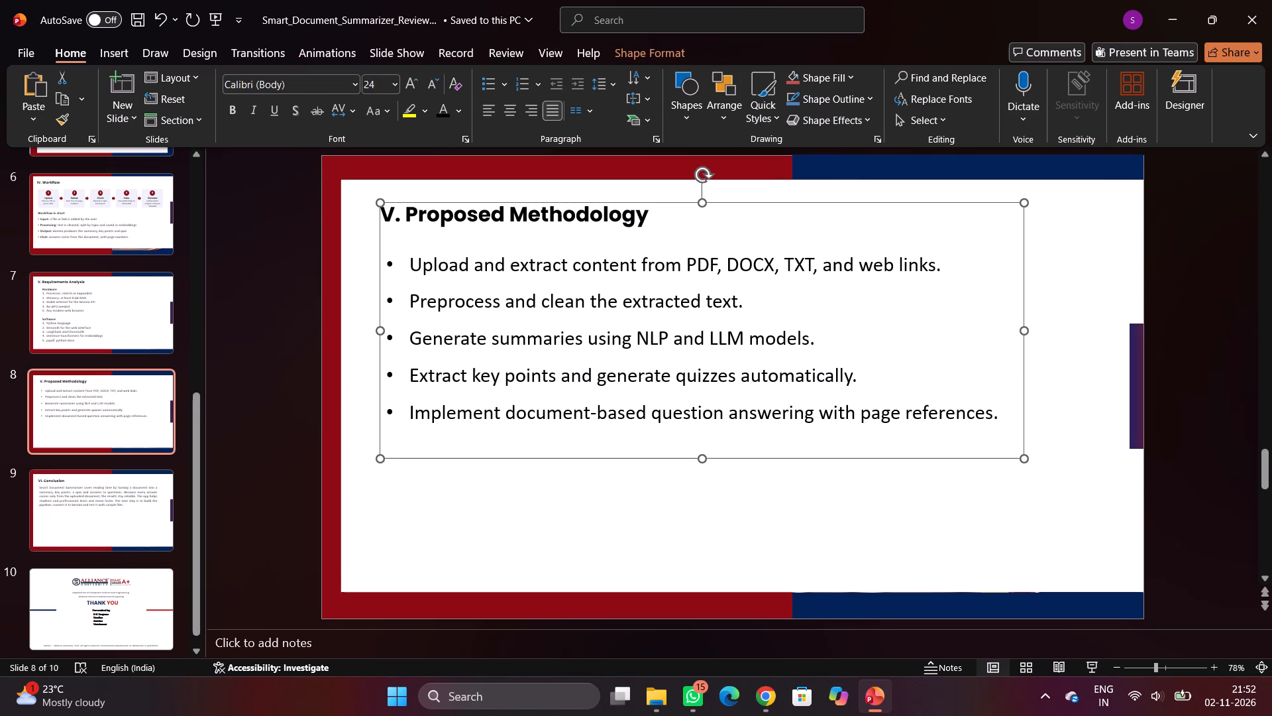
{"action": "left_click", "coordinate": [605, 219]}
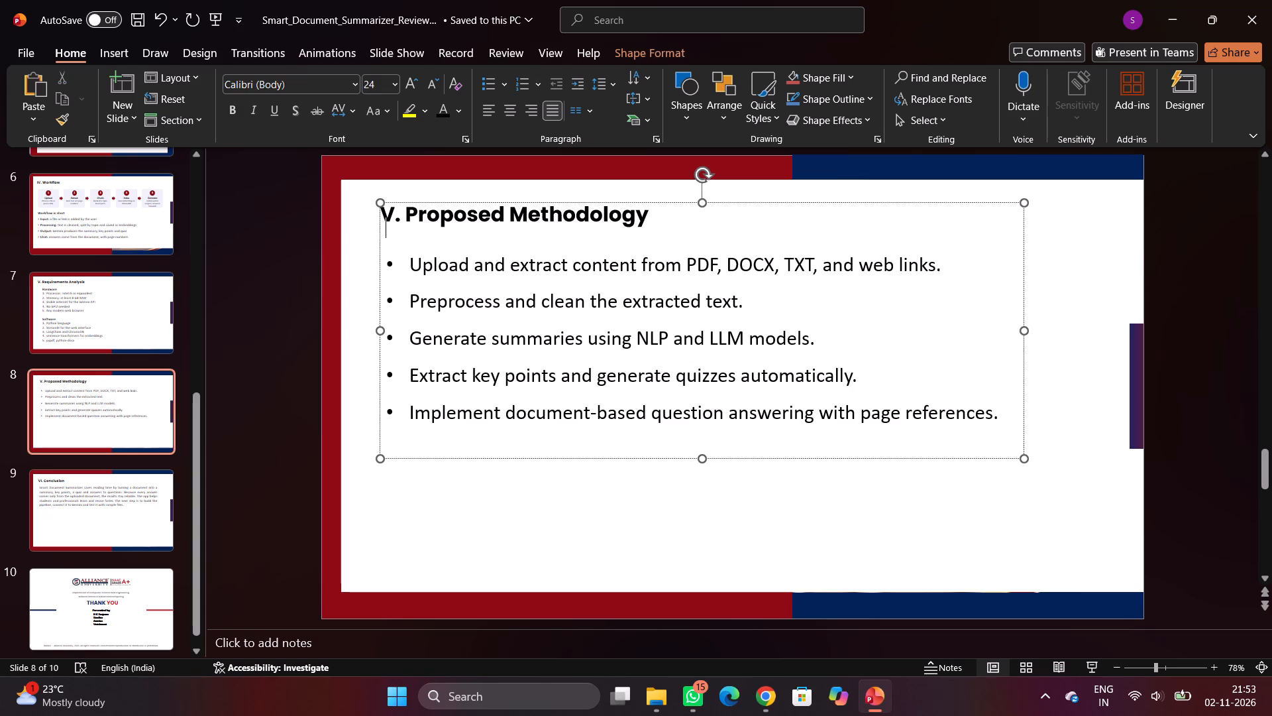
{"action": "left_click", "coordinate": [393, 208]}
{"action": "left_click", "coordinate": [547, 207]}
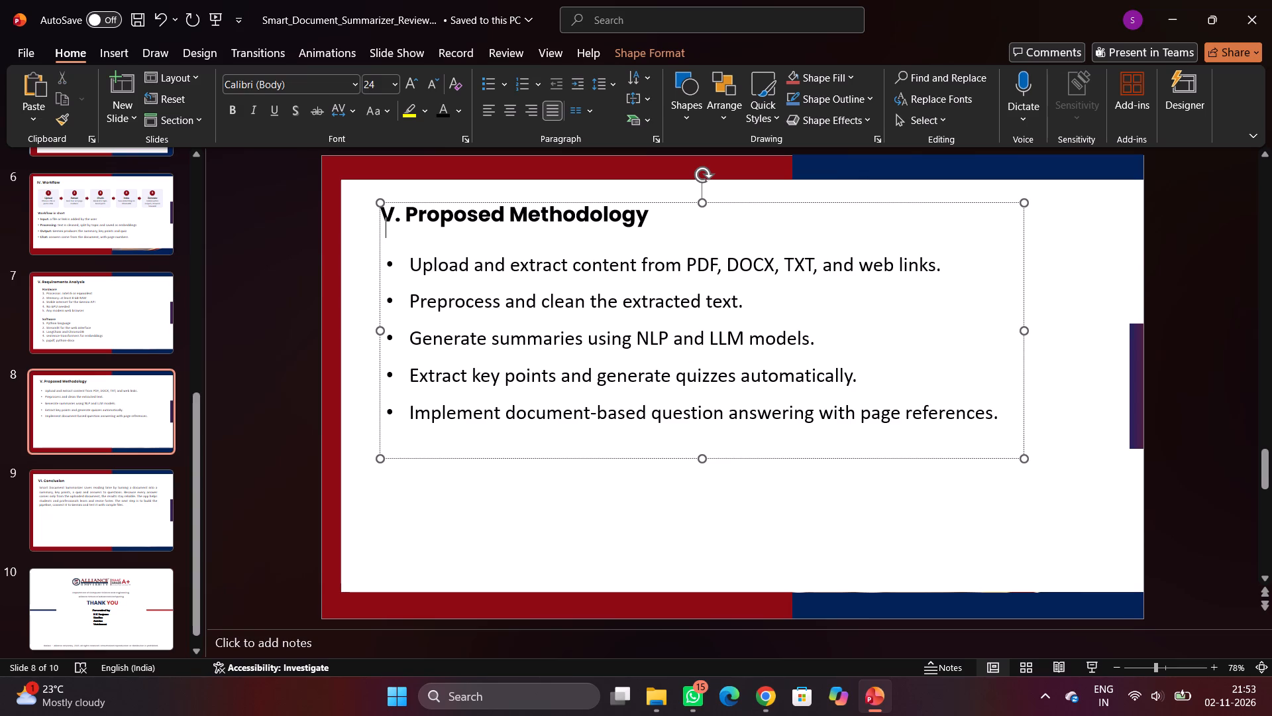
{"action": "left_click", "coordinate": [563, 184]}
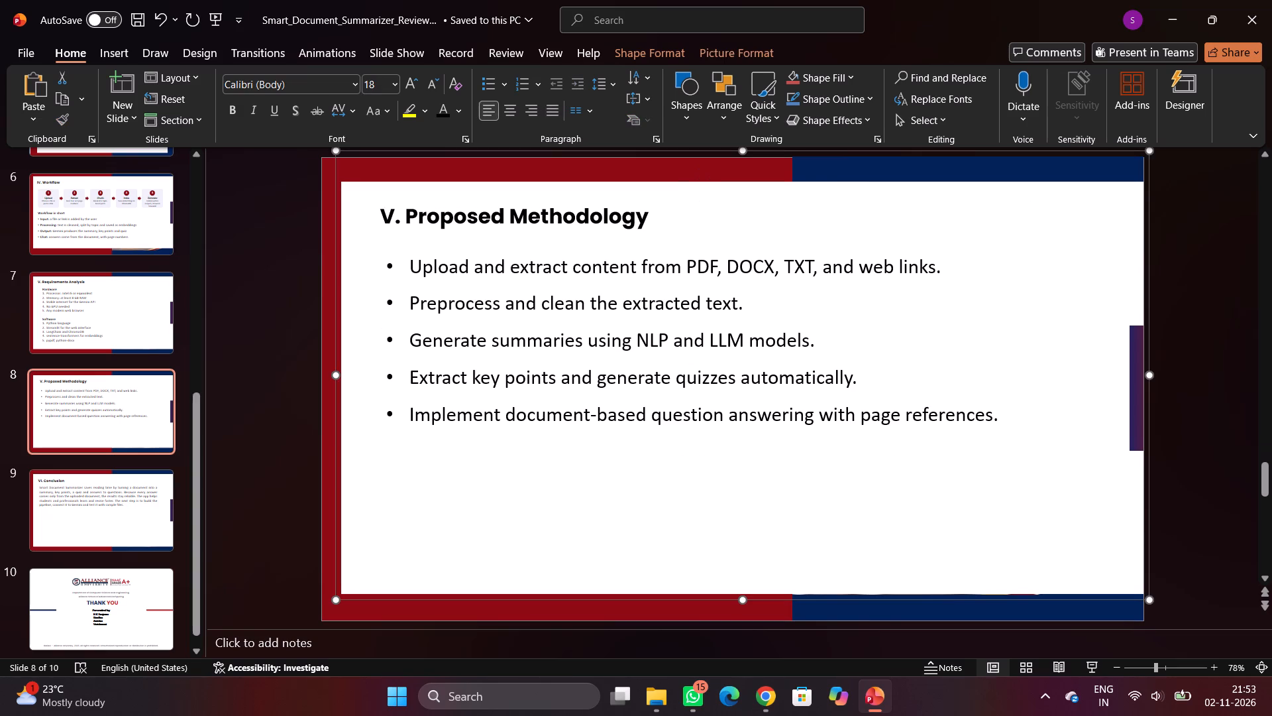
Move the Proposed Methodology slide's bullet text box down so that it no longer overlaps the title.
{"action": "left_click", "coordinate": [562, 298]}
{"action": "left_click_drag", "start_coordinate": [702, 206], "coordinate": [706, 221]}
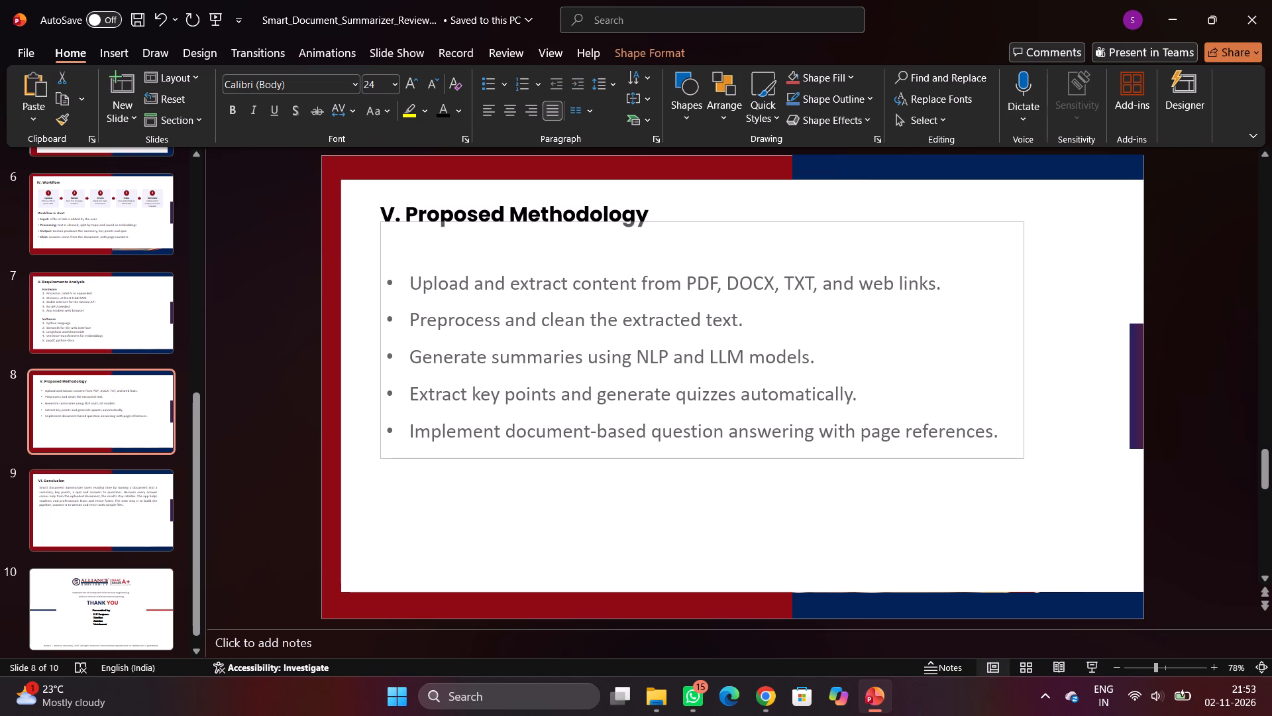
{"action": "left_click_drag", "start_coordinate": [706, 221], "coordinate": [708, 253]}
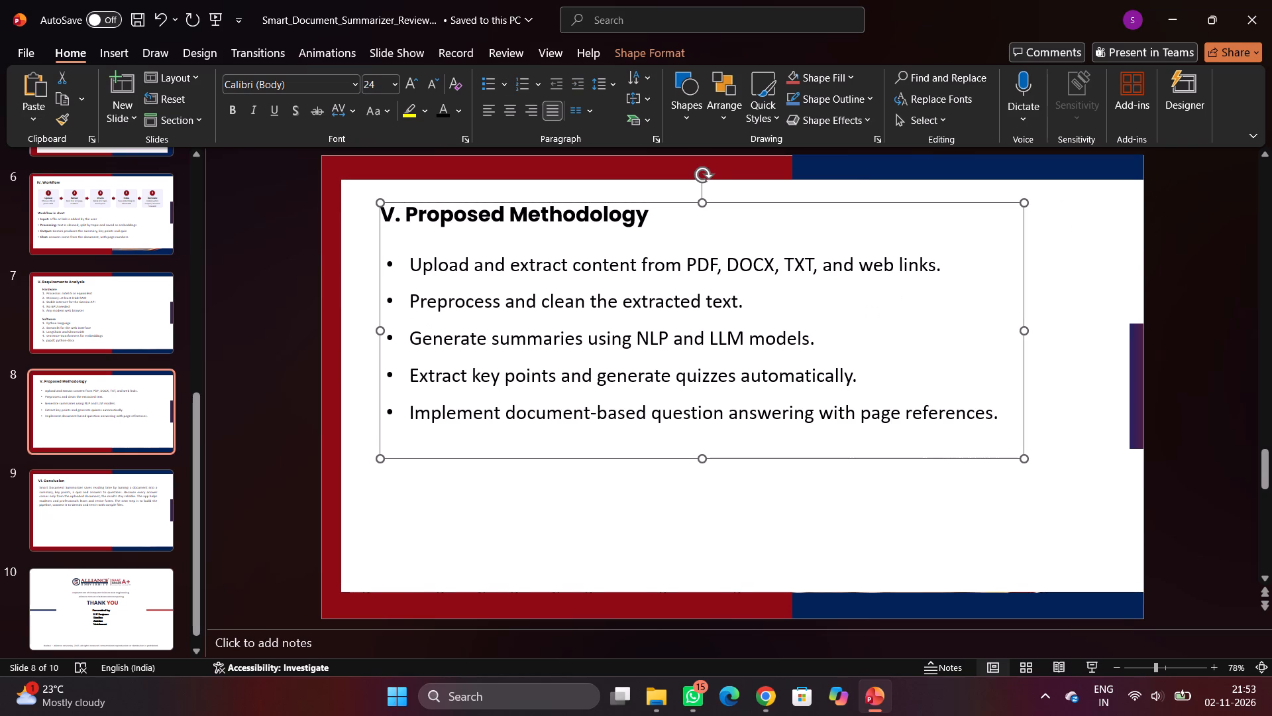
{"action": "left_click_drag", "start_coordinate": [742, 202], "coordinate": [739, 227]}
Change the Proposed Methodology slide's title numeral to VI.
{"action": "left_click", "coordinate": [633, 223]}
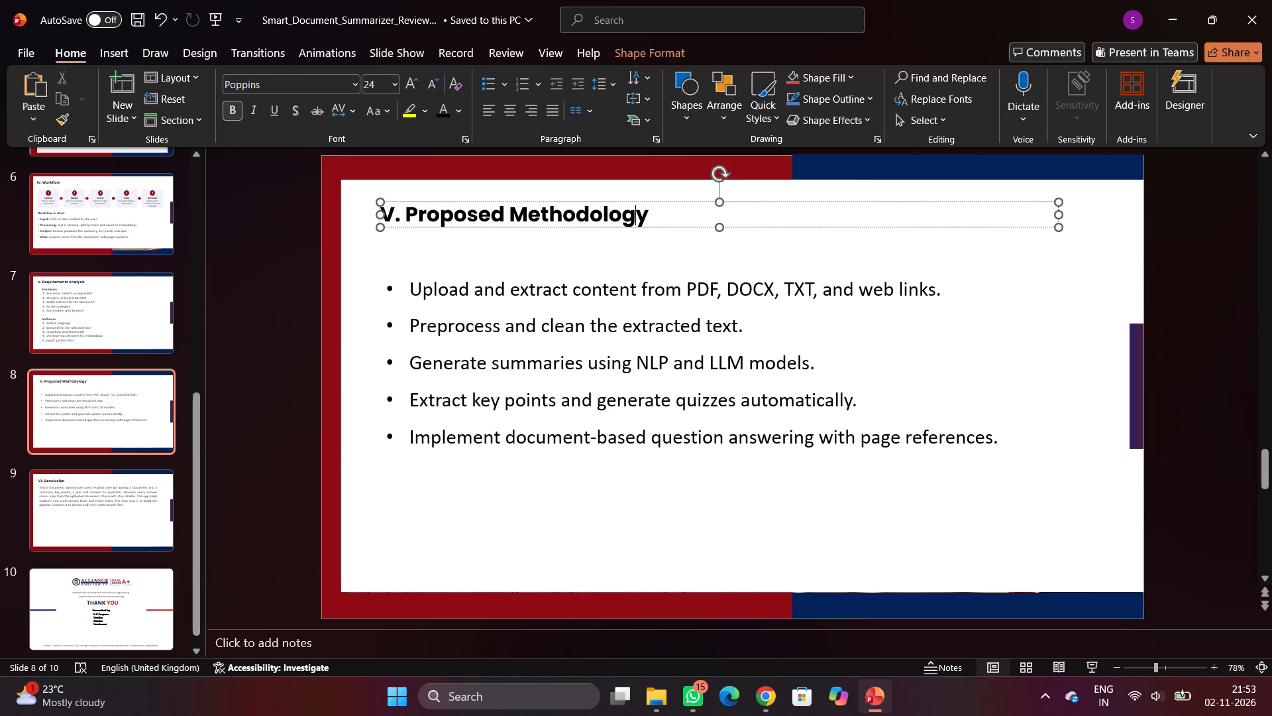
{"action": "left_click", "coordinate": [393, 211]}
Move the Proposed Methodology bullet text box back up close beneath the title.
{"action": "left_click", "coordinate": [482, 376]}
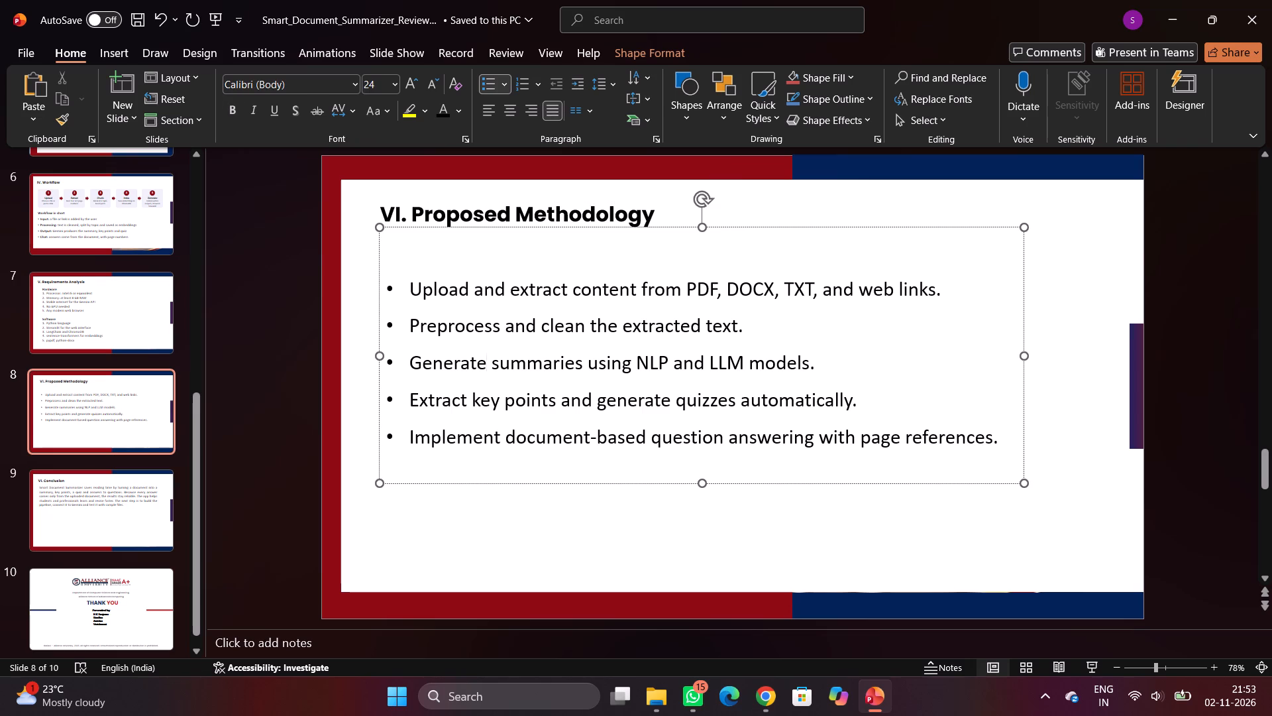
{"action": "left_click_drag", "start_coordinate": [667, 230], "coordinate": [668, 206]}
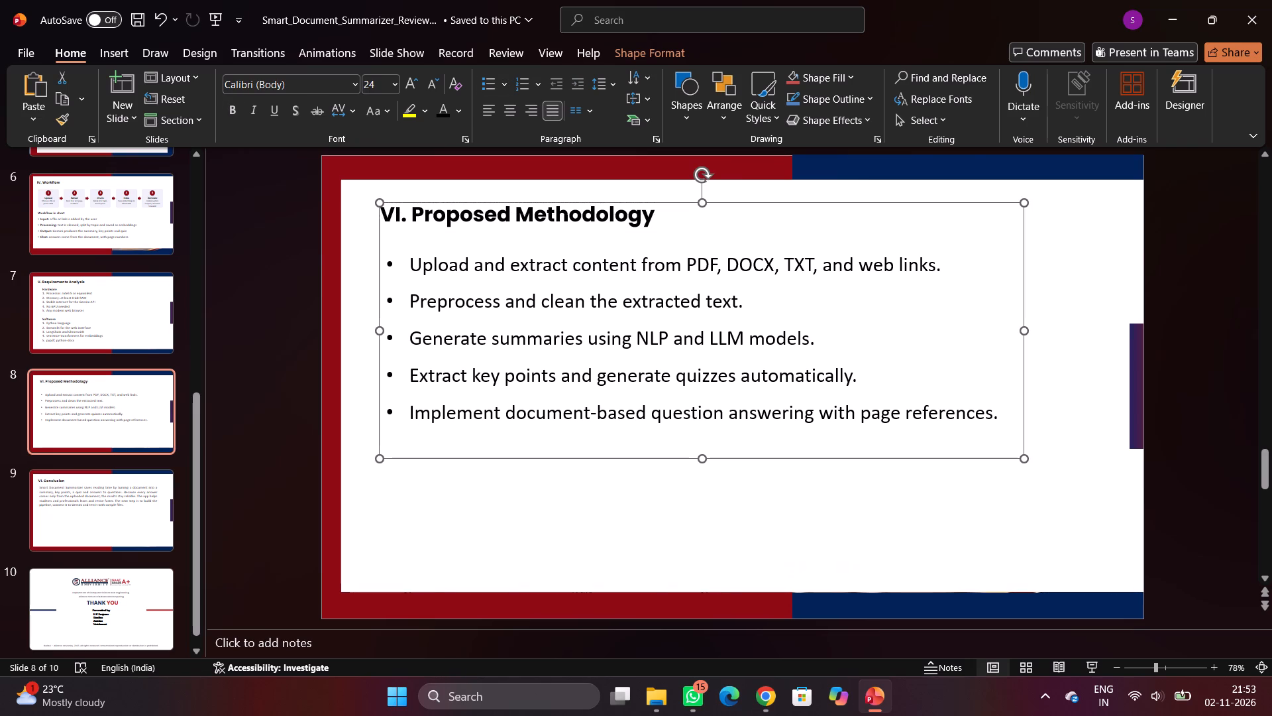
{"action": "left_click", "coordinate": [422, 603]}
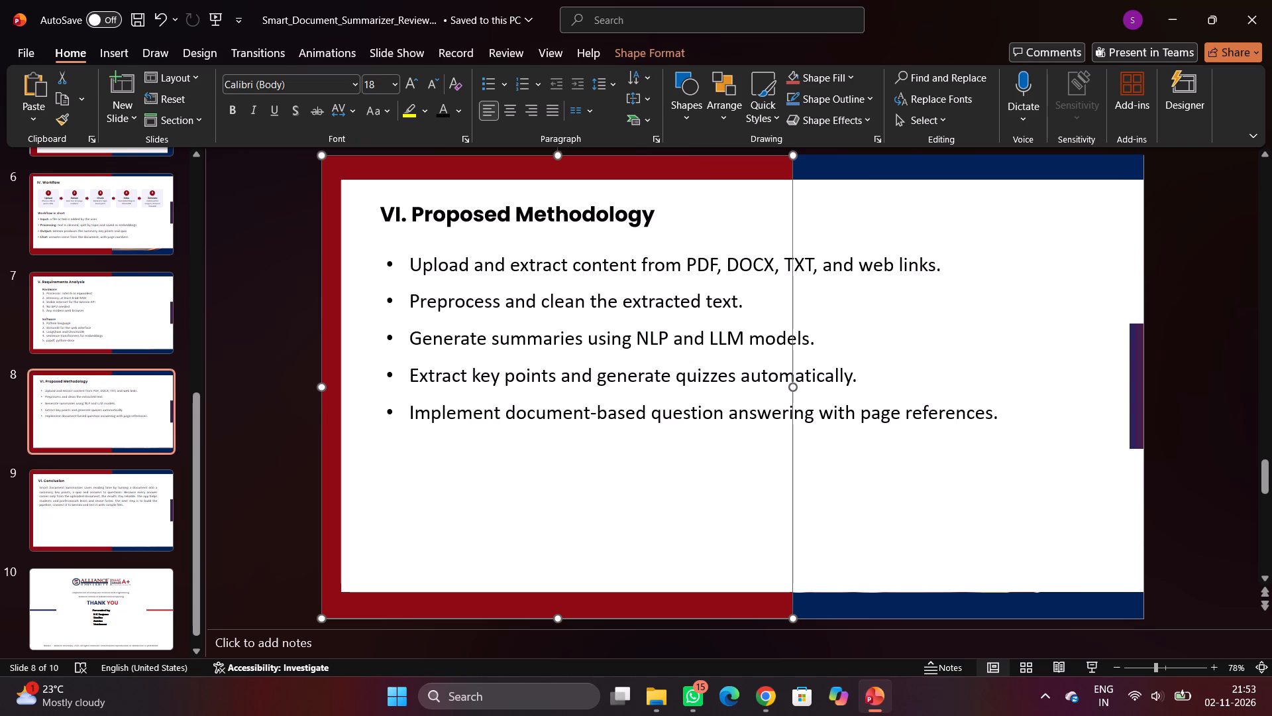
Change the Conclusion slide's title numeral to VII.
{"action": "left_click", "coordinate": [99, 491]}
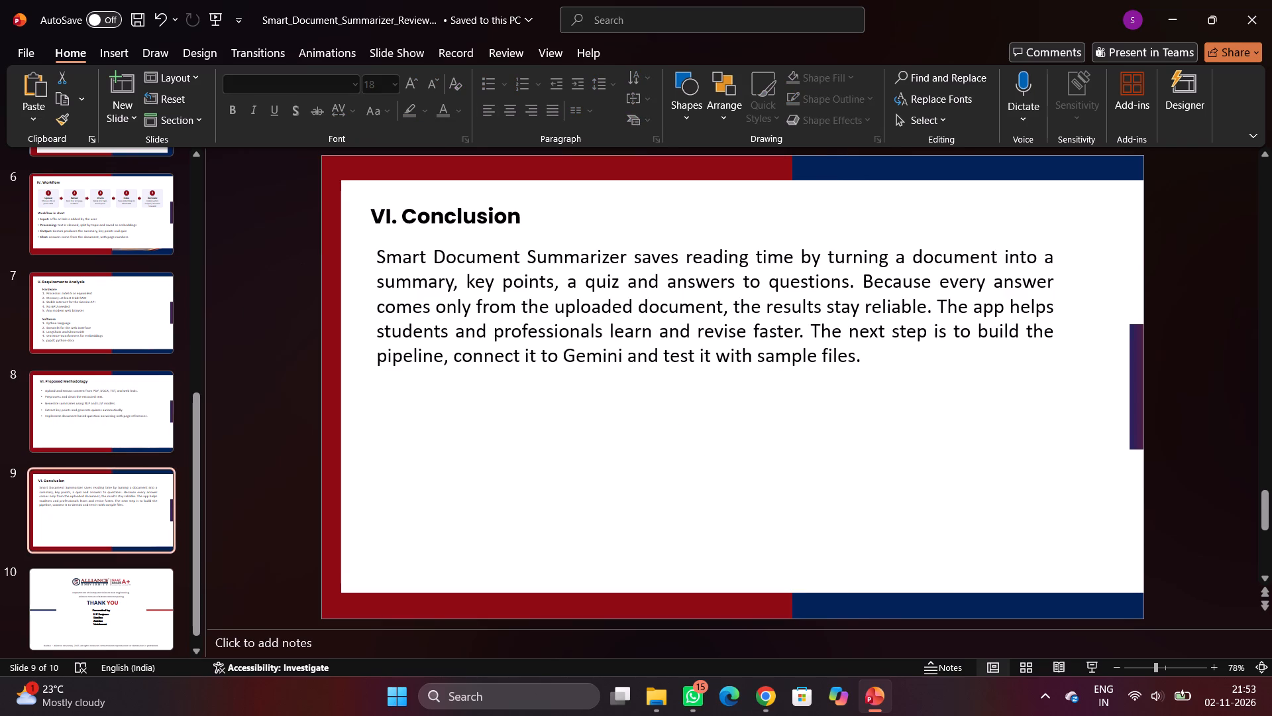
{"action": "left_click", "coordinate": [390, 217]}
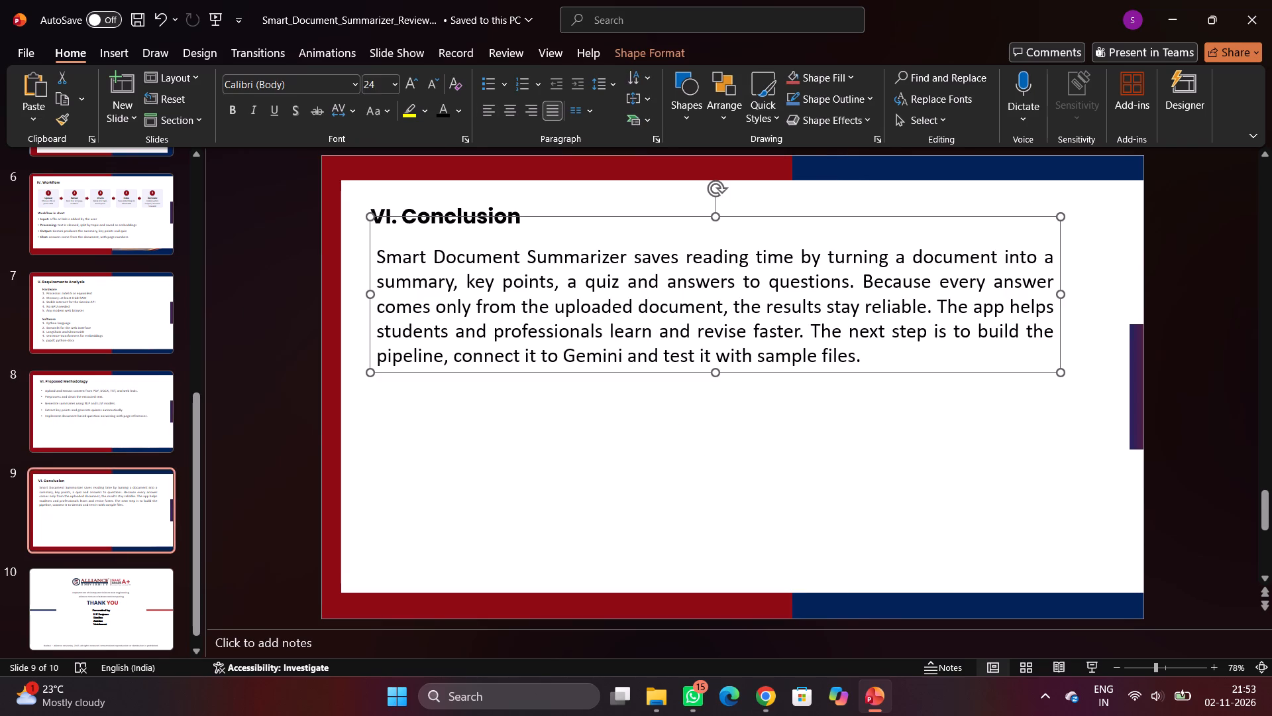
{"action": "left_click", "coordinate": [407, 202]}
{"action": "left_click", "coordinate": [394, 216]}
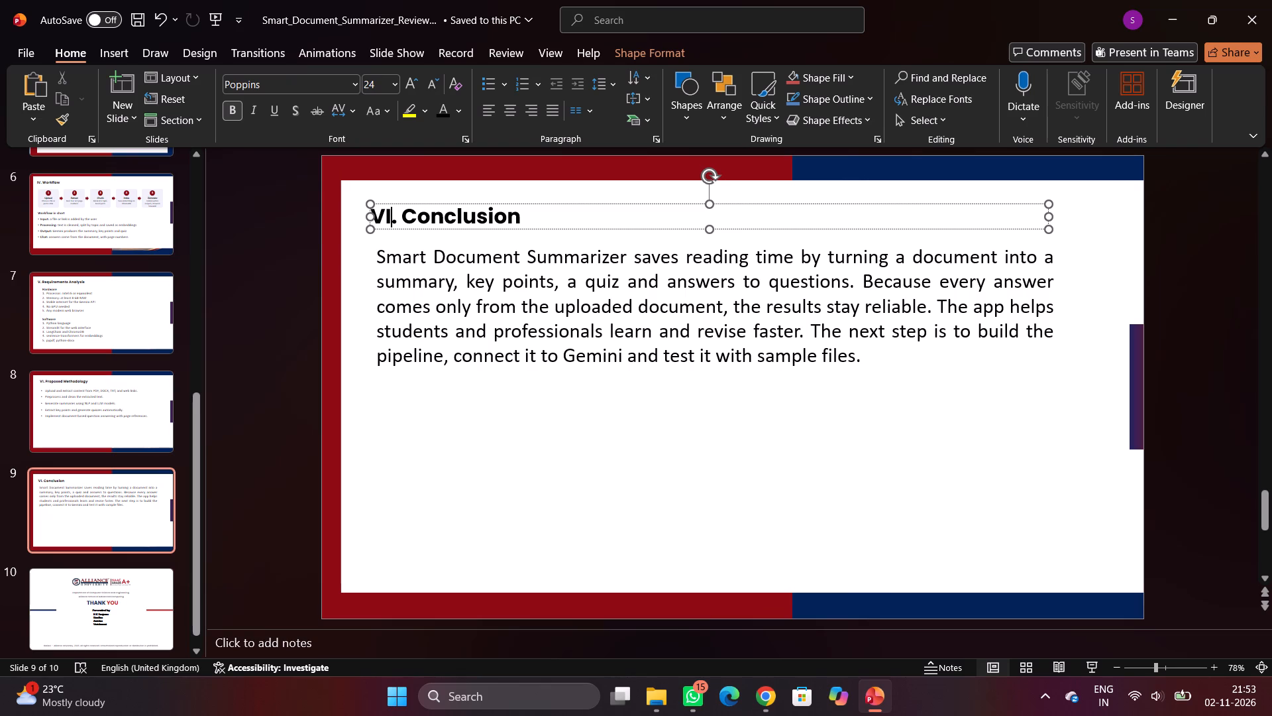
{"action": "key", "text": "i"}
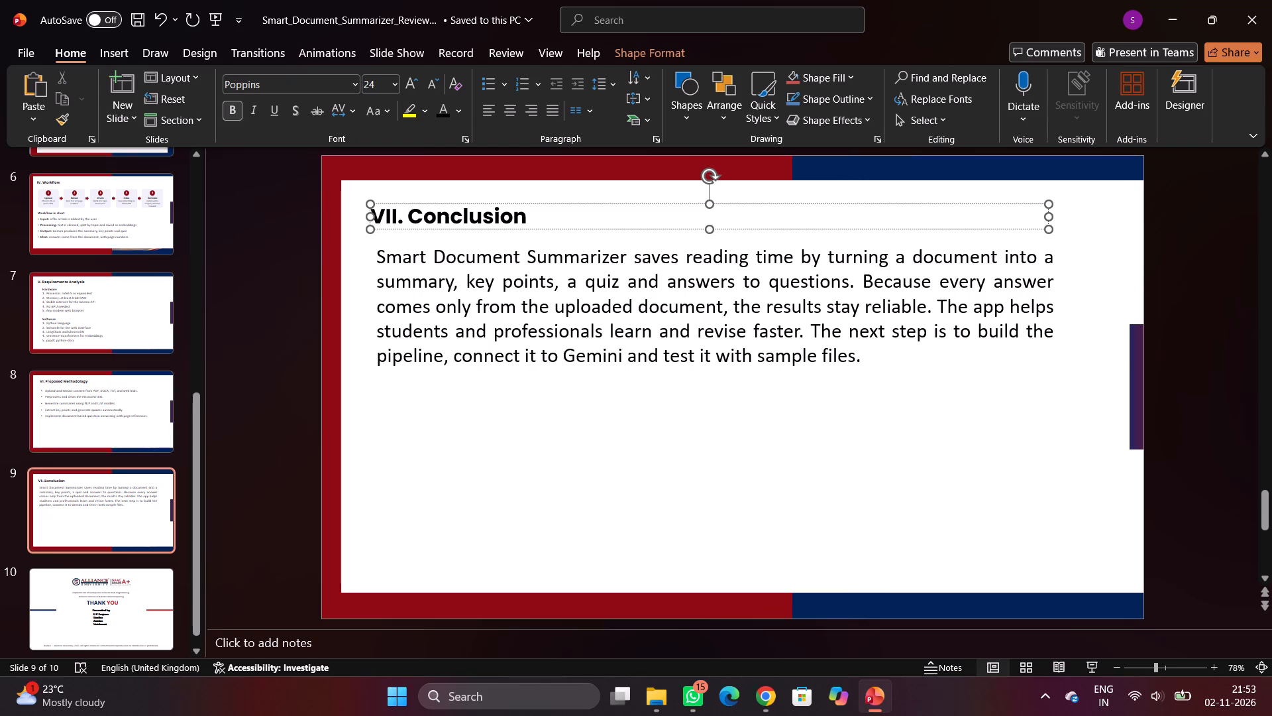
Save the presentation to the Downloads folder as a PowerPoint file named Smart_Document_Summarizer_Review1.
{"action": "left_click", "coordinate": [29, 64]}
{"action": "left_click", "coordinate": [47, 331]}
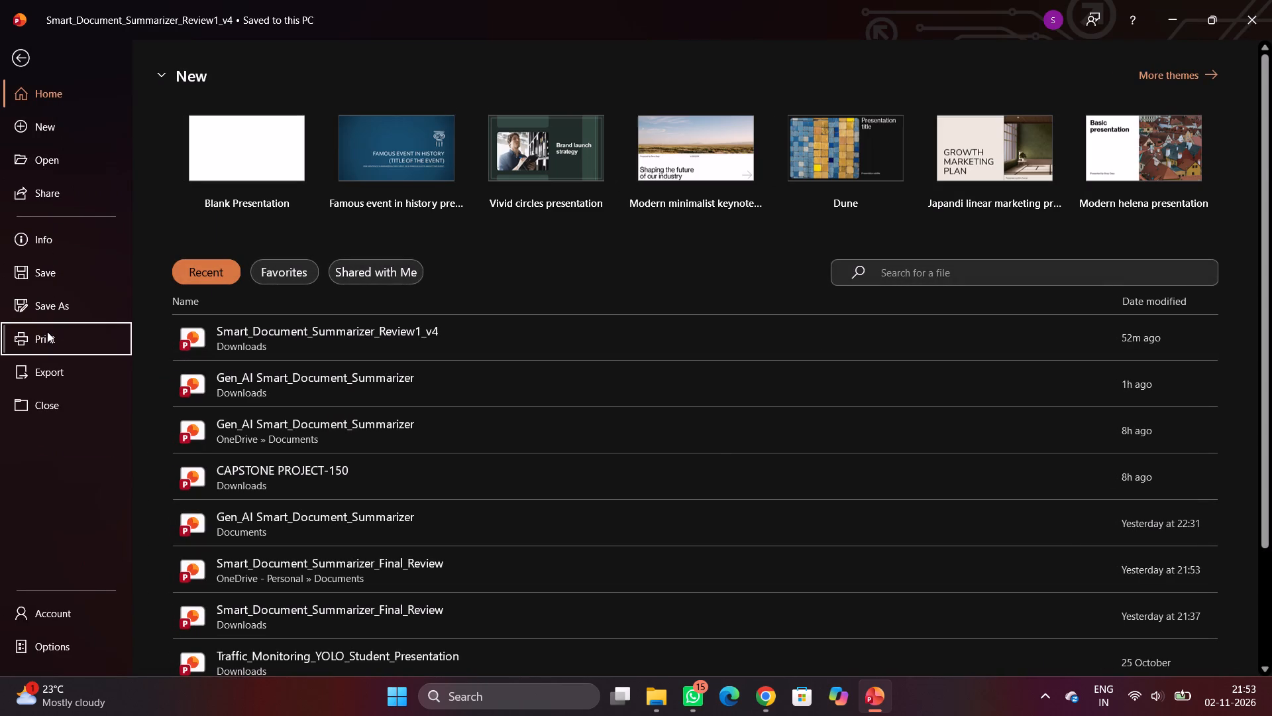
{"action": "left_click", "coordinate": [54, 314]}
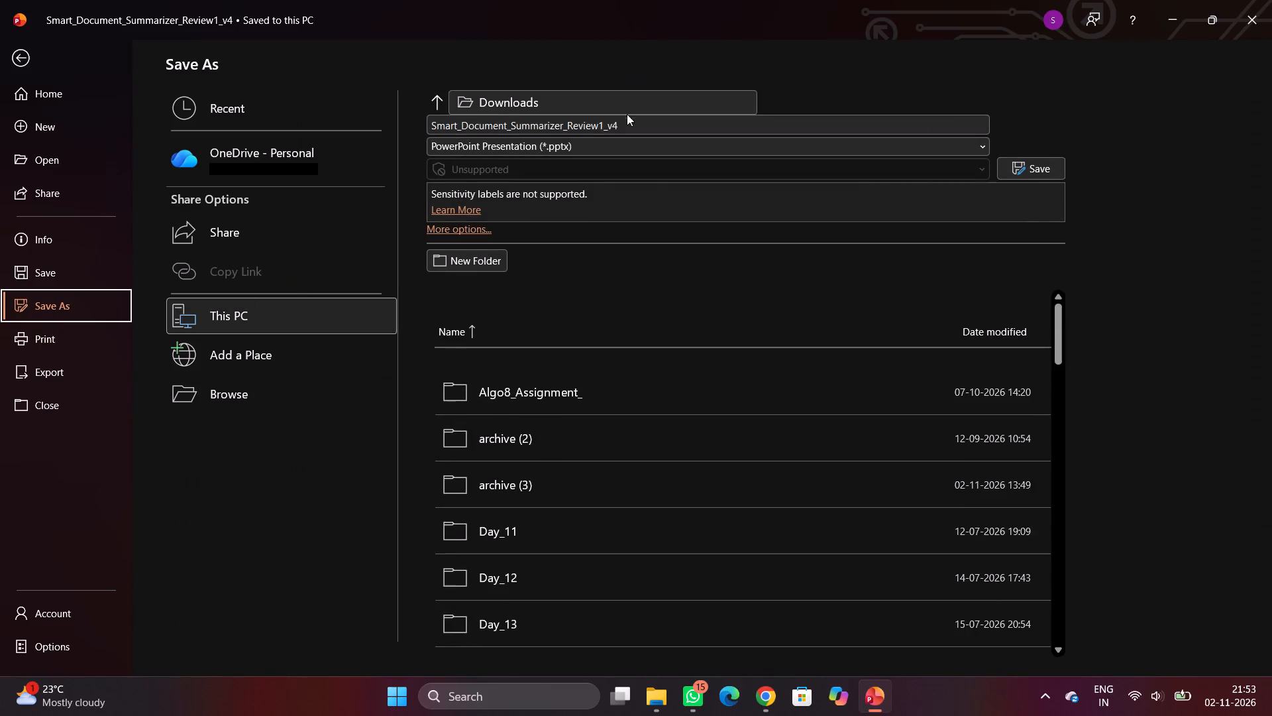
{"action": "left_click", "coordinate": [621, 123]}
{"action": "left_click", "coordinate": [621, 123]}
{"action": "key", "text": "BackSpace"}
{"action": "key", "text": "BackSpace"}
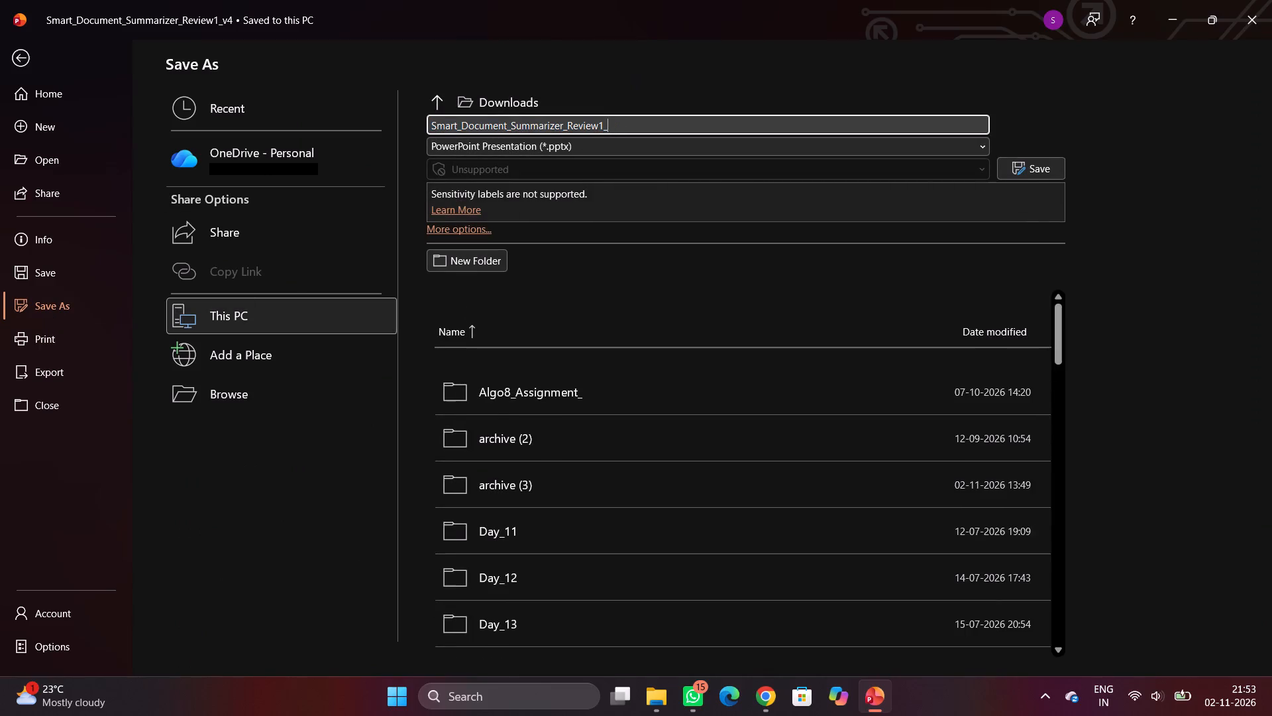
{"action": "key", "text": "BackSpace"}
{"action": "left_click", "coordinate": [1044, 164]}
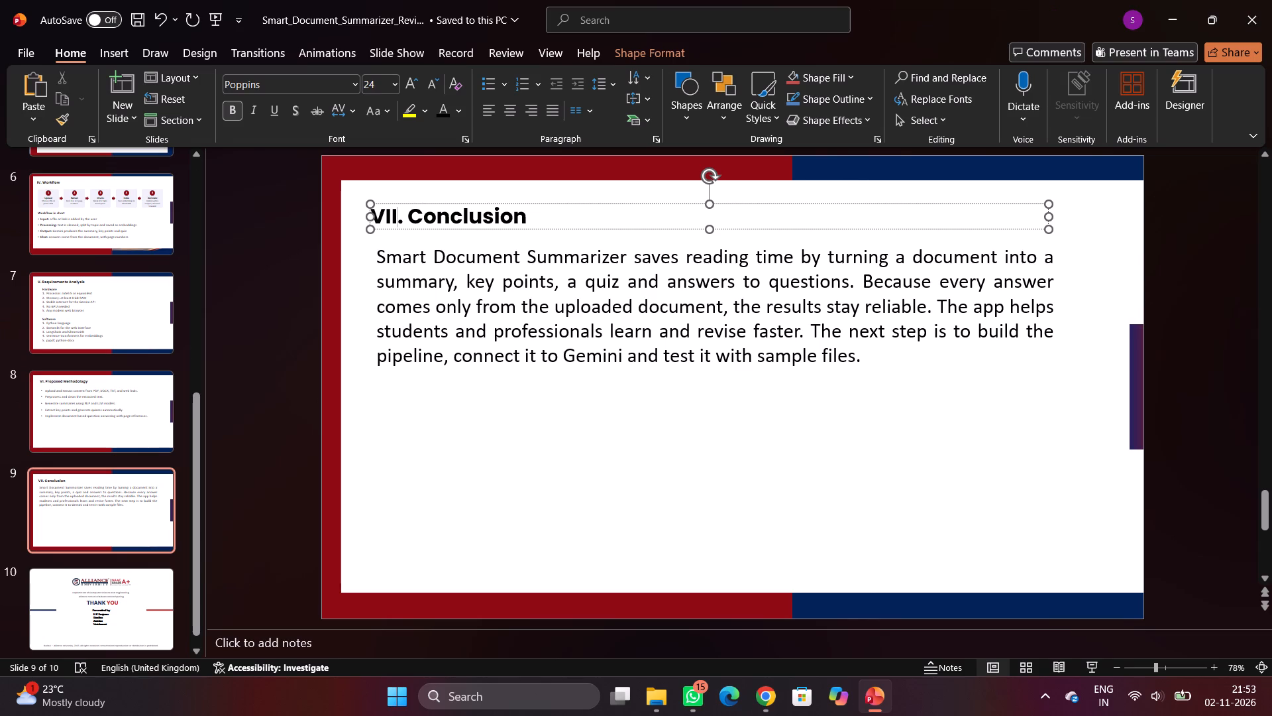
Close the saved presentation.
{"action": "left_click", "coordinate": [1263, 0]}
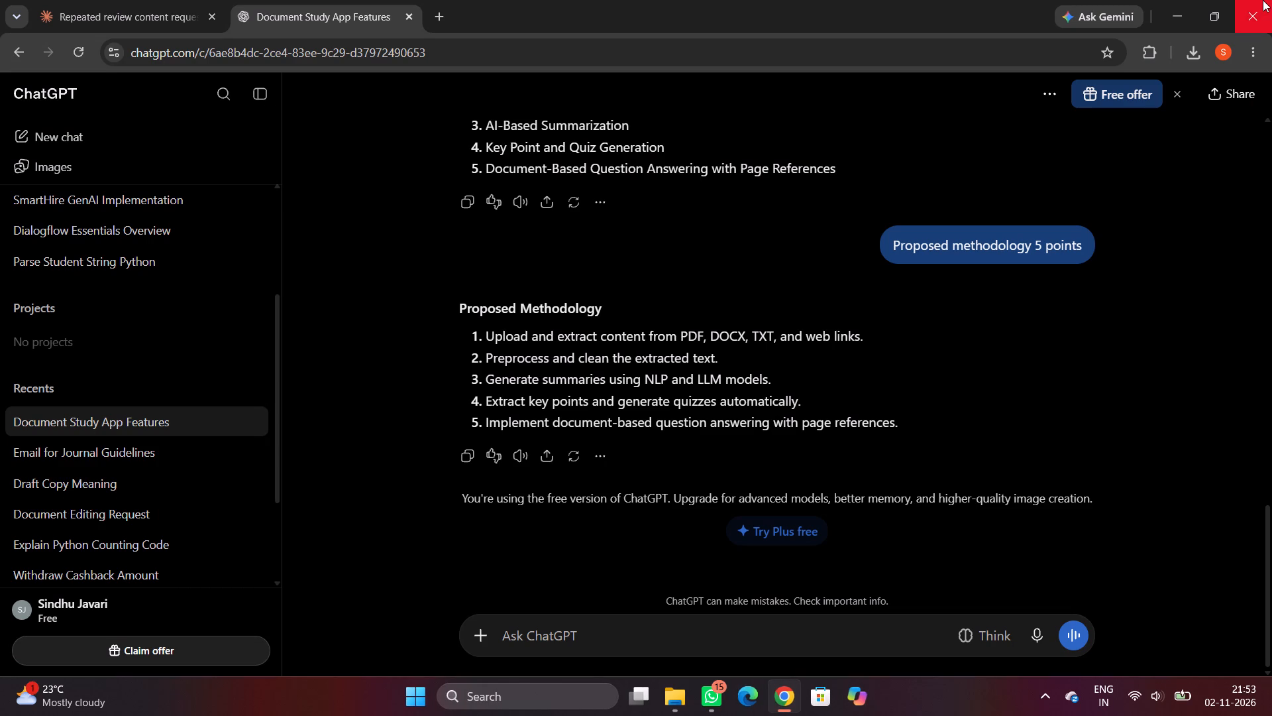
Open a new tab in the Chrome browser.
{"action": "left_click", "coordinate": [443, 22]}
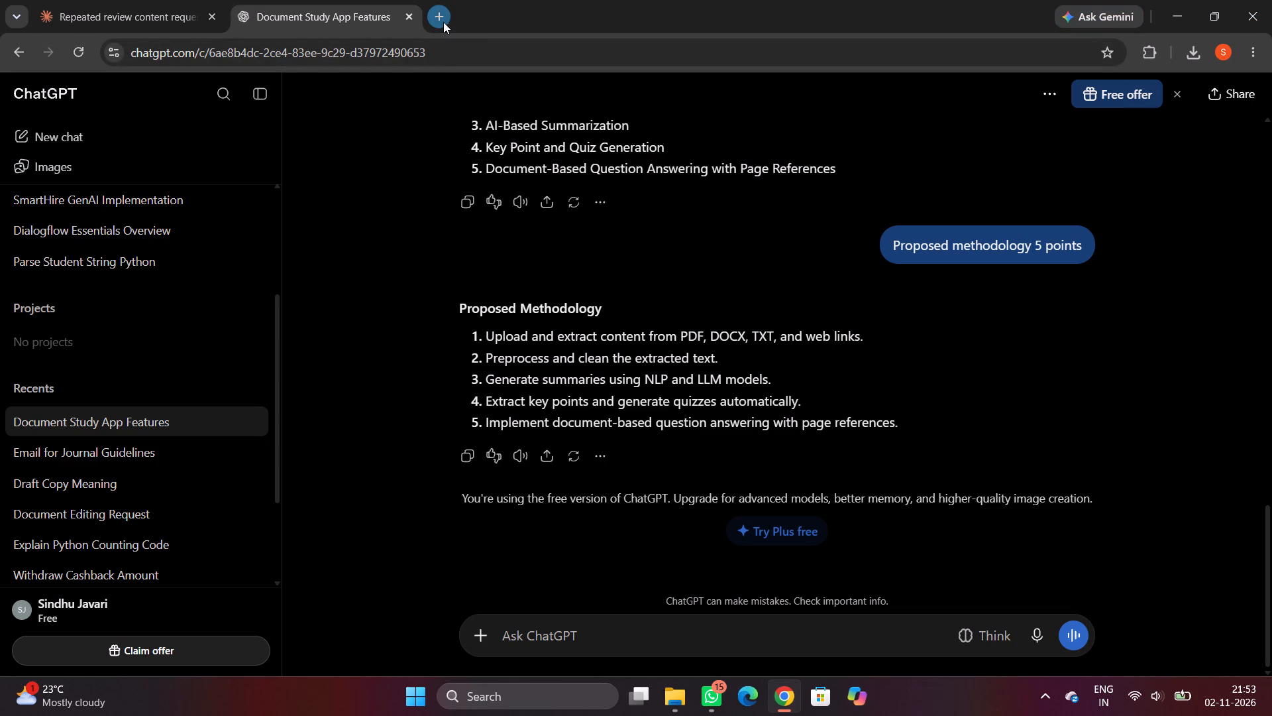